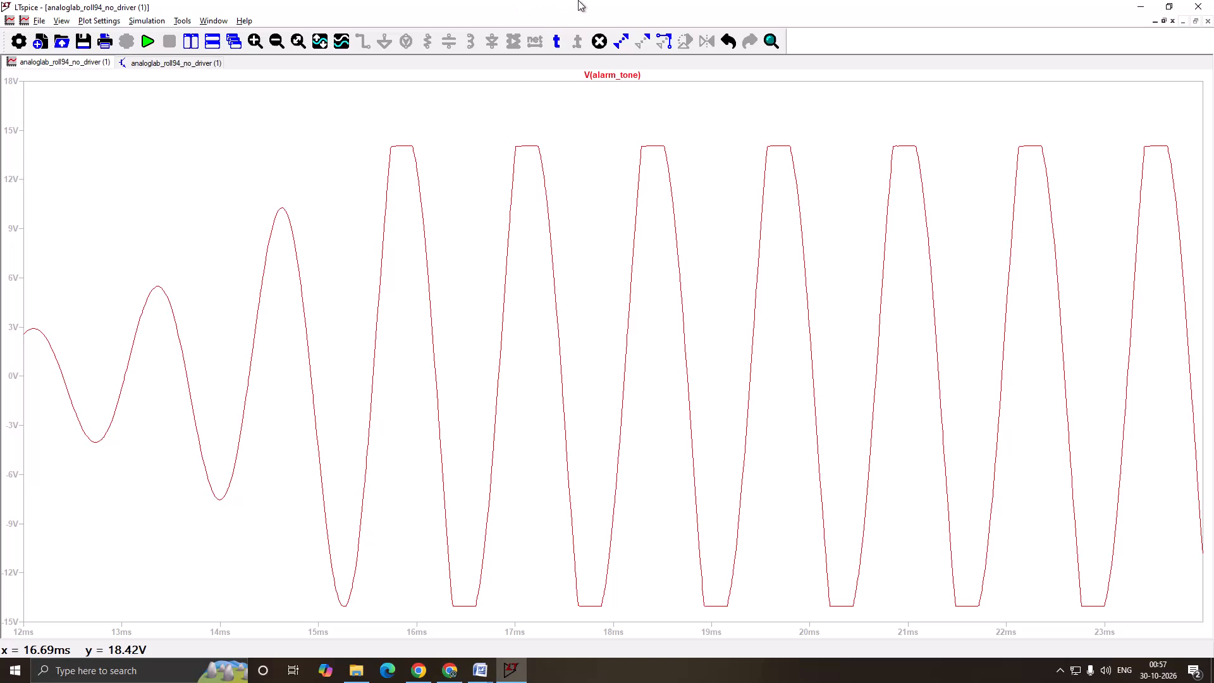
In the Vibration Word document, fill the Tone Frequency row with a practical value of 769 and a %Error of 3.875.
left_click(467, 682)
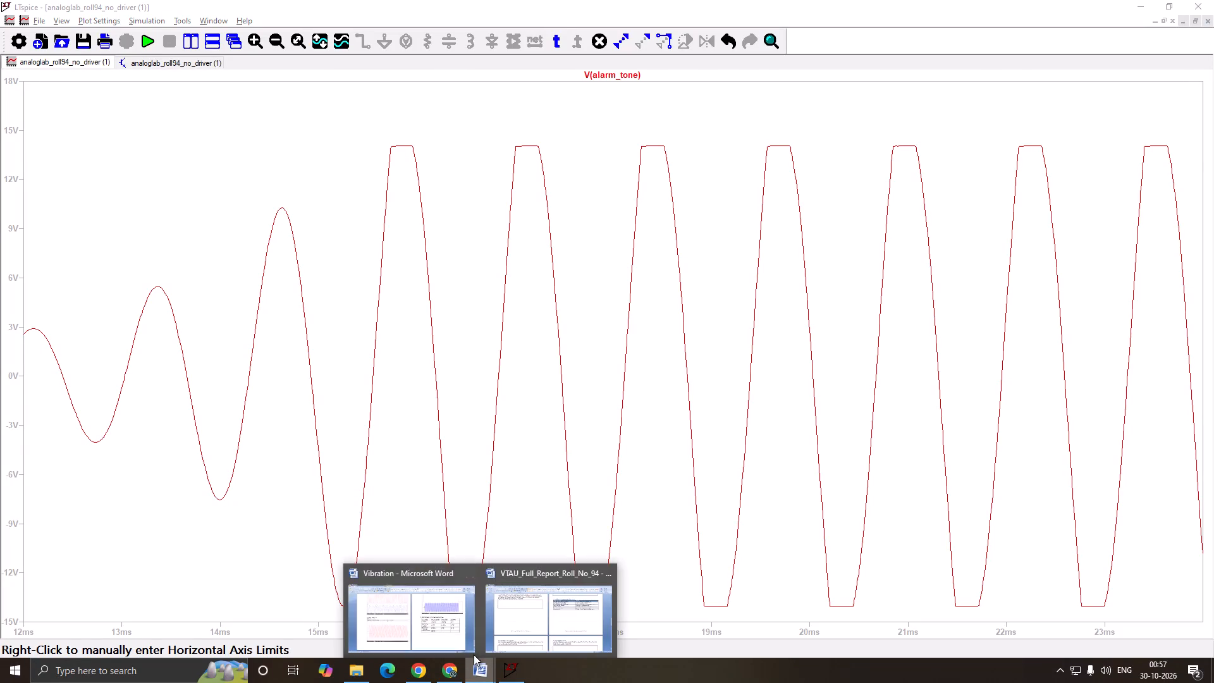
left_click(444, 617)
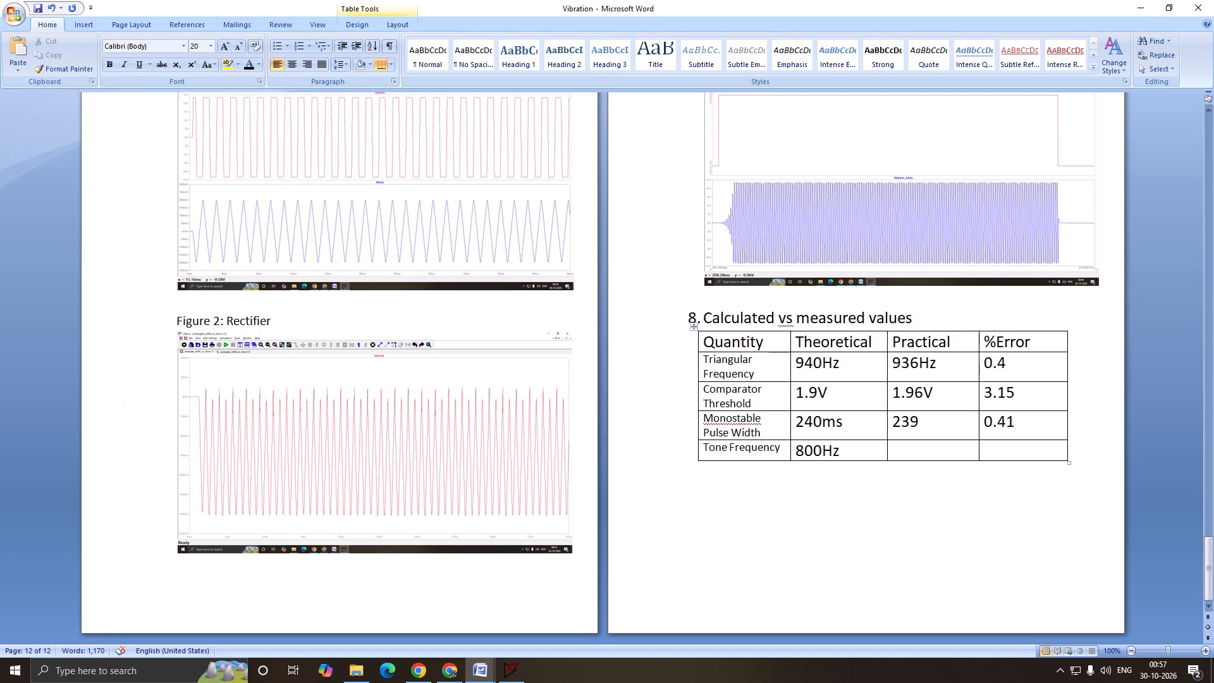
key("7")
key("6")
key("9")
left_click(1017, 449)
type("3.")
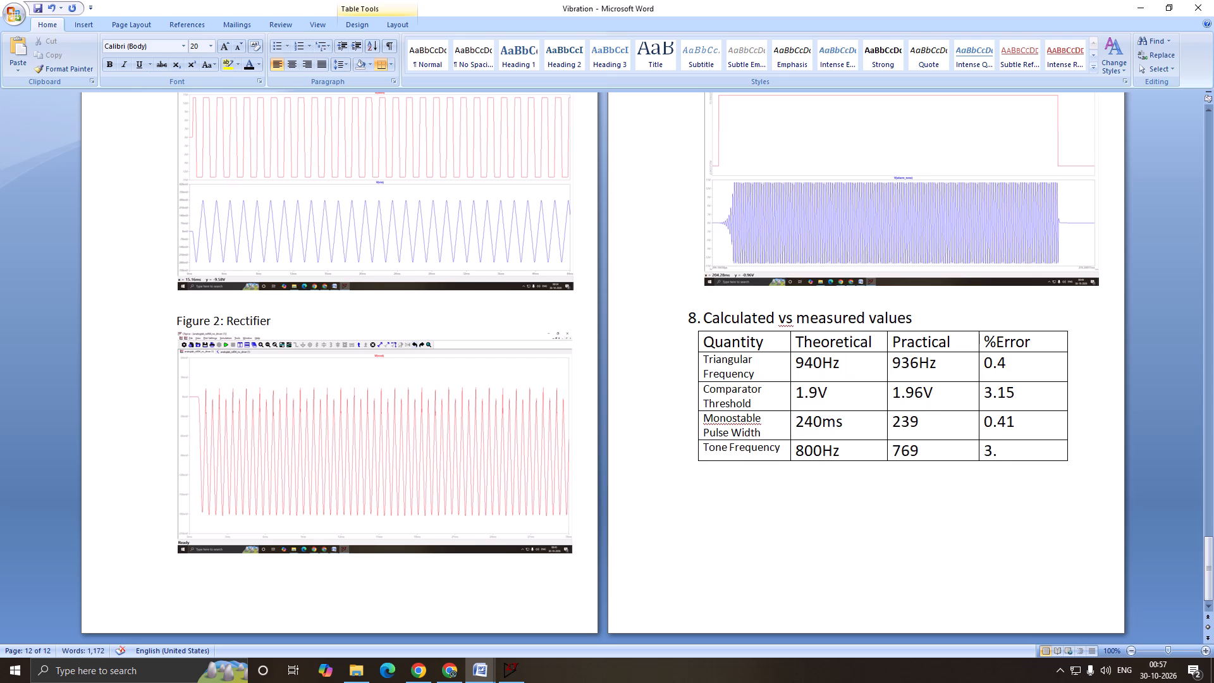
type("875")
left_click(814, 519)
scroll(804, 501, "down", 4)
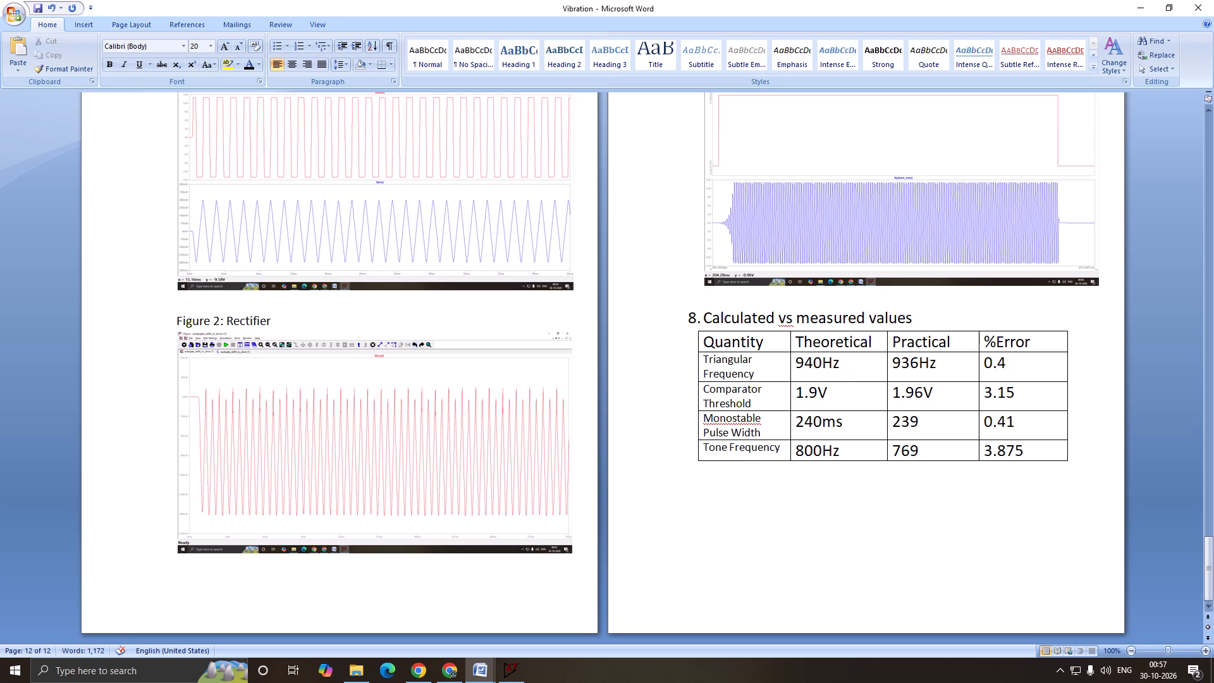
left_click(420, 673)
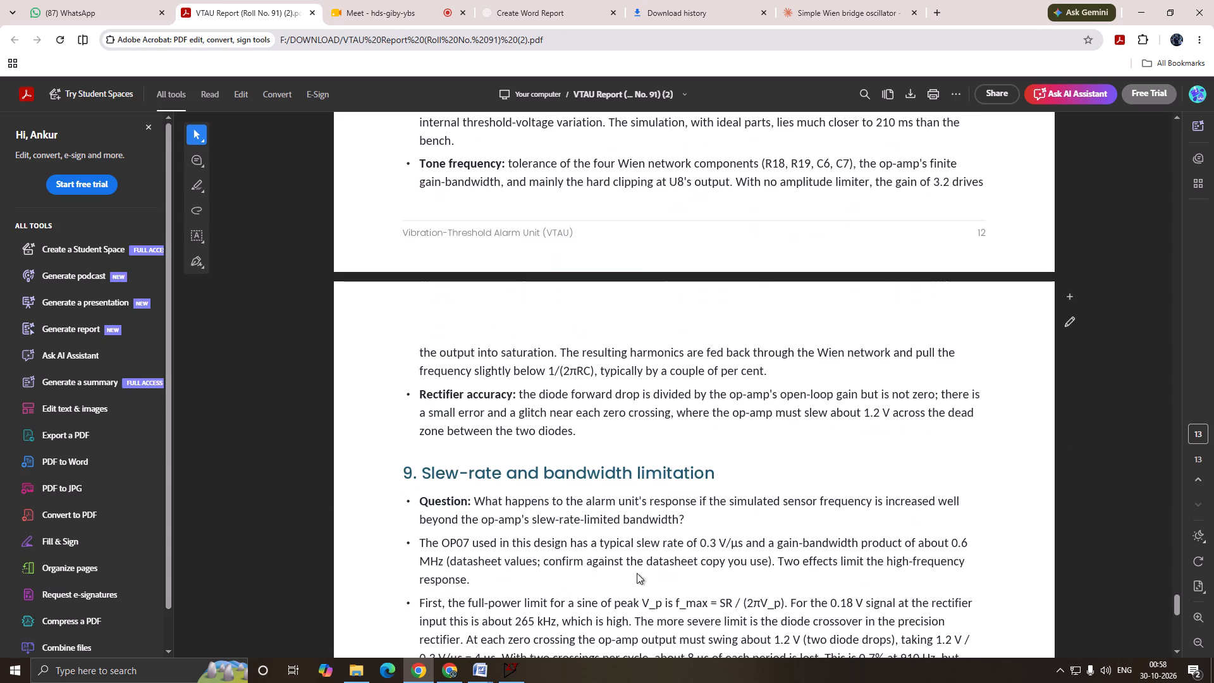
scroll(641, 569, "down", 8)
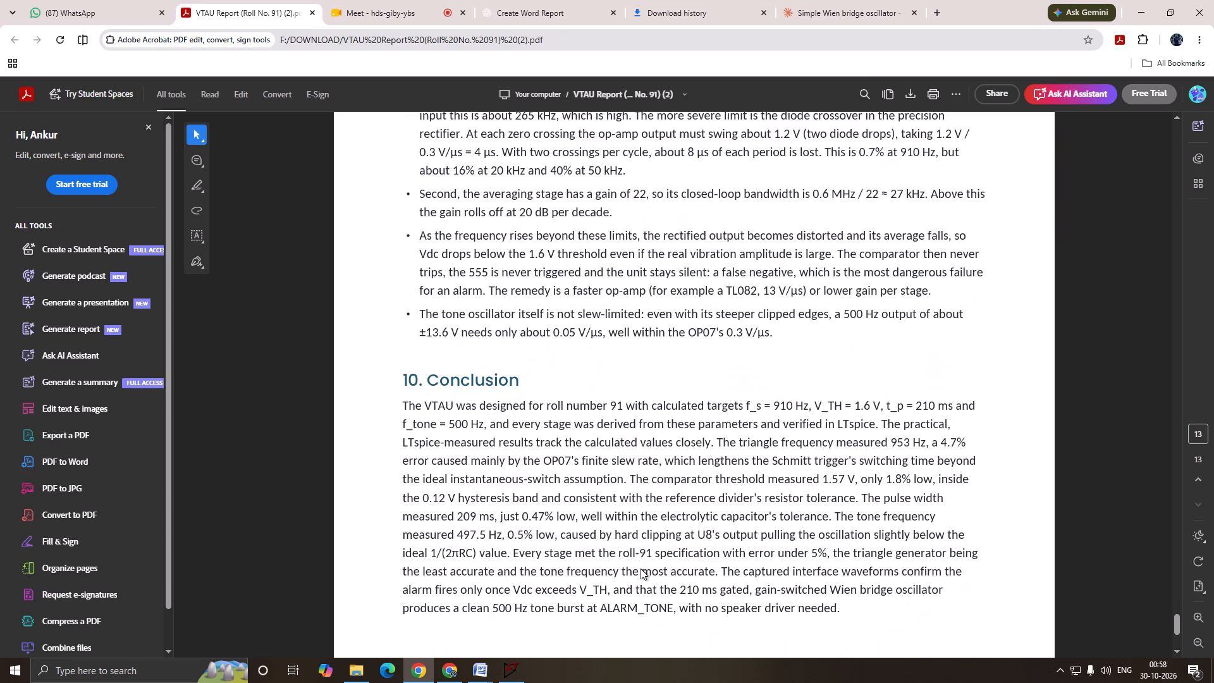
scroll(641, 569, "down", 5)
scroll(641, 569, "up", 2)
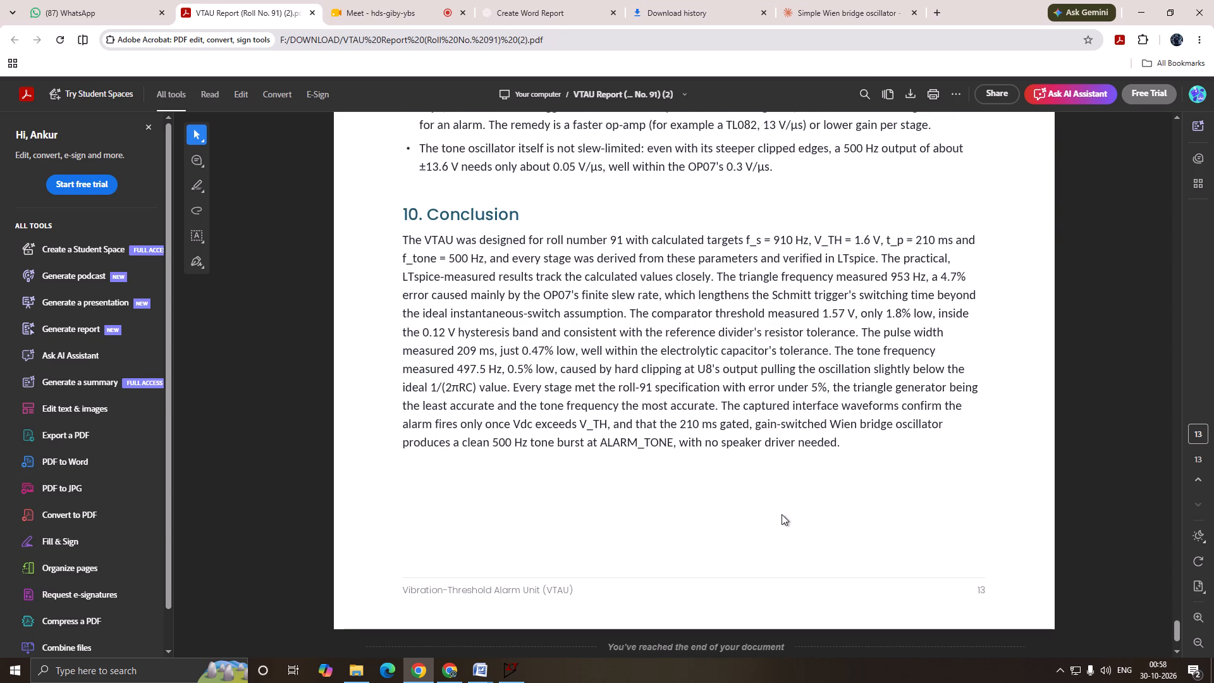
Paste the copied "Measurement points" paragraph below the Calculated vs measured values table in the Vibration Word document.
left_click(480, 669)
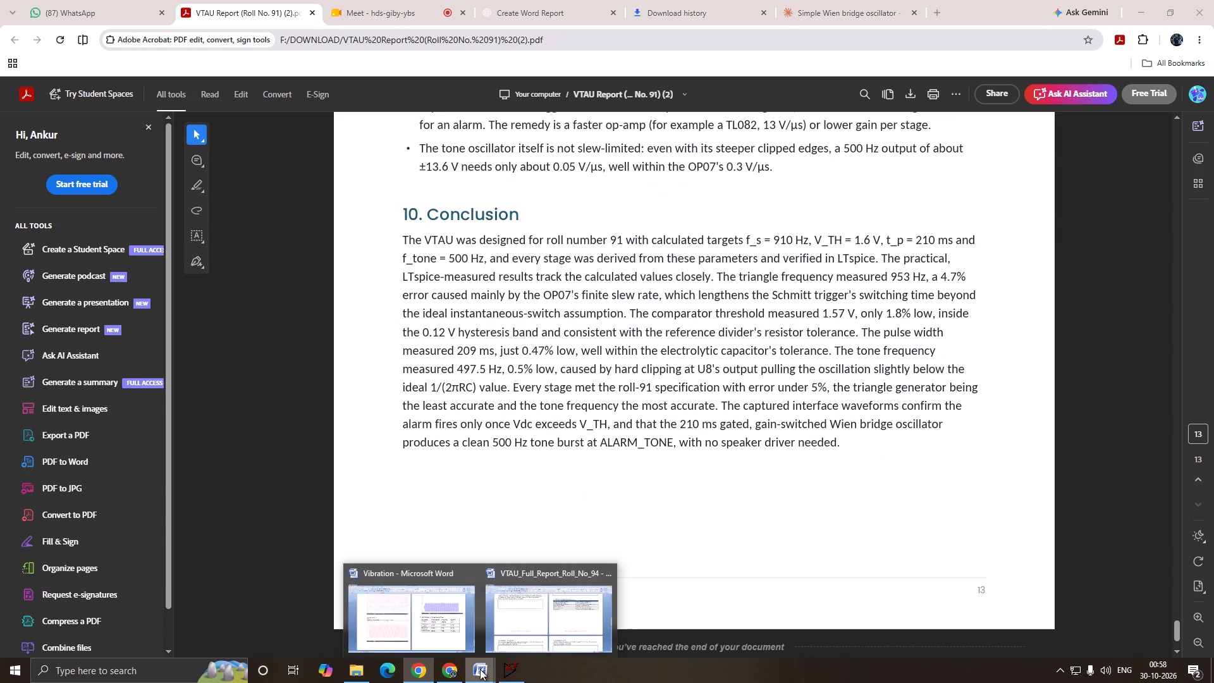
left_click(442, 640)
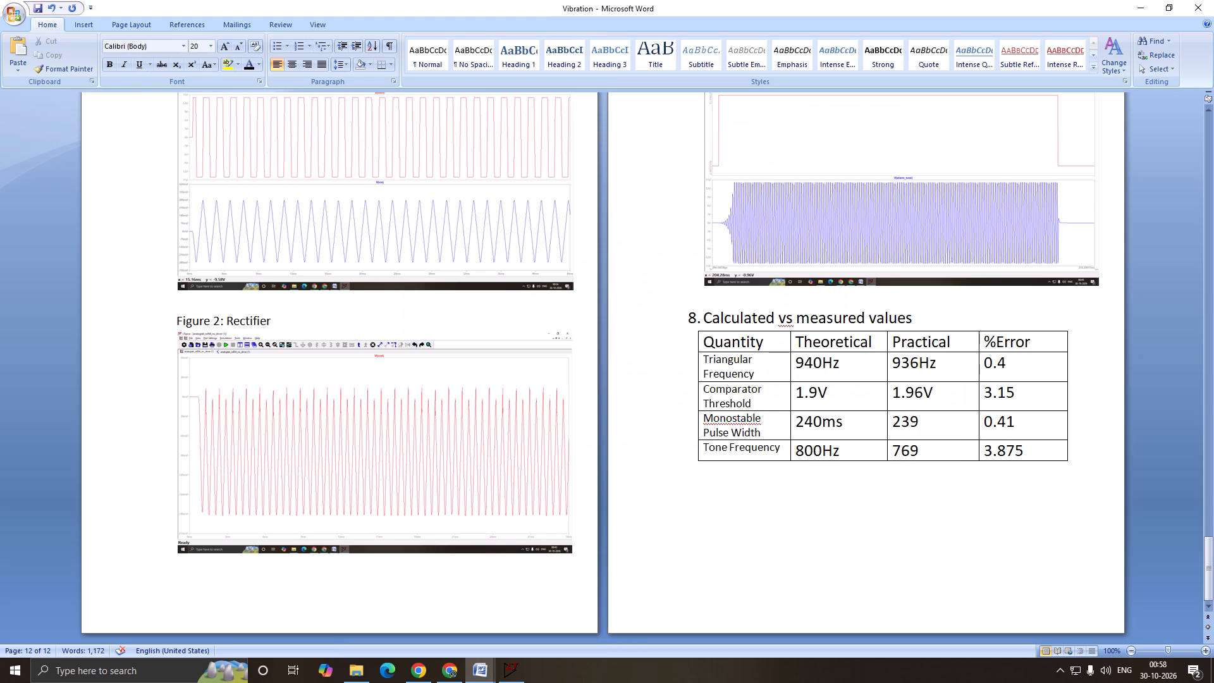
key("ctrl+v")
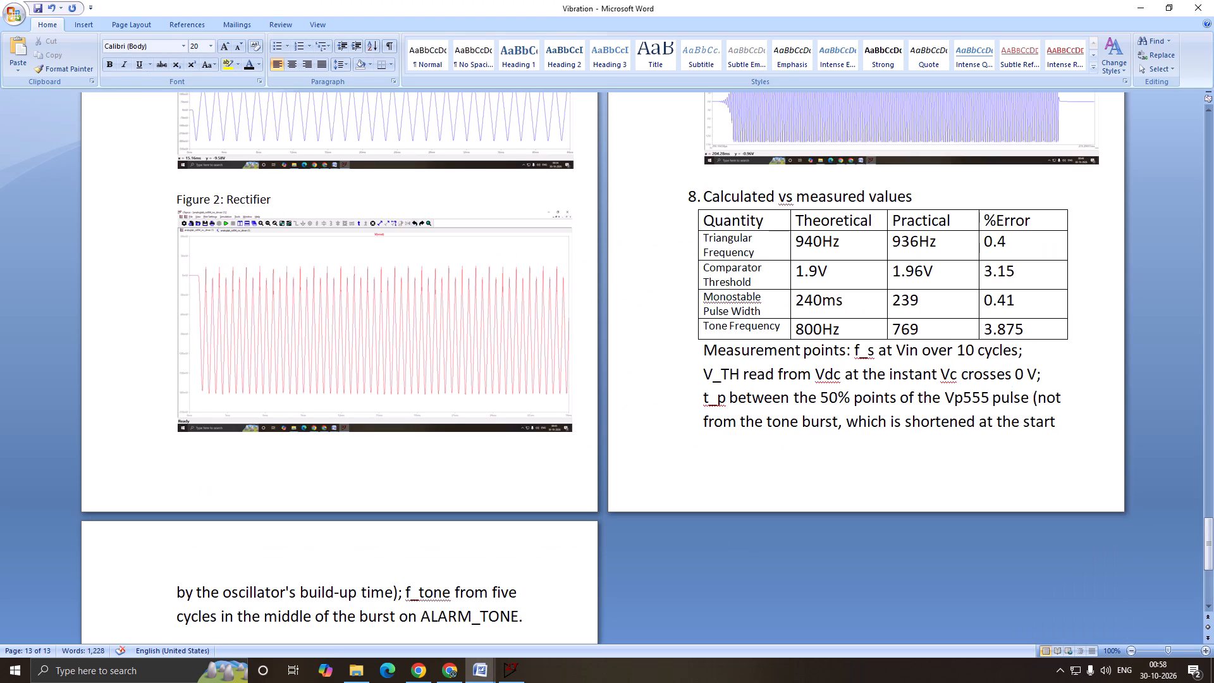
Set the font size of the pasted "Measurement points" paragraph to 14.
left_click_drag(704, 346, 496, 616)
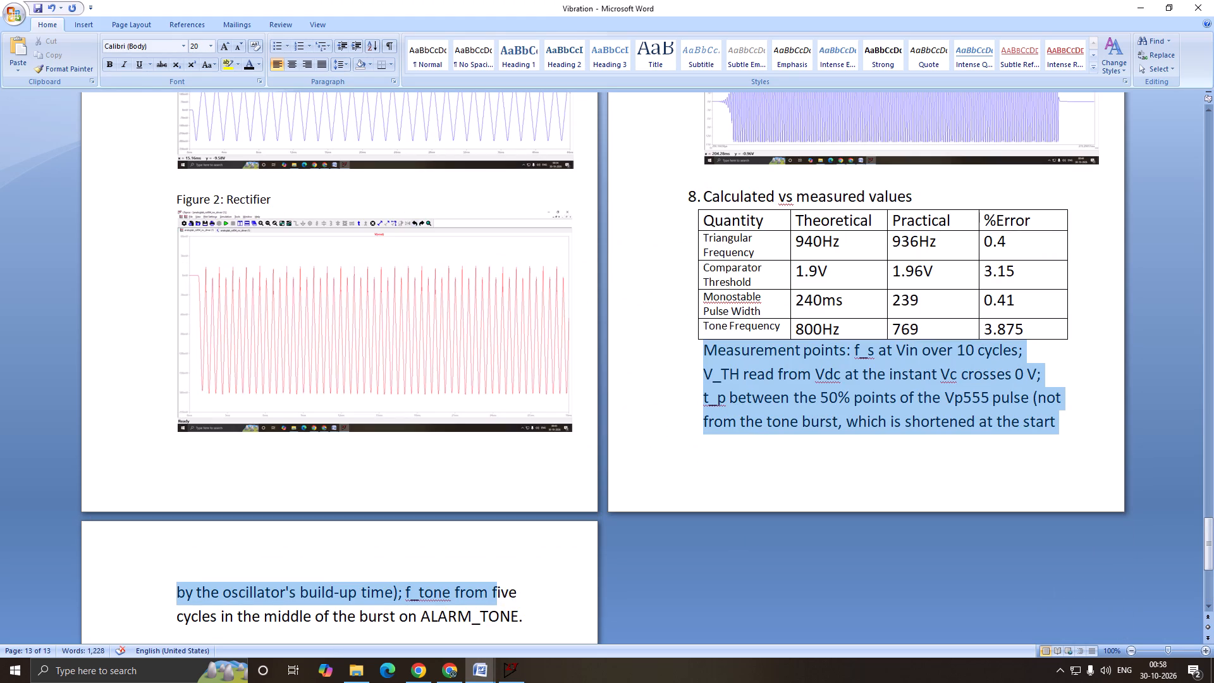
left_click_drag(496, 616, 513, 629)
scroll(527, 609, "down", 3)
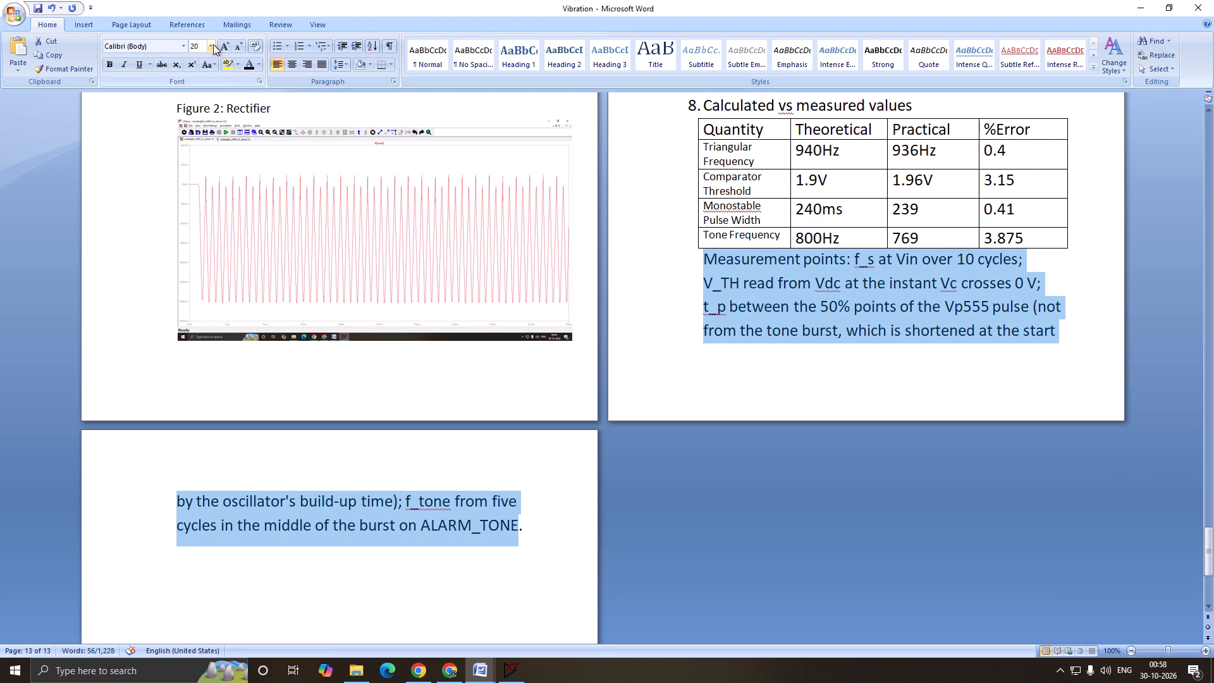
left_click(212, 45)
left_click(200, 118)
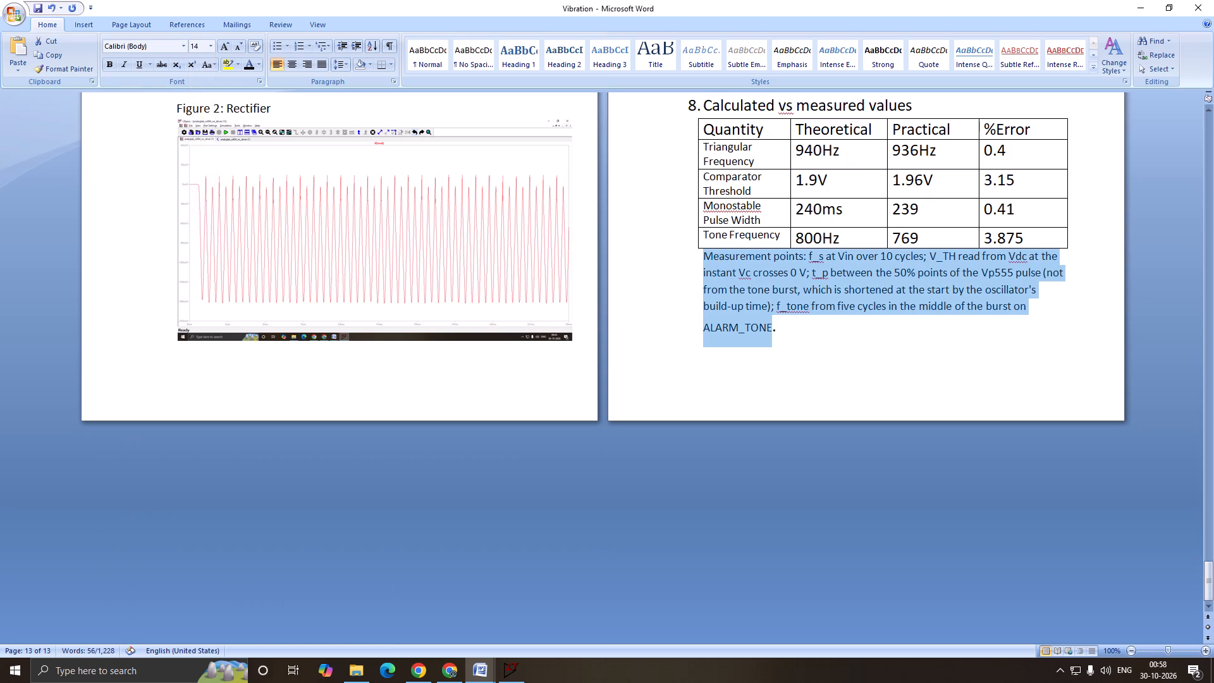
left_click(850, 362)
Save the Vibration document.
right_click(620, 280)
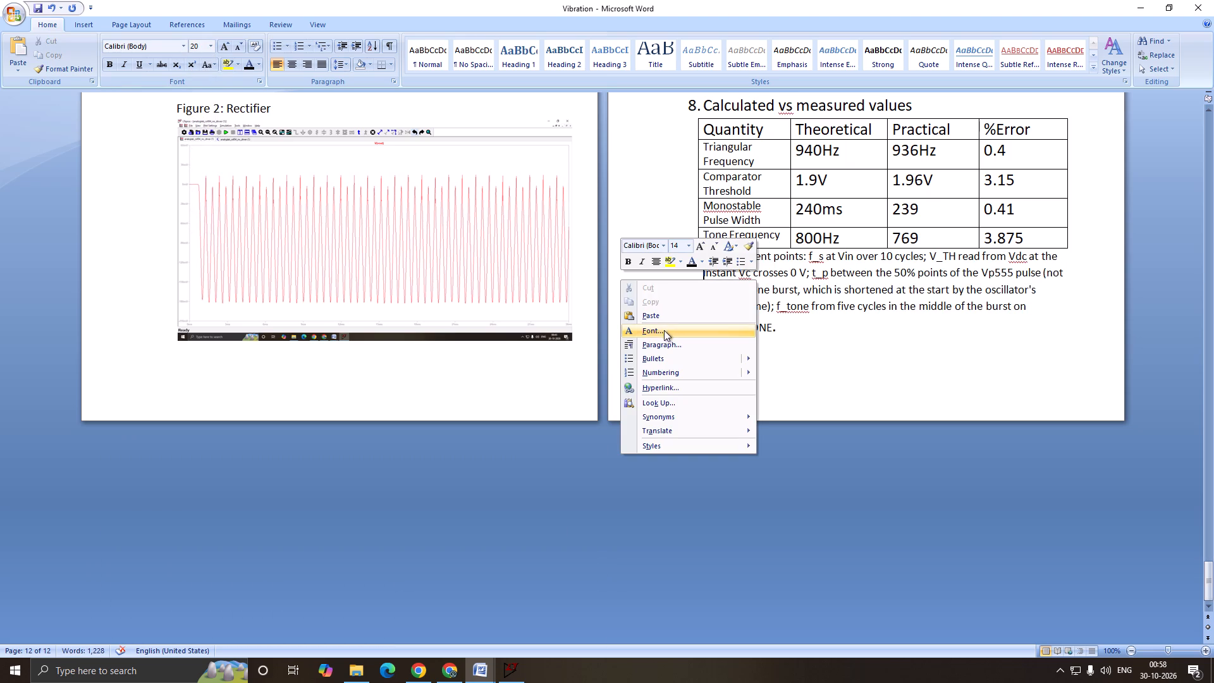
left_click(628, 197)
left_click(36, 5)
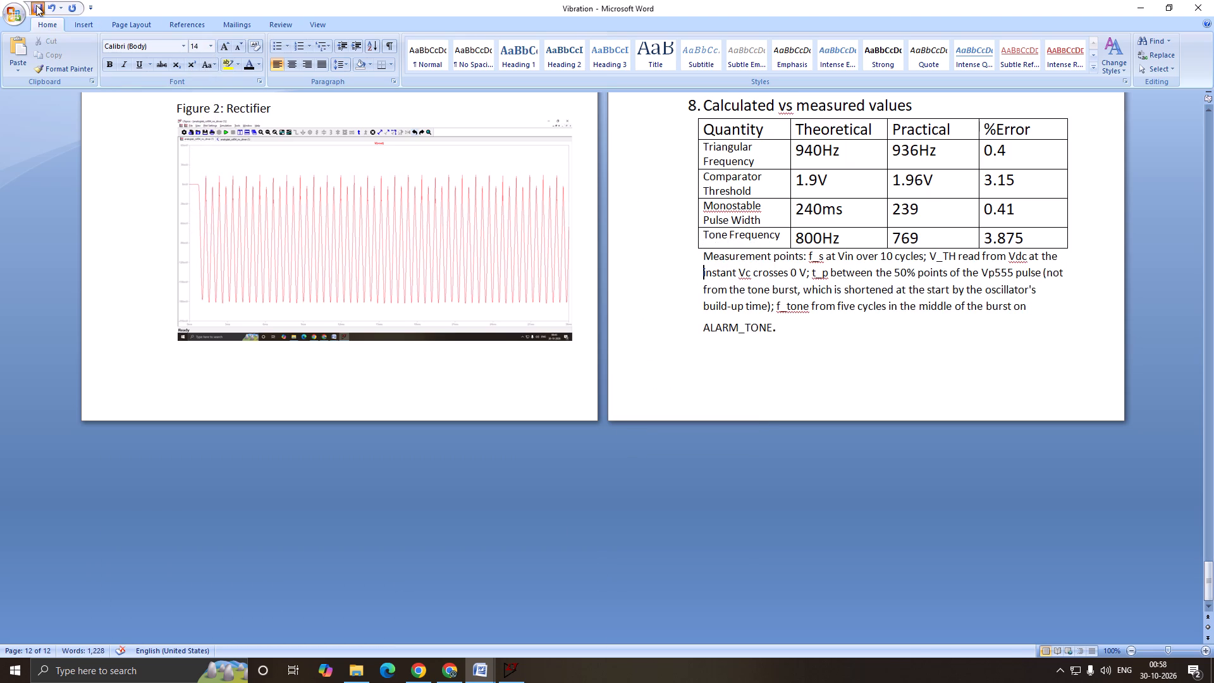
left_click(422, 677)
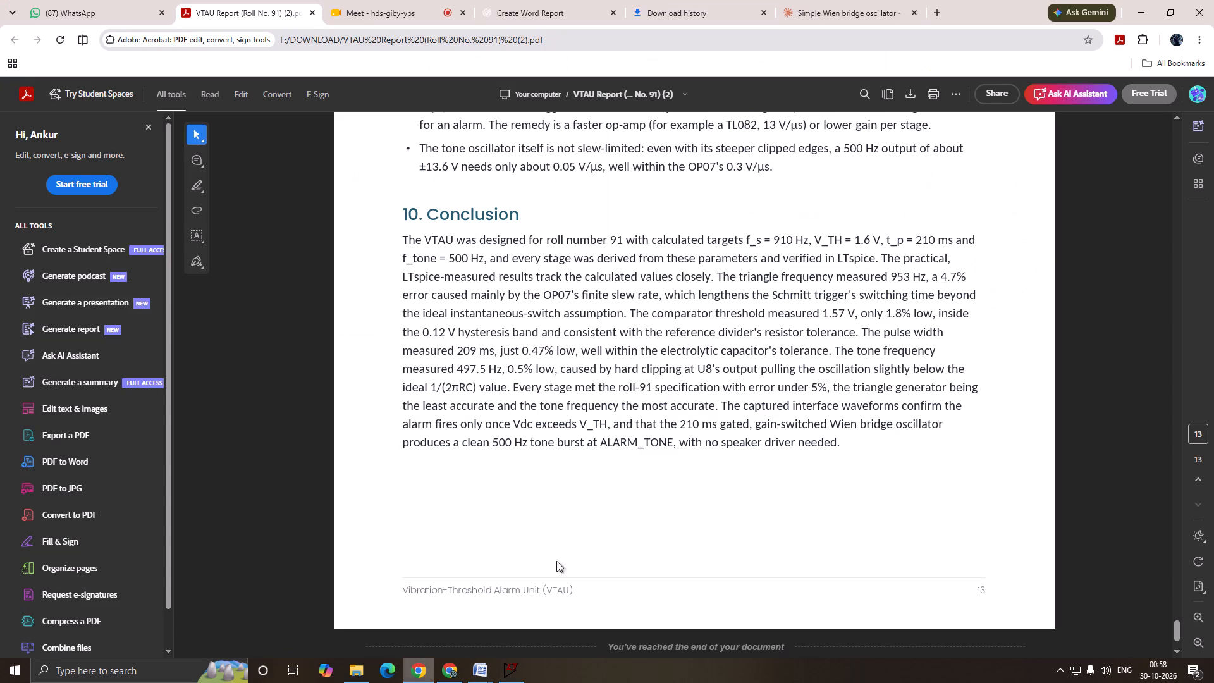
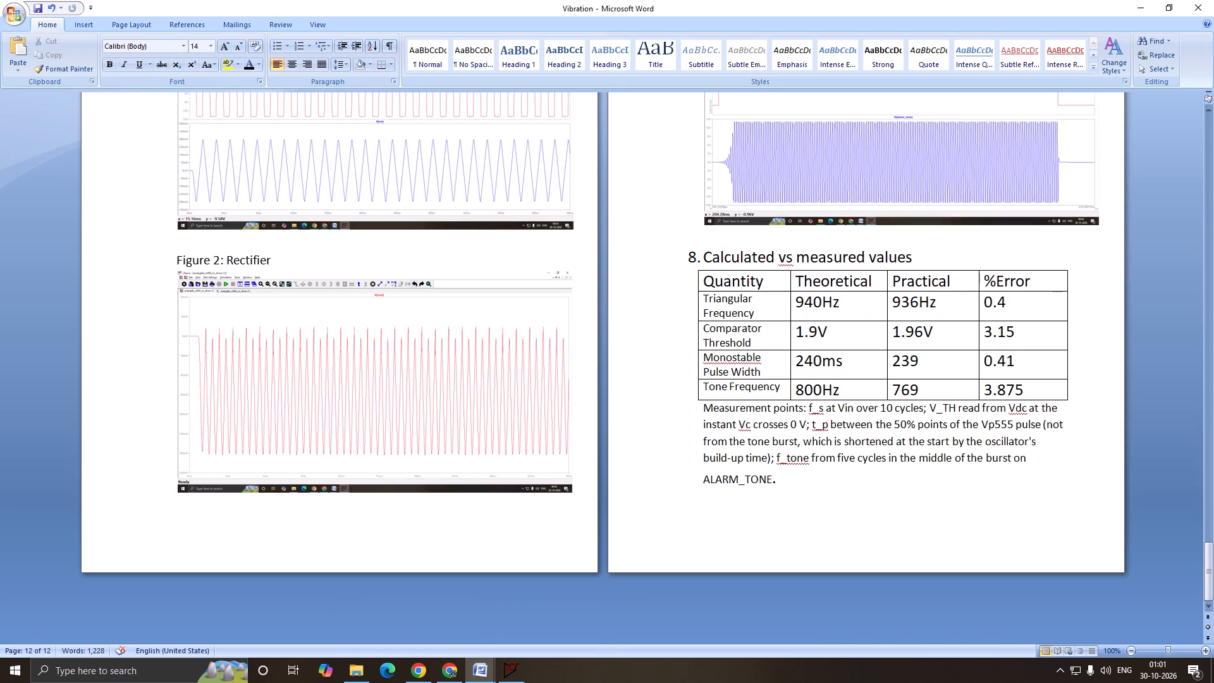
Set the font size of the paragraph's last line, "ALARM_TONE.", including its full stop, to 14.
left_click_drag(785, 477, 719, 476)
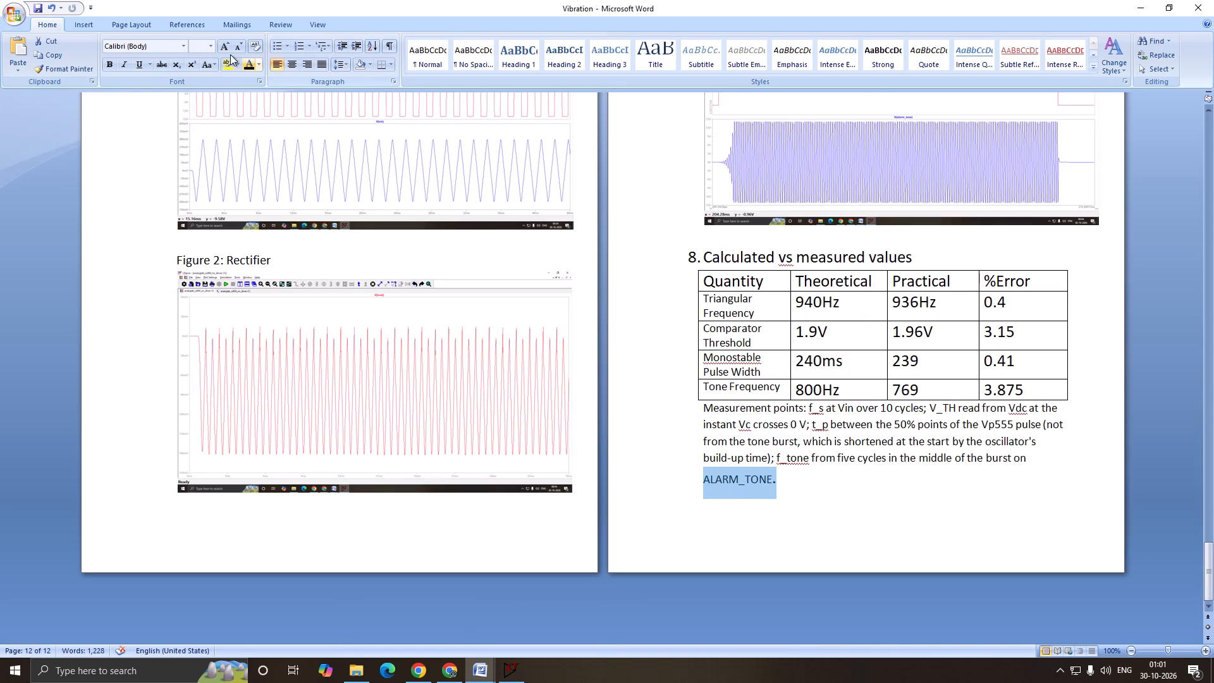
left_click(756, 484)
left_click_drag(797, 486, 797, 486)
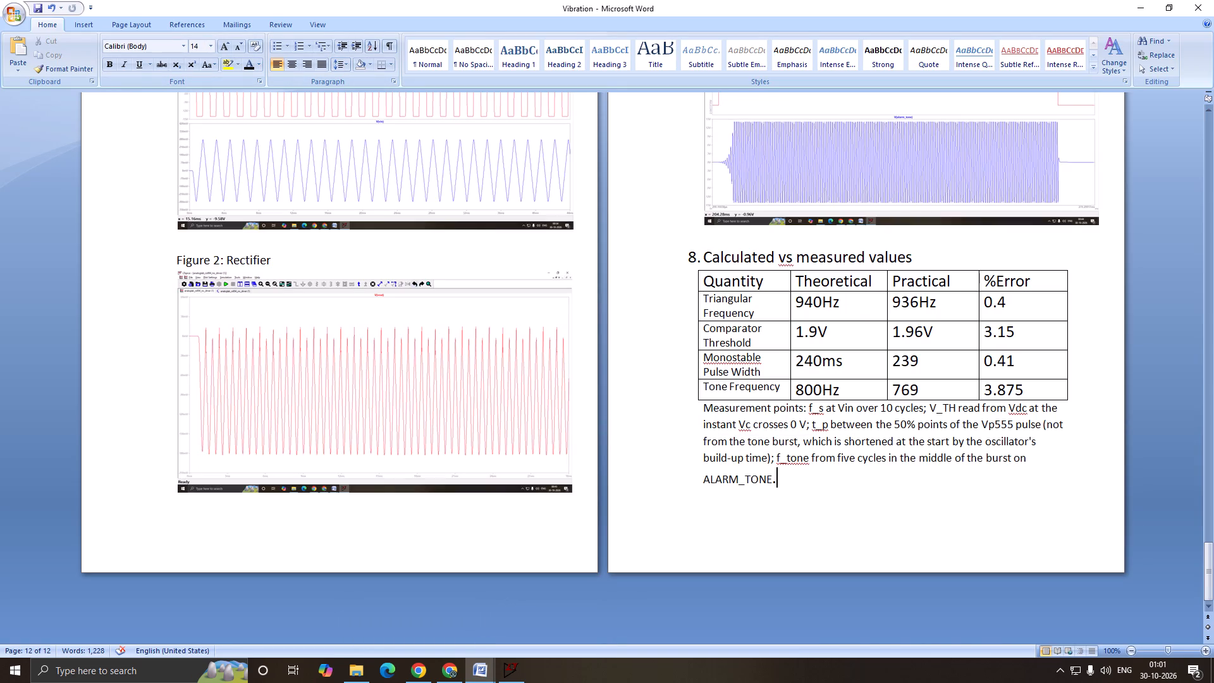
left_click_drag(797, 486, 700, 469)
left_click(212, 47)
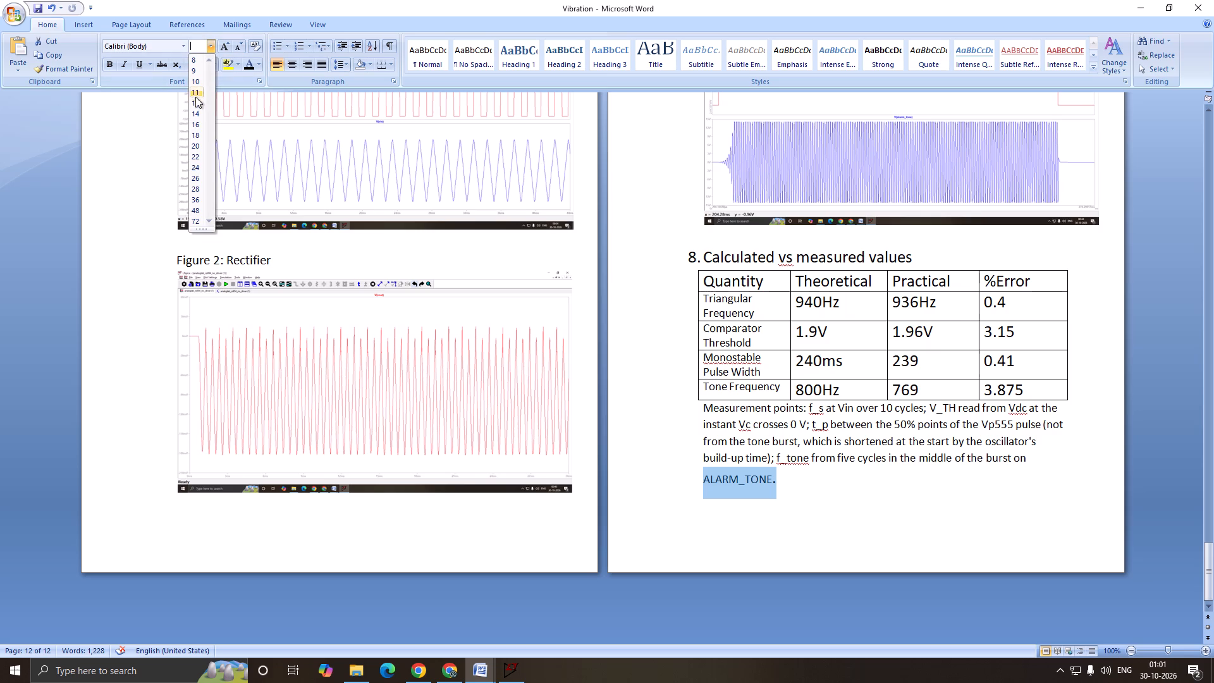
left_click(197, 113)
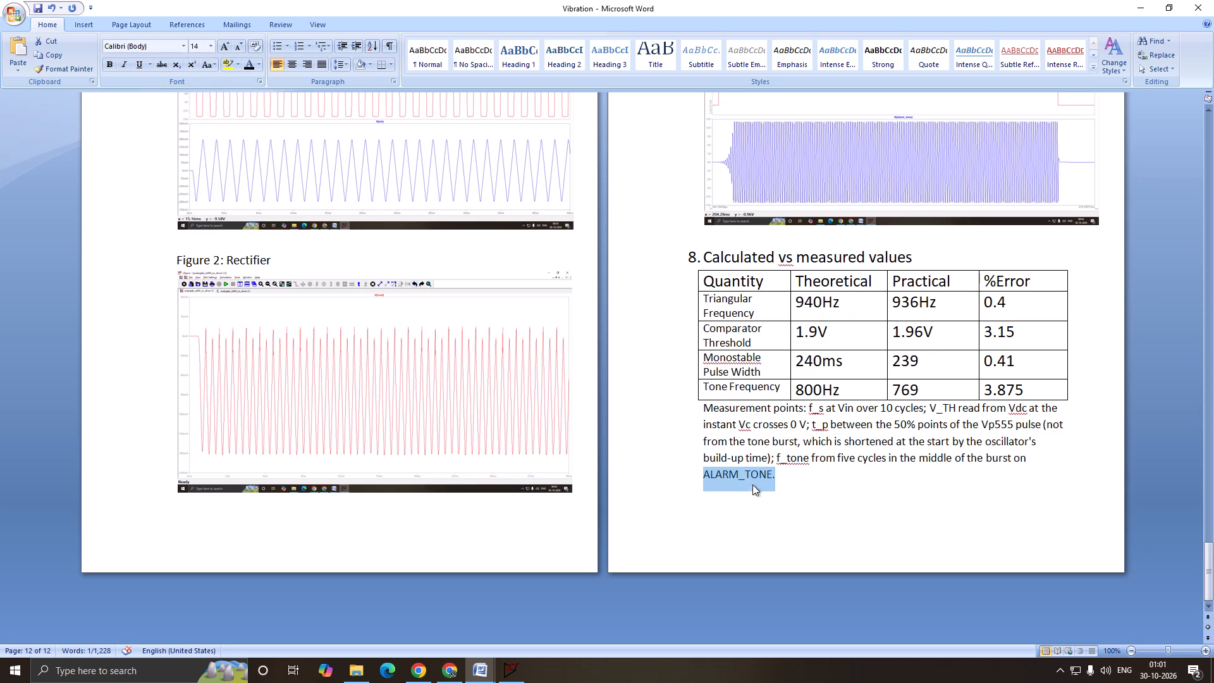
left_click(754, 488)
Insert two new lines after the end of the "Measurement points" paragraph to continue the report below it.
scroll(855, 486, "down", 5)
left_click(855, 481)
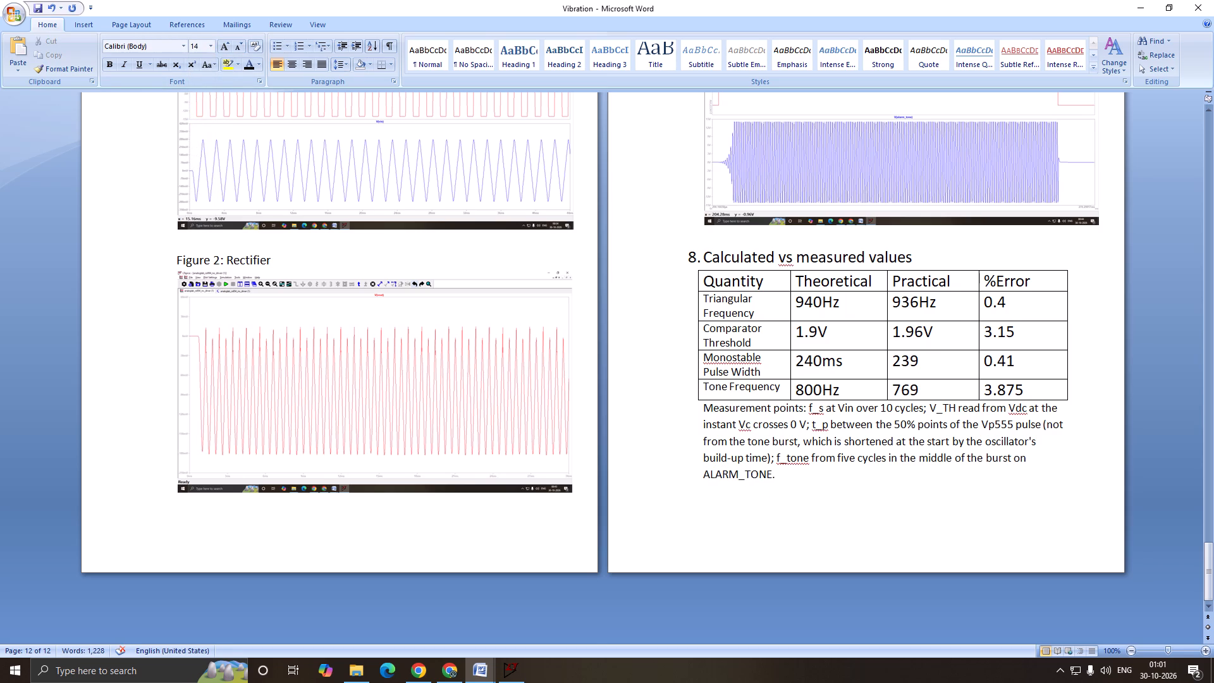
key("Return")
key("Return")
scroll(847, 437, "down", 3)
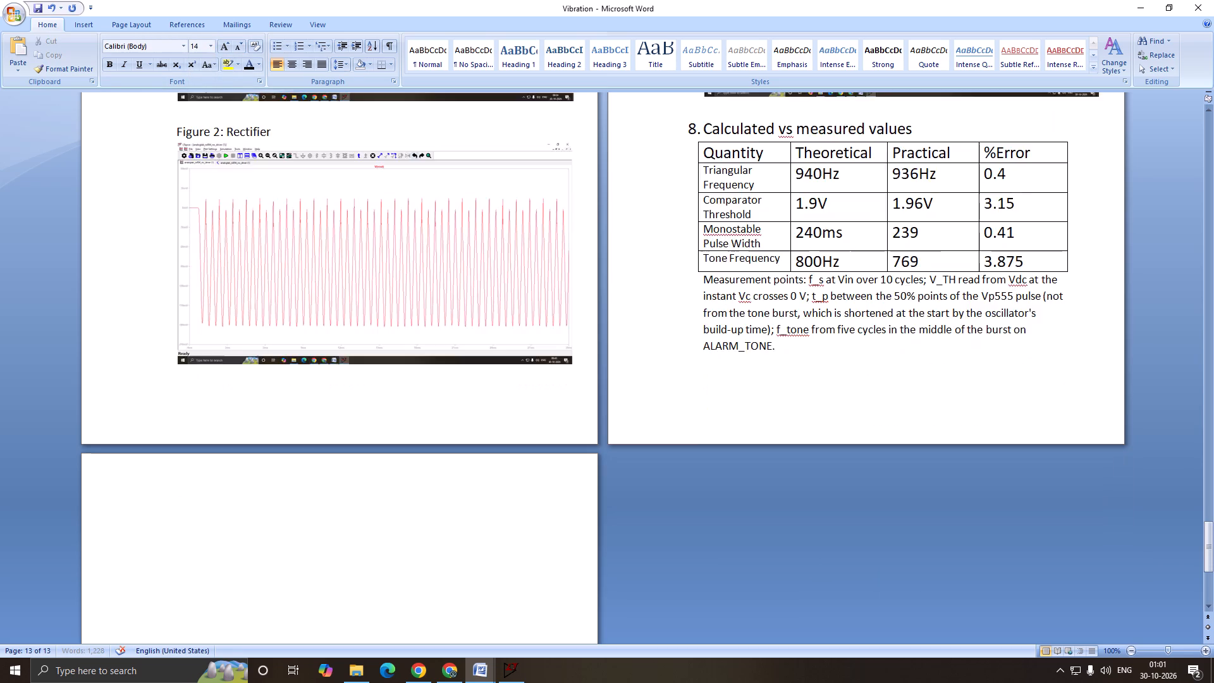
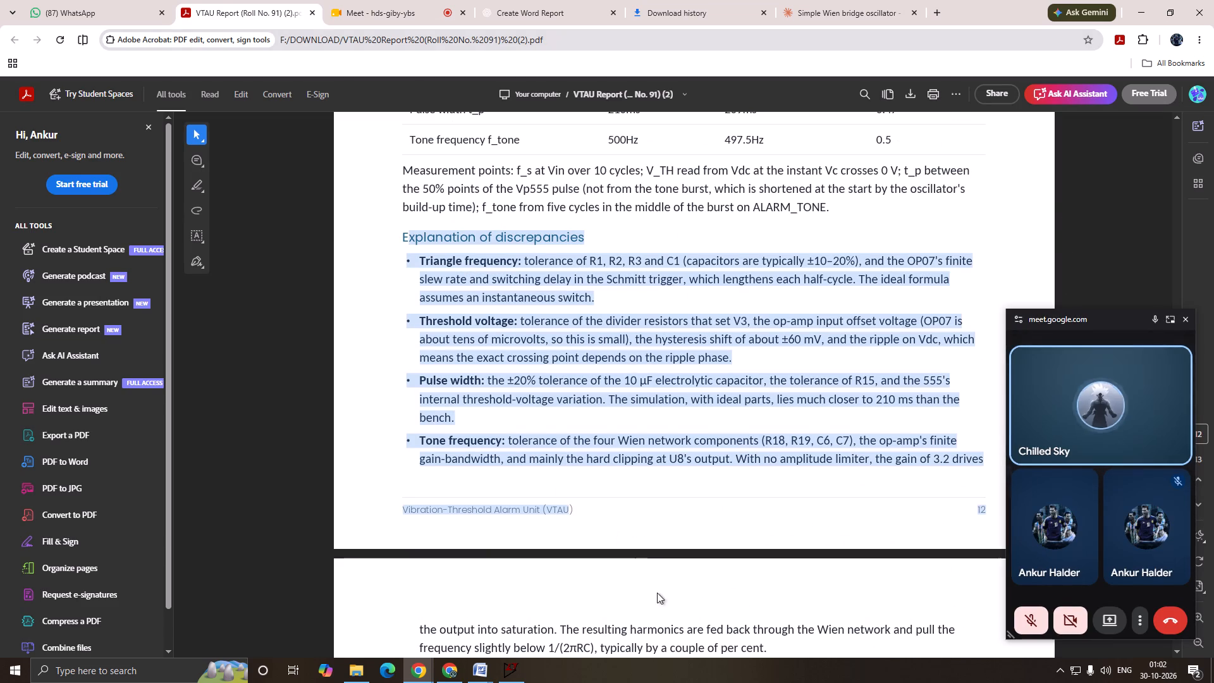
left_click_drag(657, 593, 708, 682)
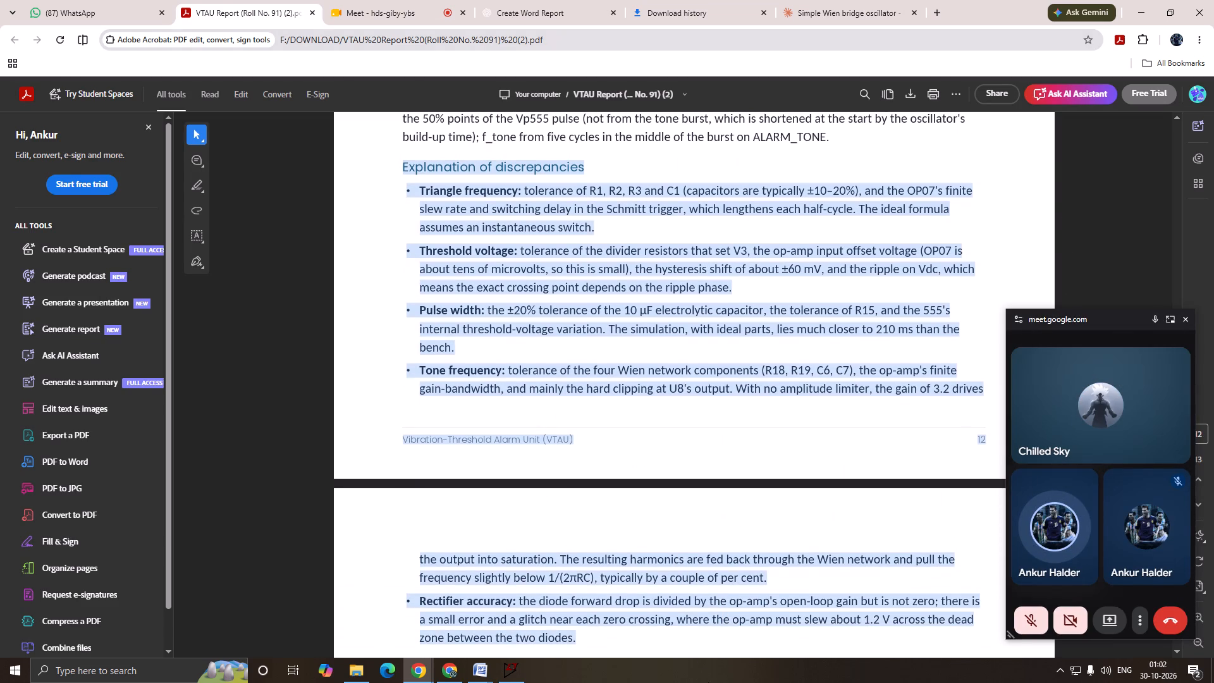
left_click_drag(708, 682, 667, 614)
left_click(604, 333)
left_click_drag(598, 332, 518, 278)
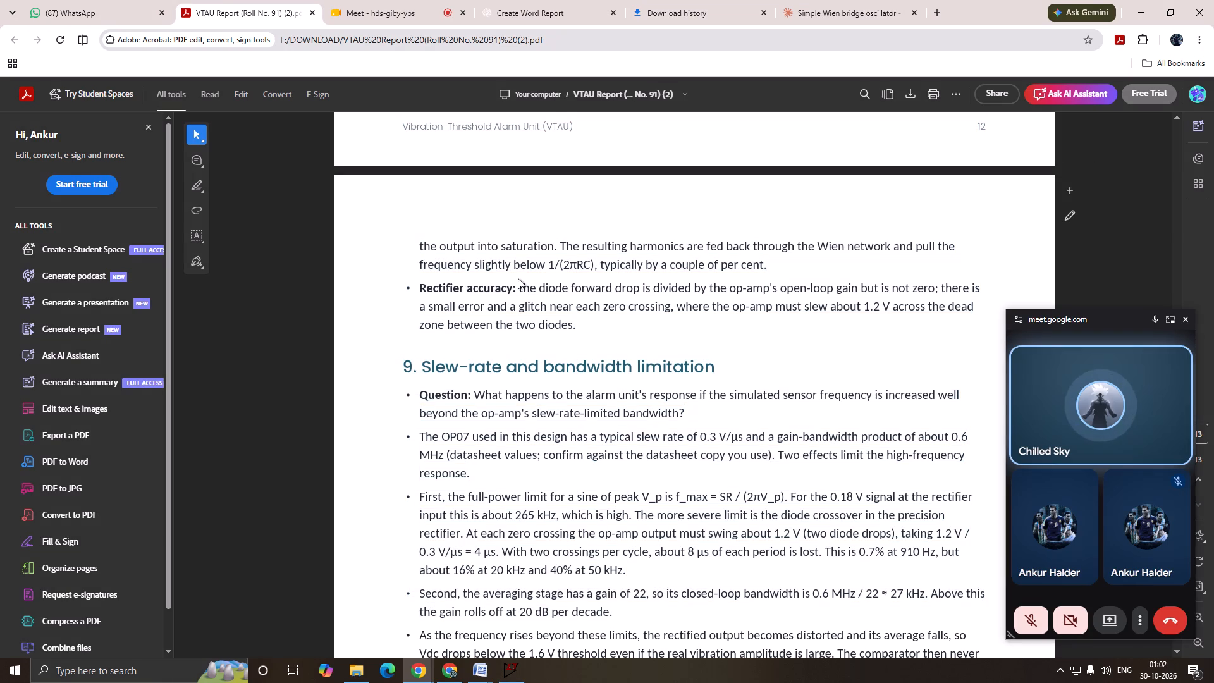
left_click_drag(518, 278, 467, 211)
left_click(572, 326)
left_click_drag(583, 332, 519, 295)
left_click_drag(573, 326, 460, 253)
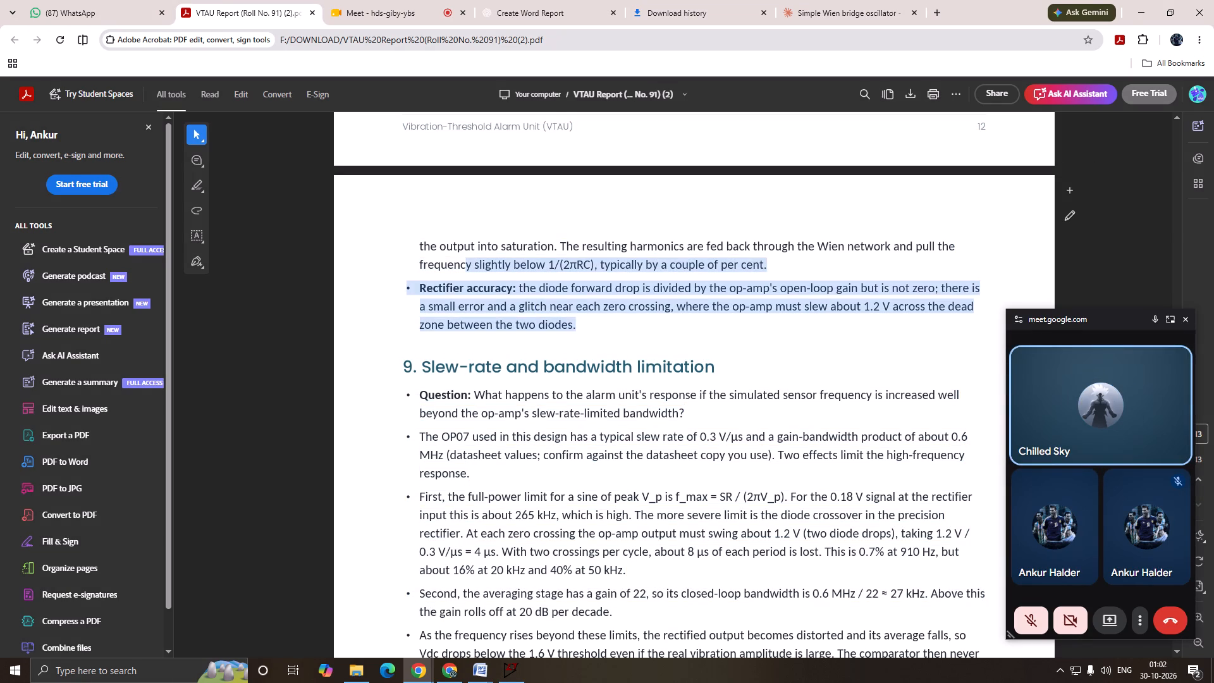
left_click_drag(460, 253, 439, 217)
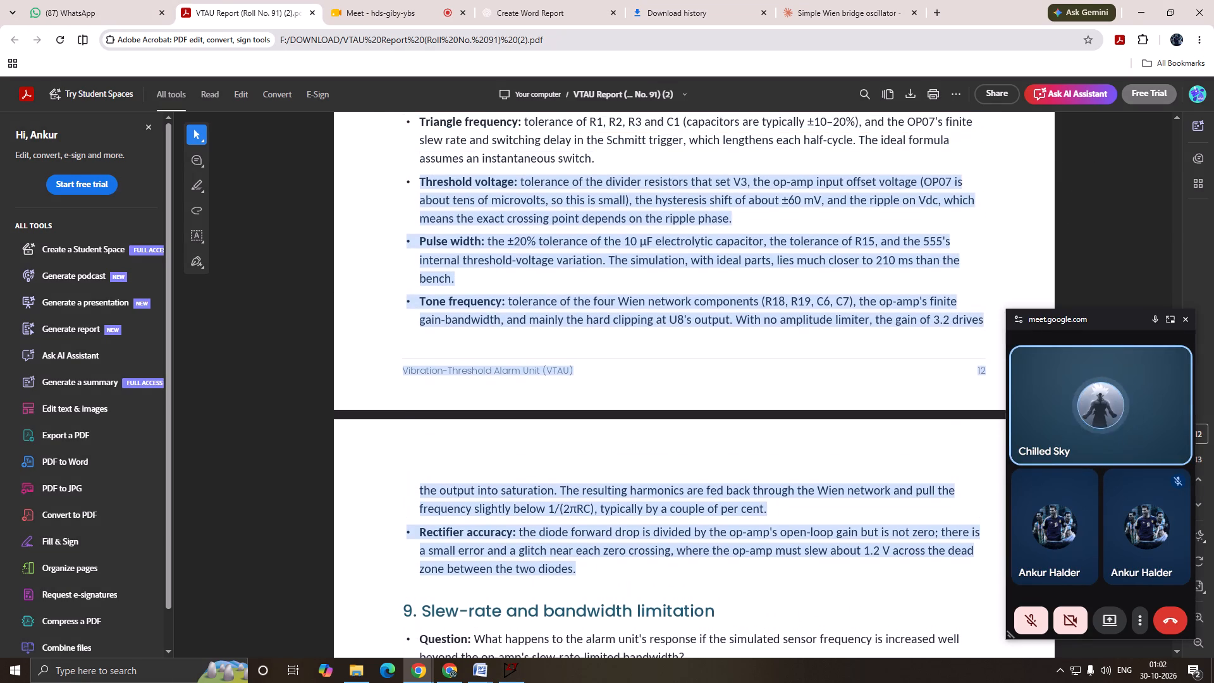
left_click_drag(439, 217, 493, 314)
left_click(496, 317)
Copy the PDF's "Explanation of discrepancies" section through "the gain of 3.2 drives" and paste it onto the last page of the Vibration document in Word.
scroll(494, 311, "up", 4)
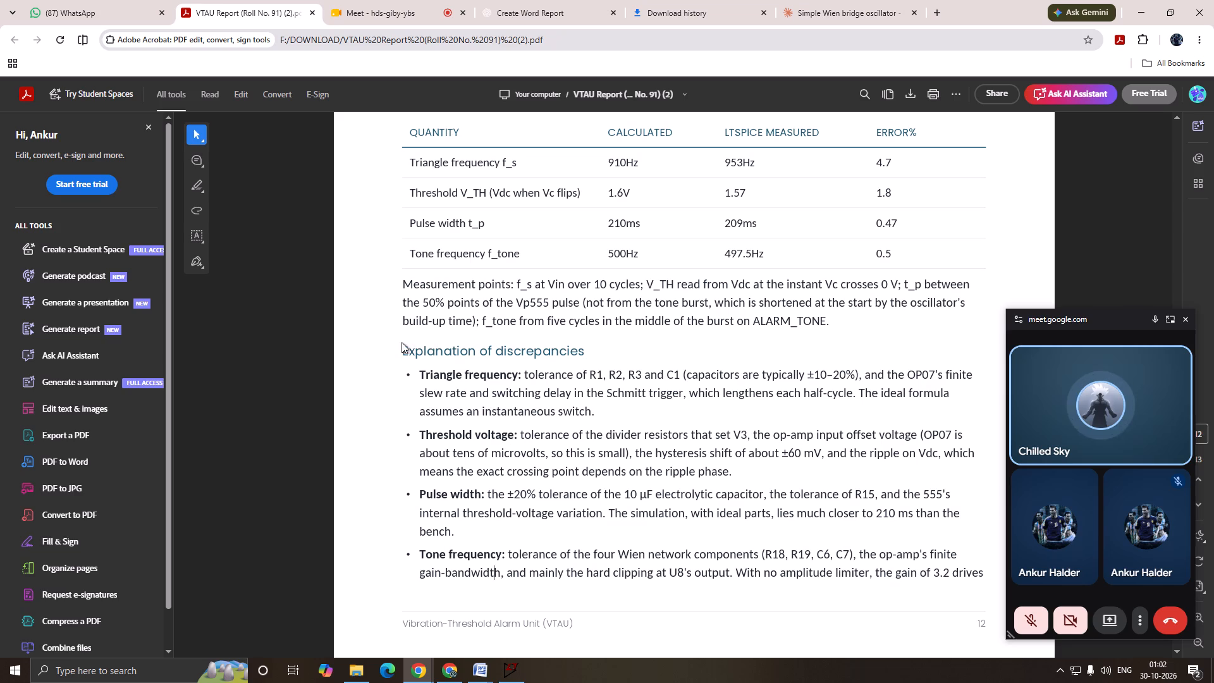
left_click_drag(400, 352, 985, 577)
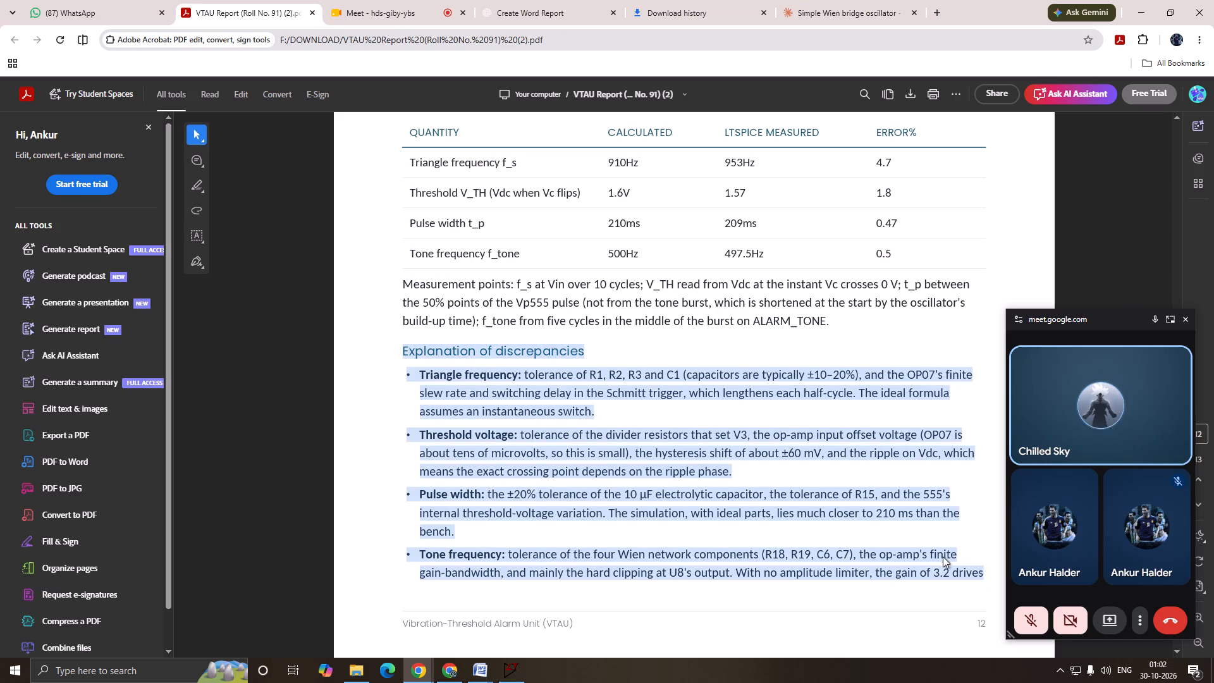
right_click(751, 496)
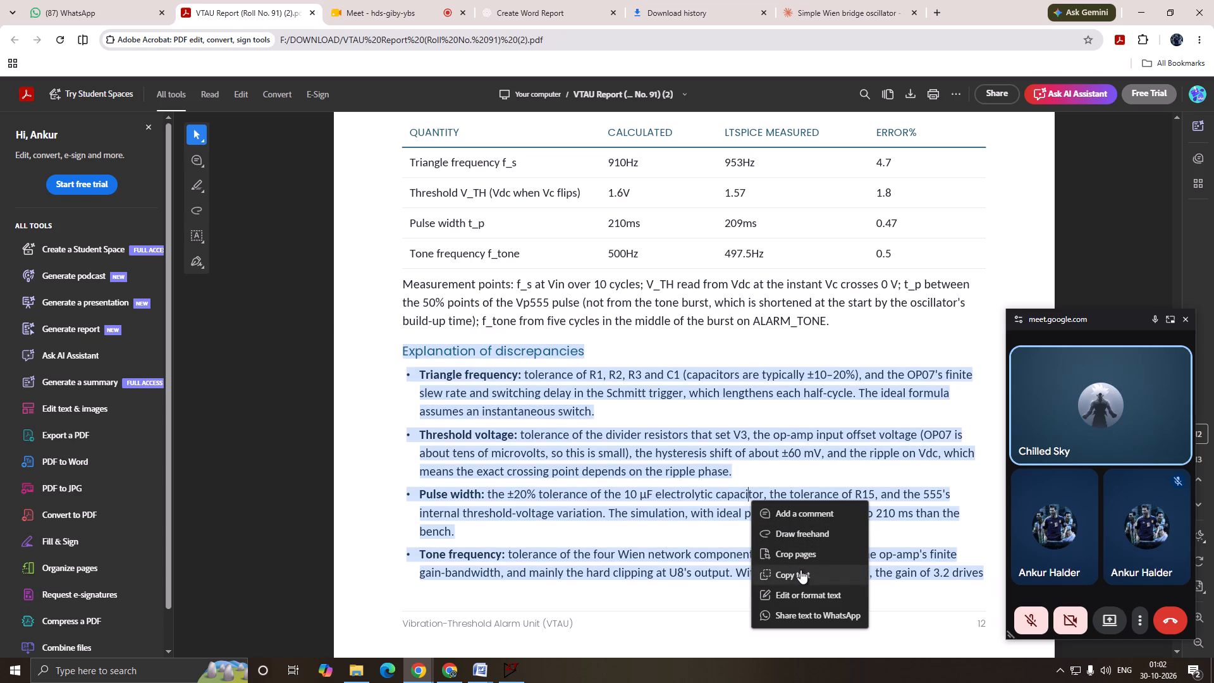
left_click(800, 570)
left_click(527, 675)
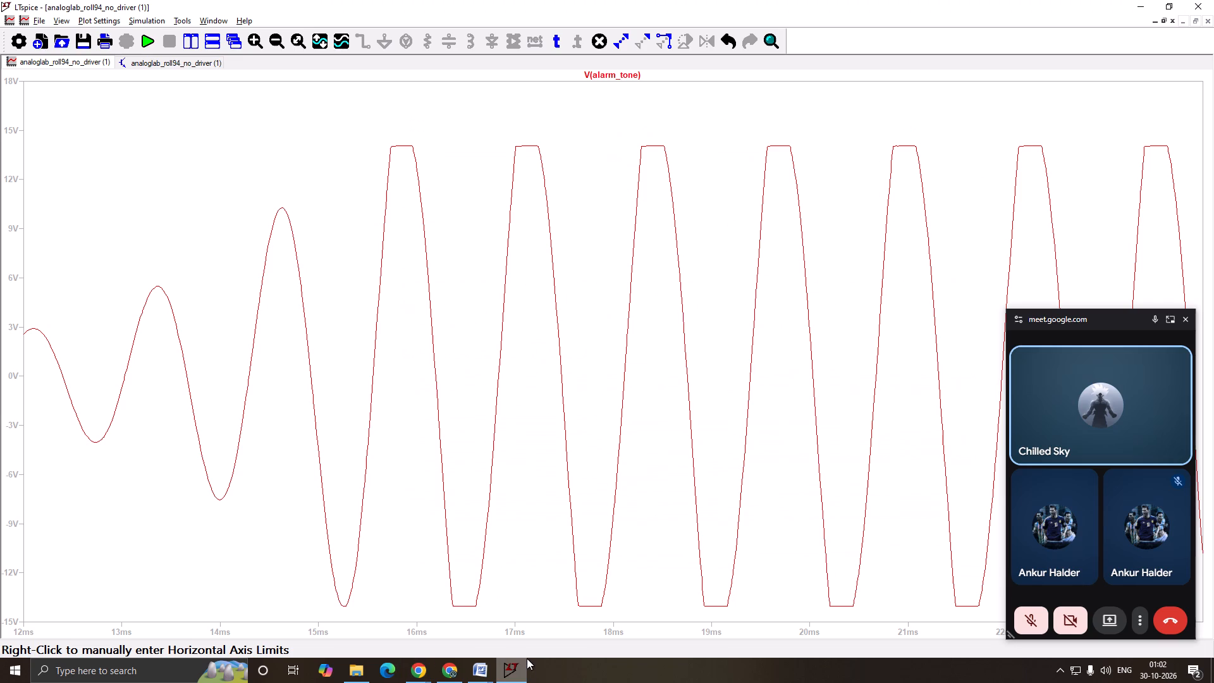
left_click(429, 667)
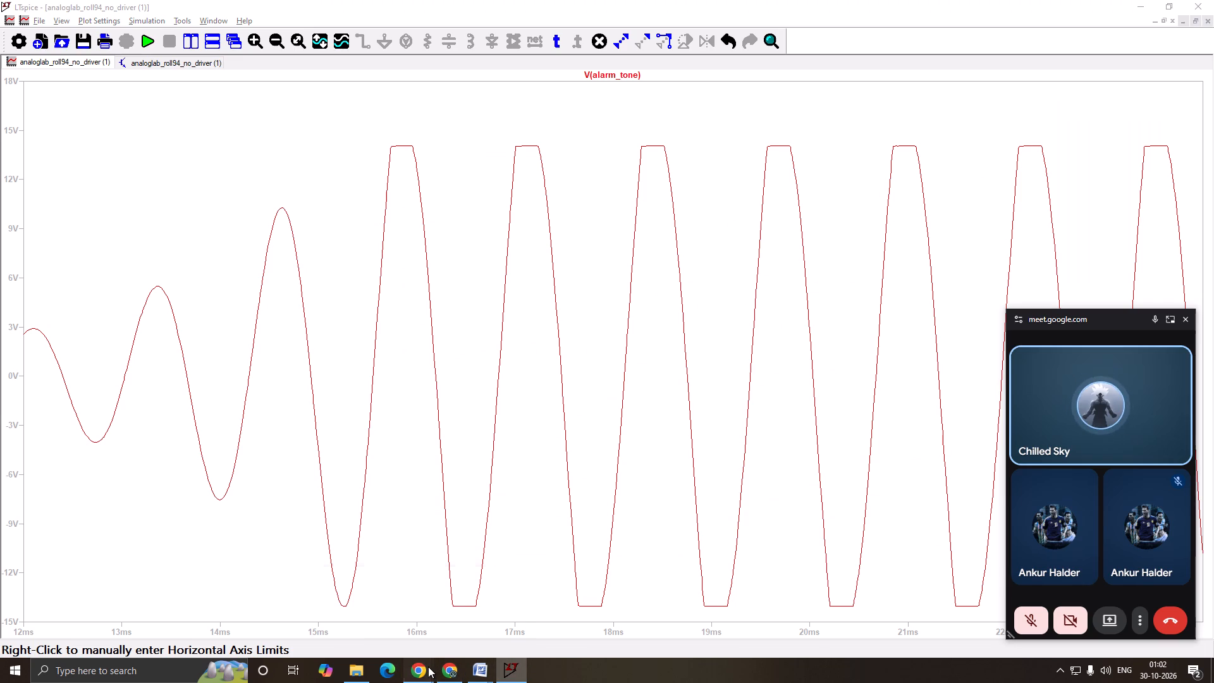
left_click(493, 680)
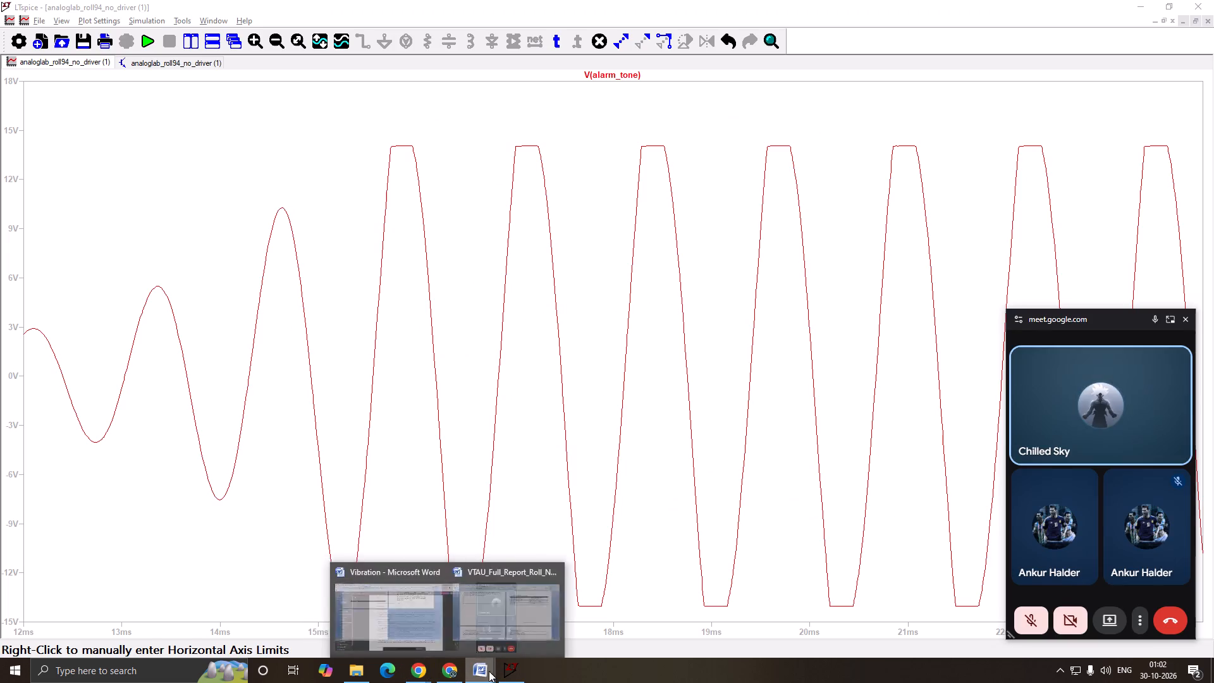
left_click(439, 648)
left_click(178, 364)
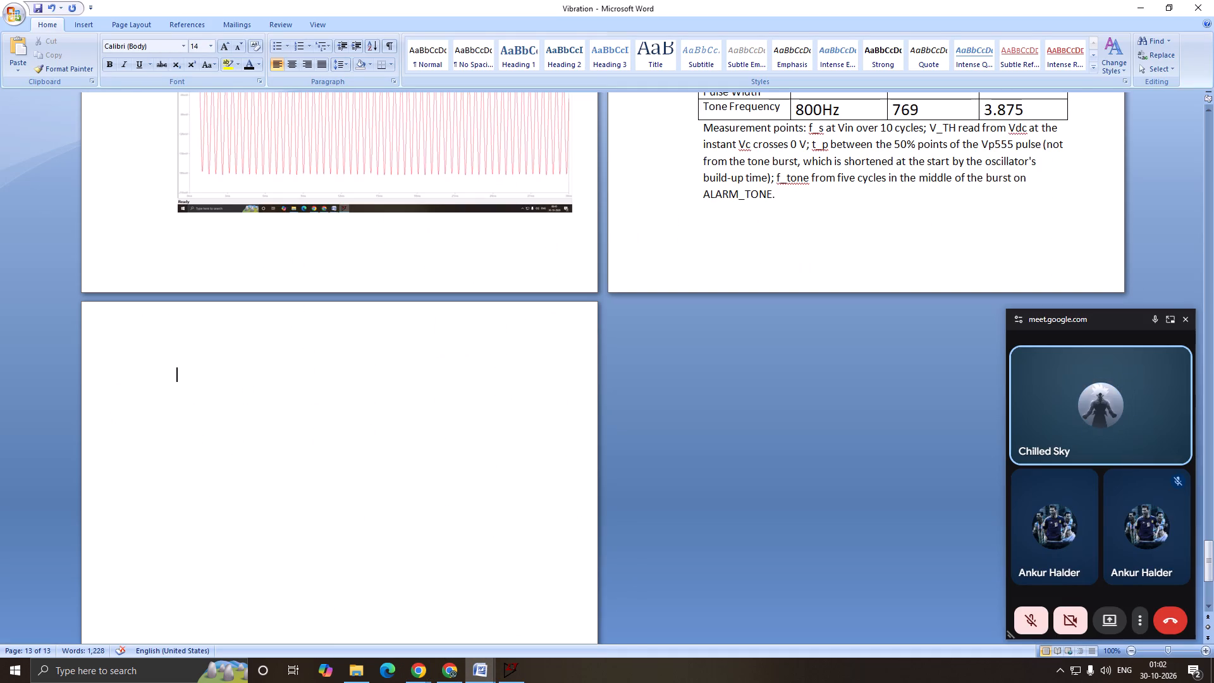
key("ctrl+v")
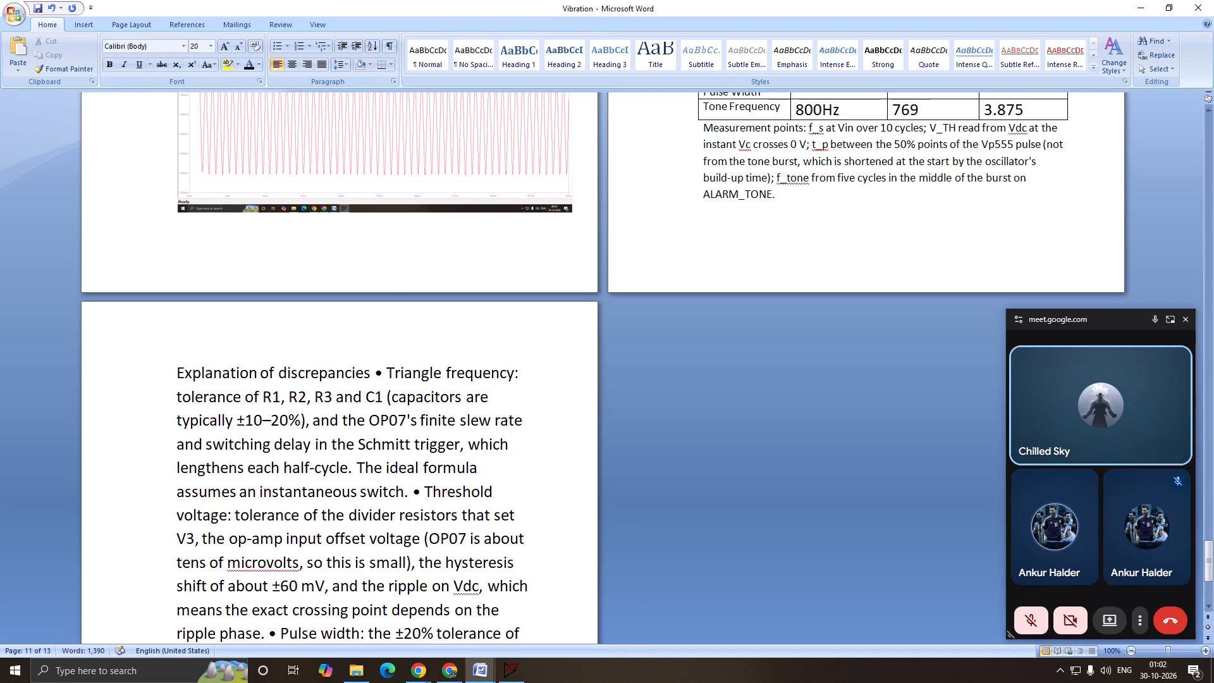
Put the pasted heading "Explanation of discrepancies" on its own line and set its font size to 18.
scroll(203, 359, "down", 4)
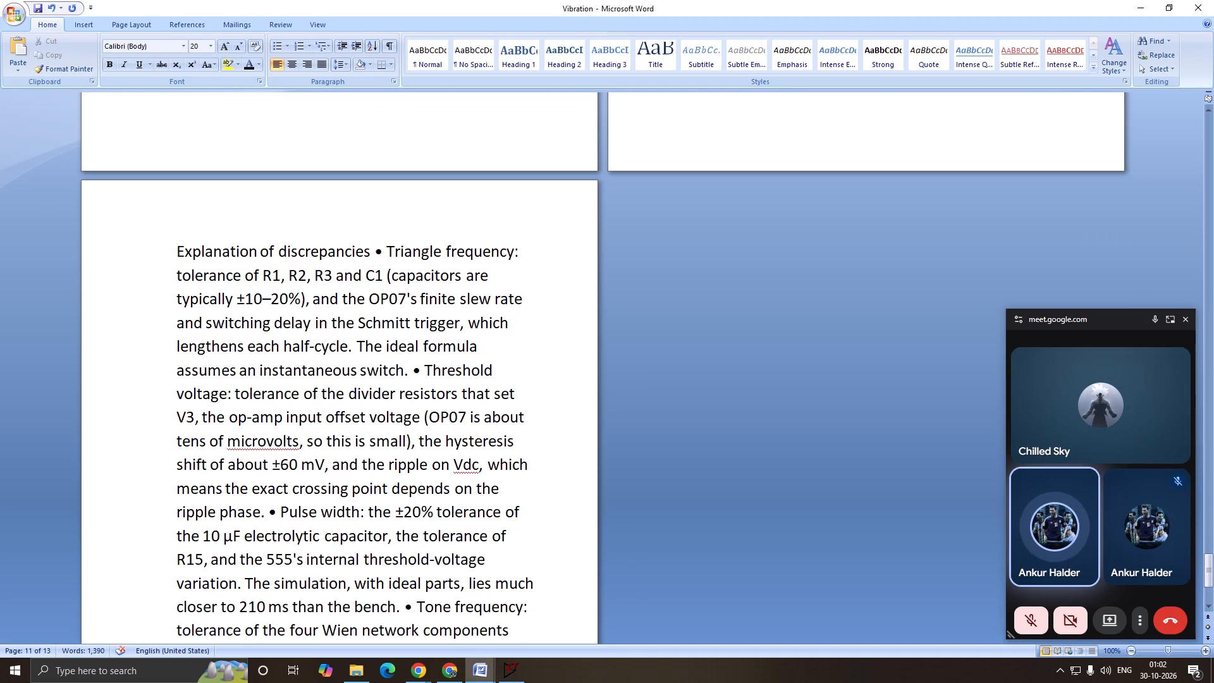
left_click(372, 251)
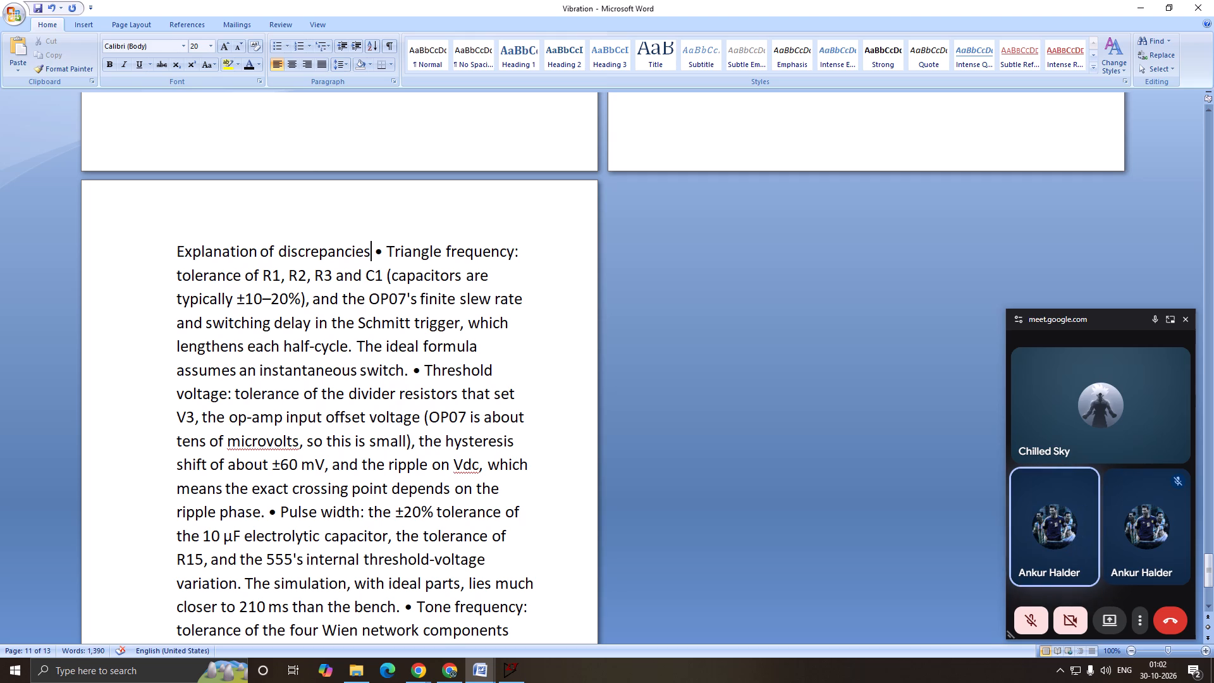
left_click(377, 249)
key("Return")
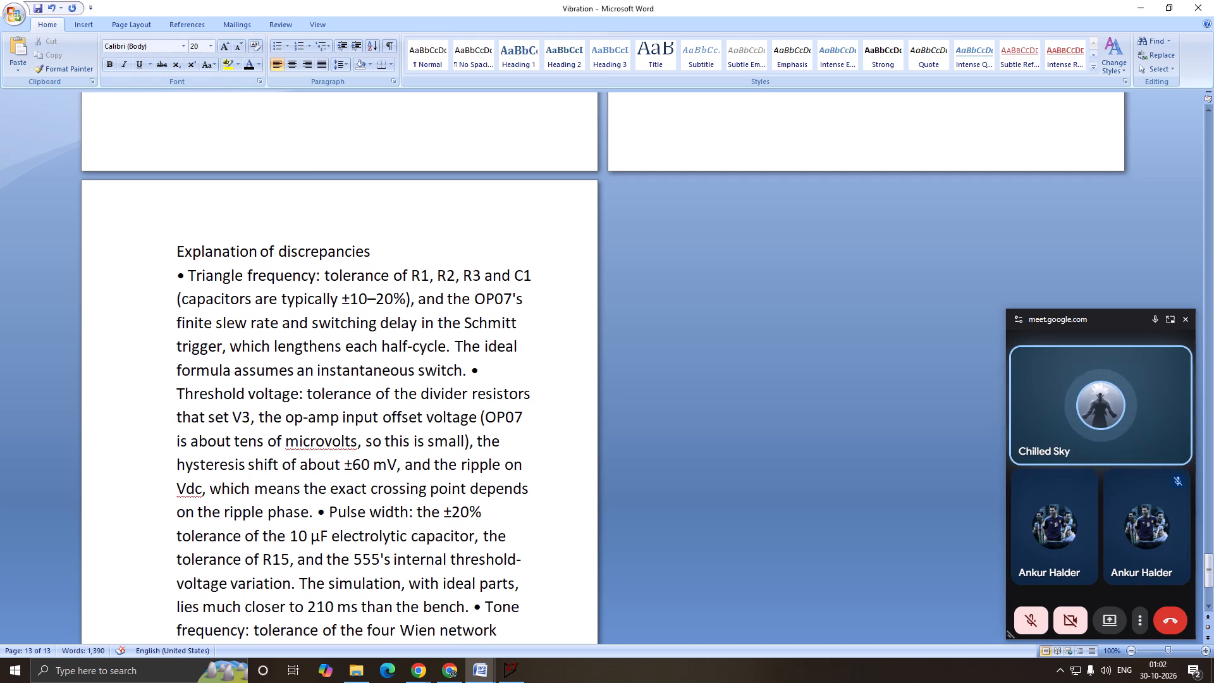
left_click_drag(178, 253, 374, 250)
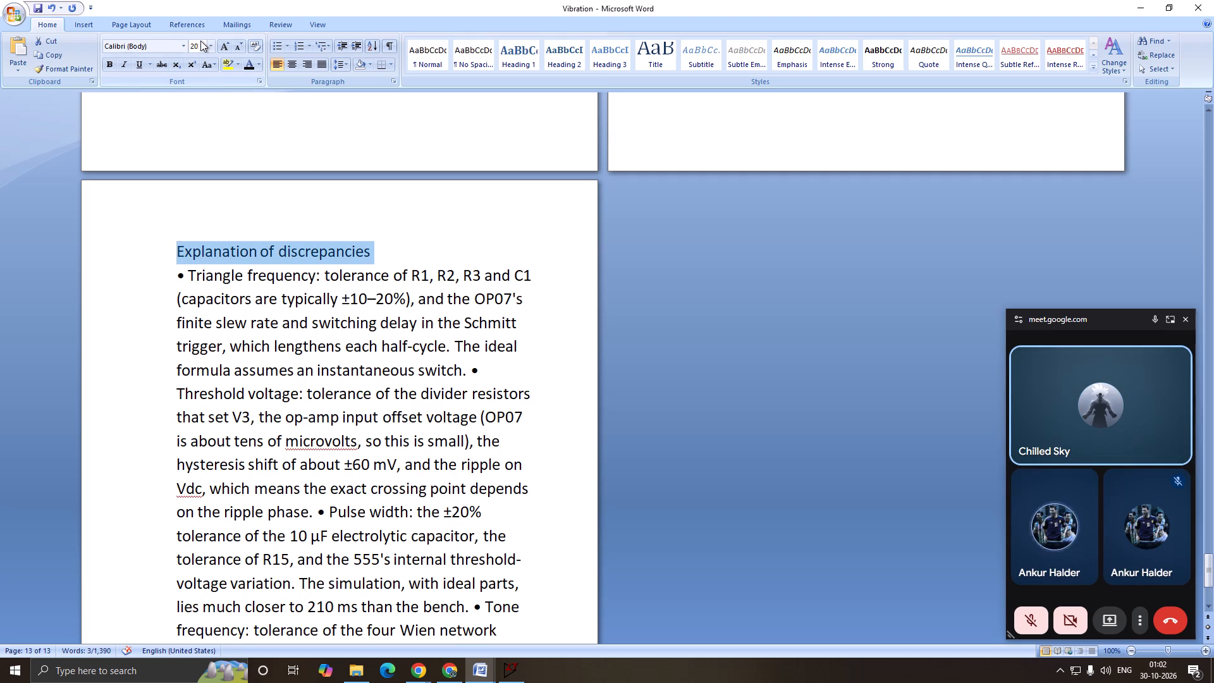
left_click(208, 45)
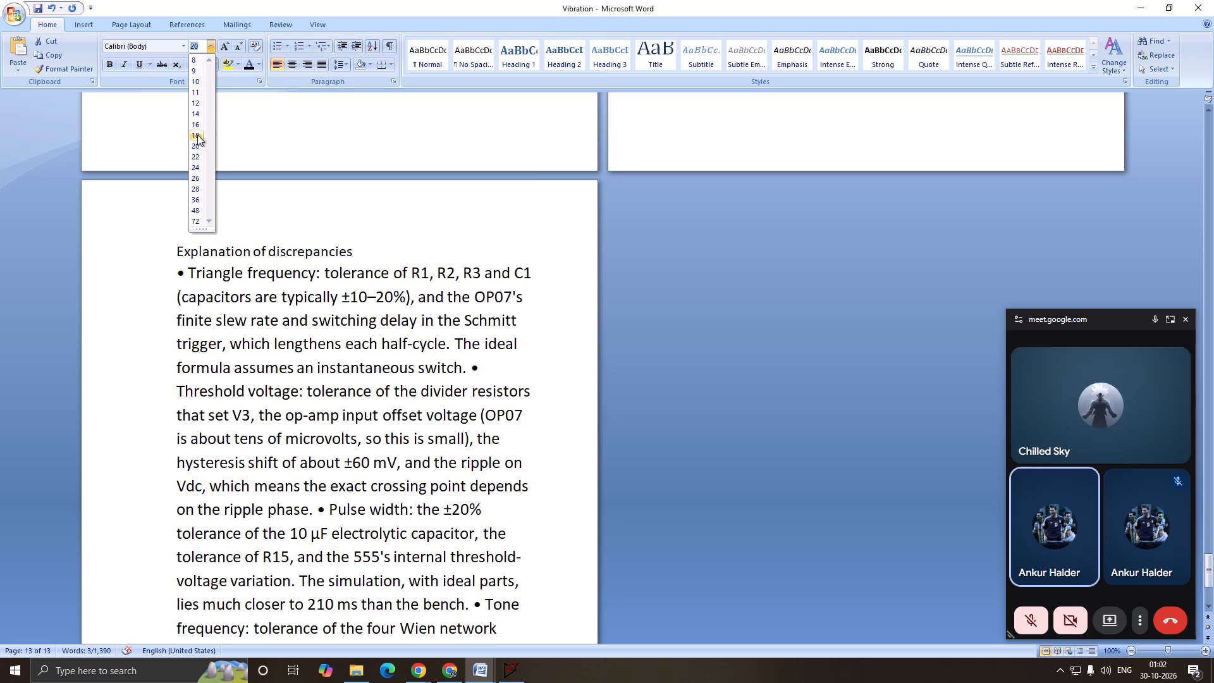
left_click(197, 135)
left_click(333, 210)
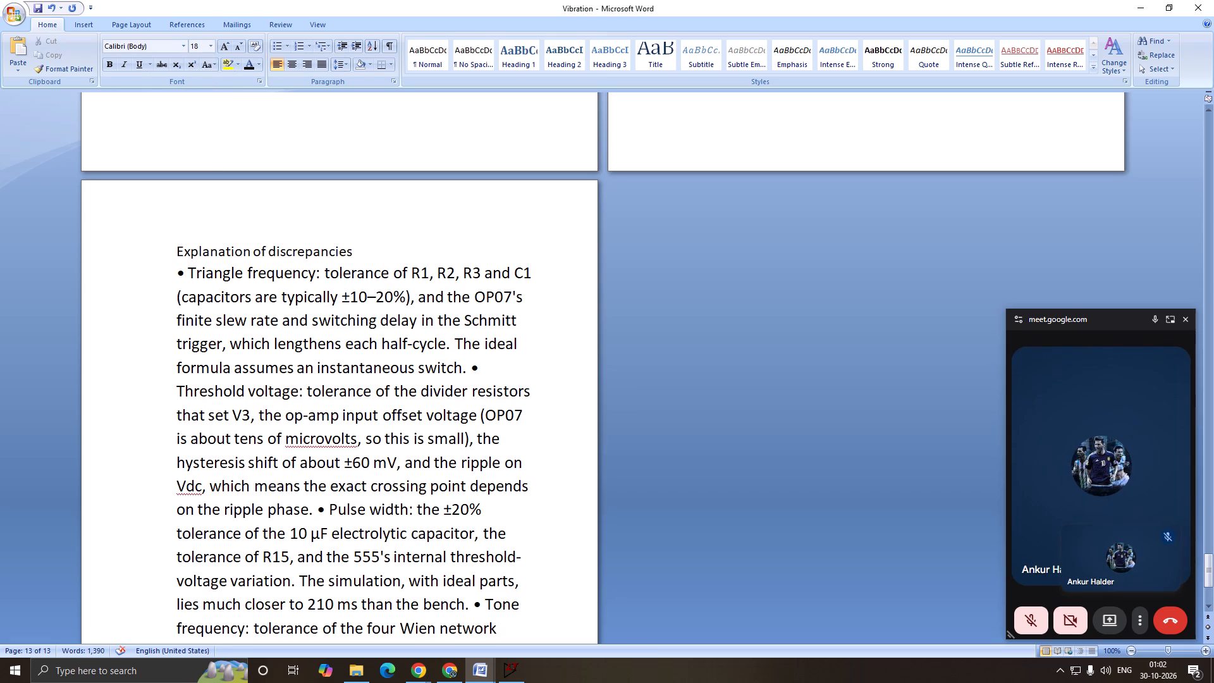
Set the font size of the "Triangle frequency" bullet's text, through "instantaneous switch.", to 14.
left_click_drag(187, 271, 462, 372)
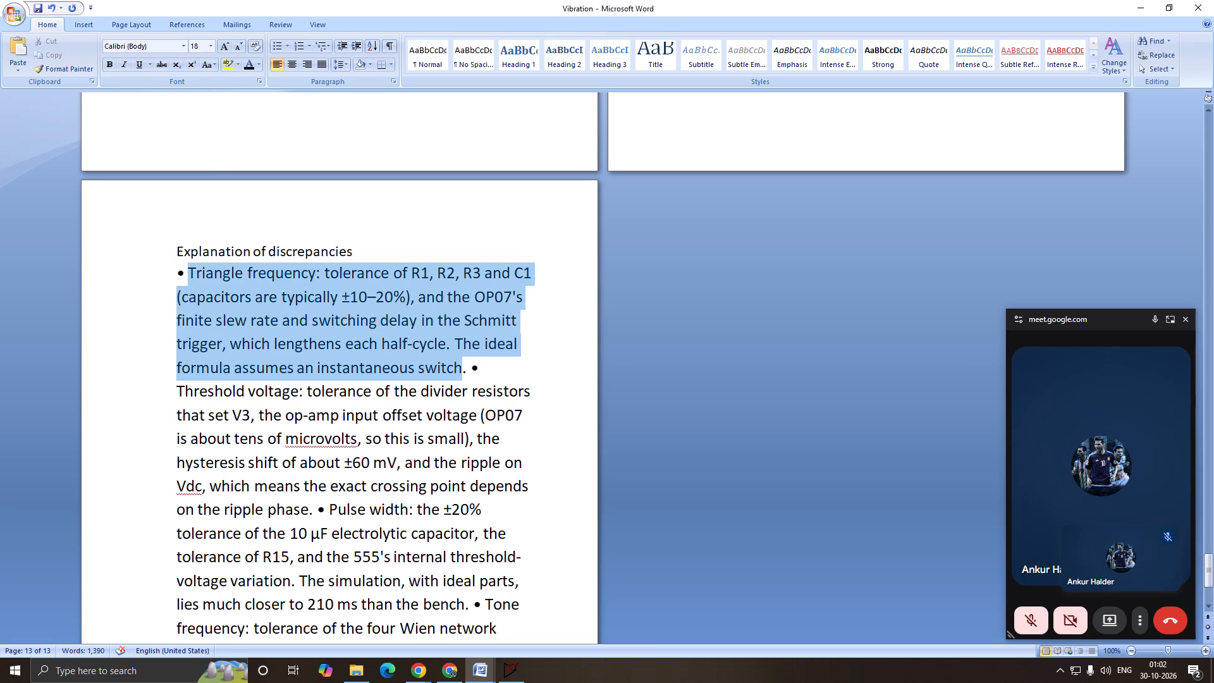
left_click_drag(462, 372, 465, 369)
right_click(422, 341)
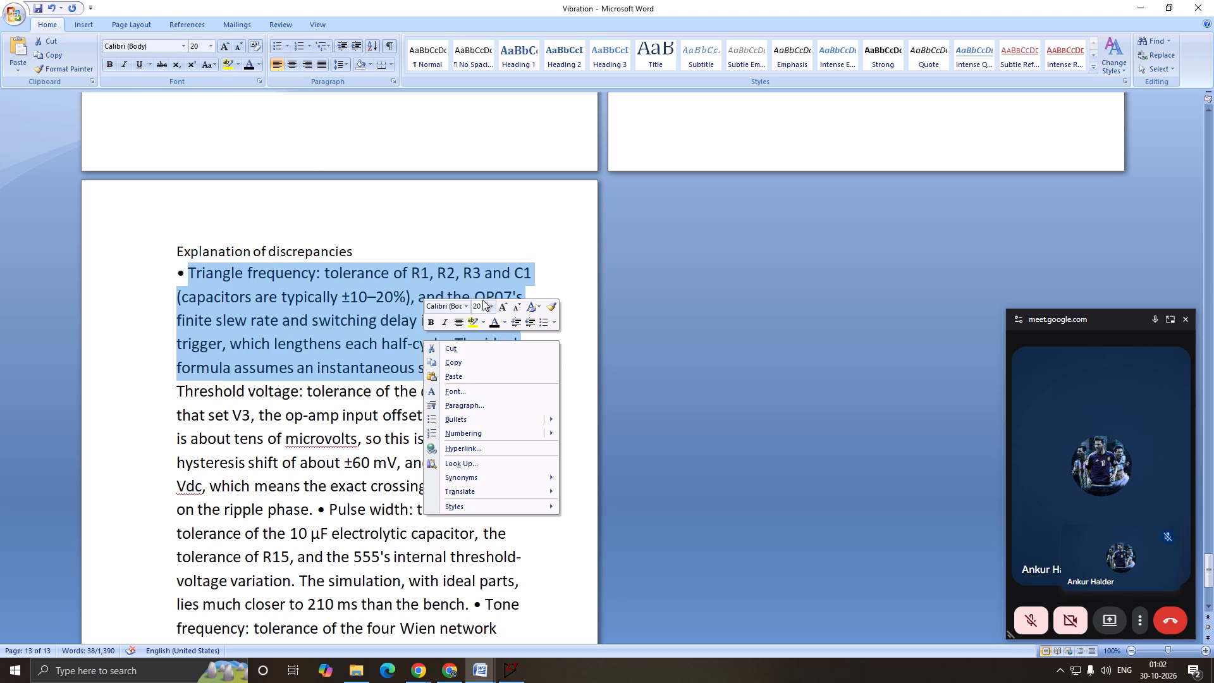
left_click(494, 306)
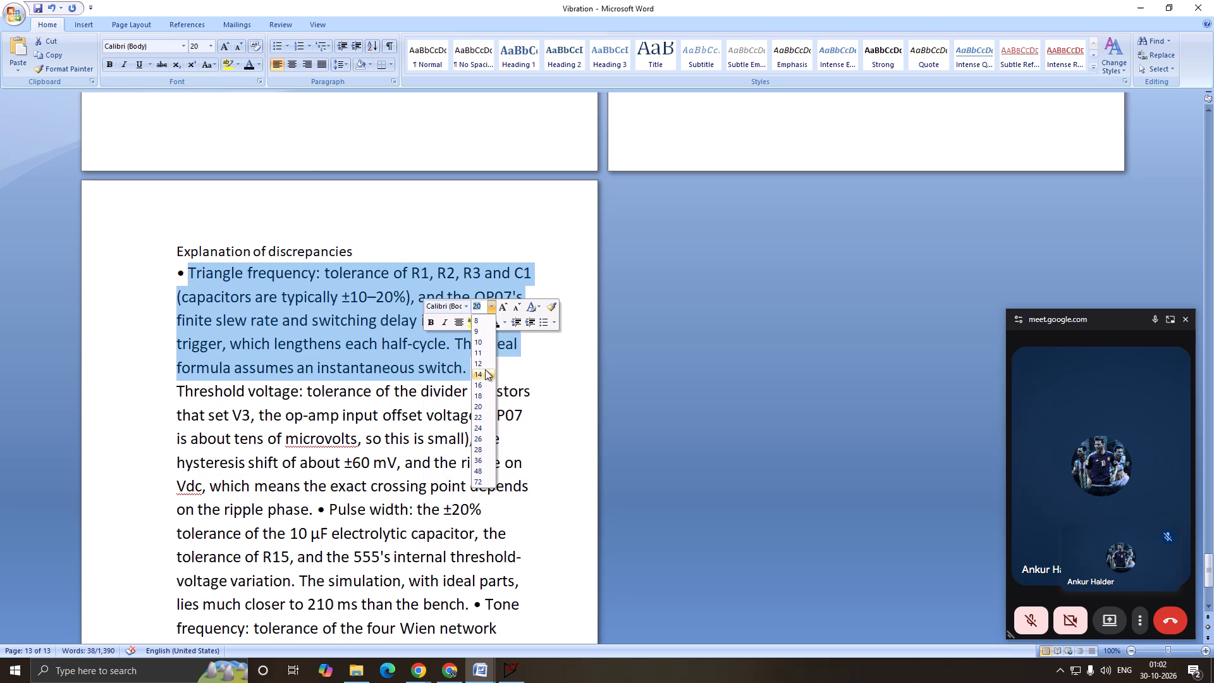
left_click(485, 369)
left_click(382, 329)
Start the "Threshold voltage" bullet on its own line and set its text, through "ripple phase.", to font size 14.
left_click(344, 329)
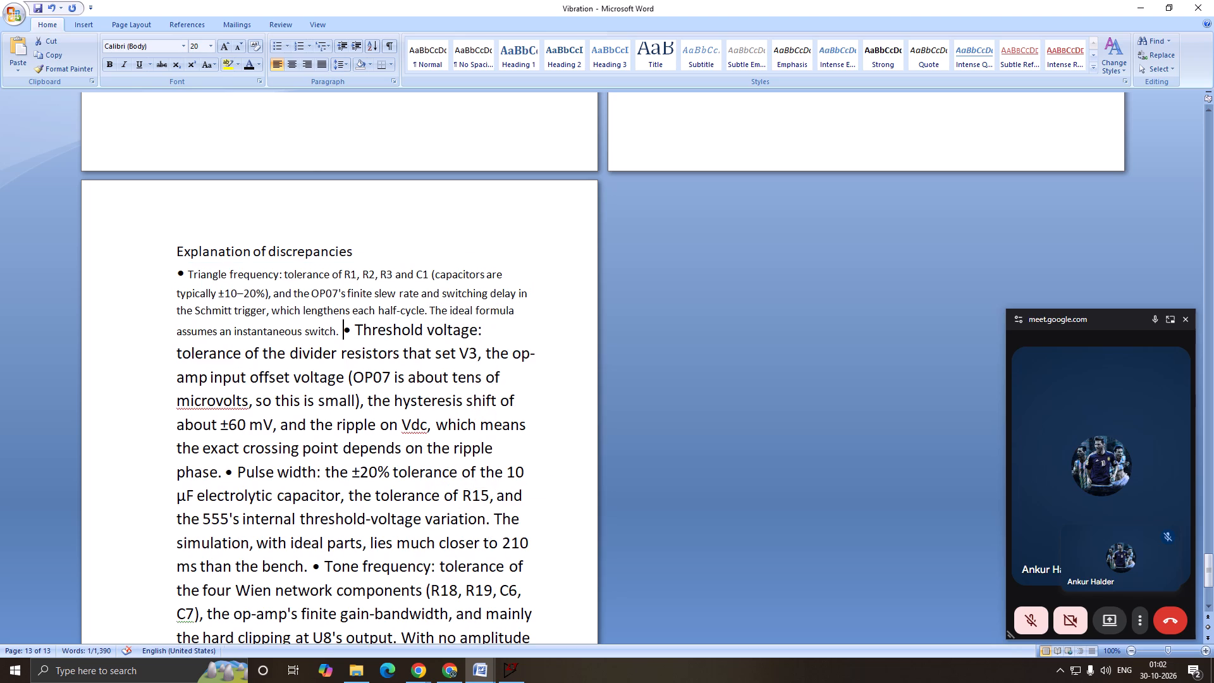
key("Return")
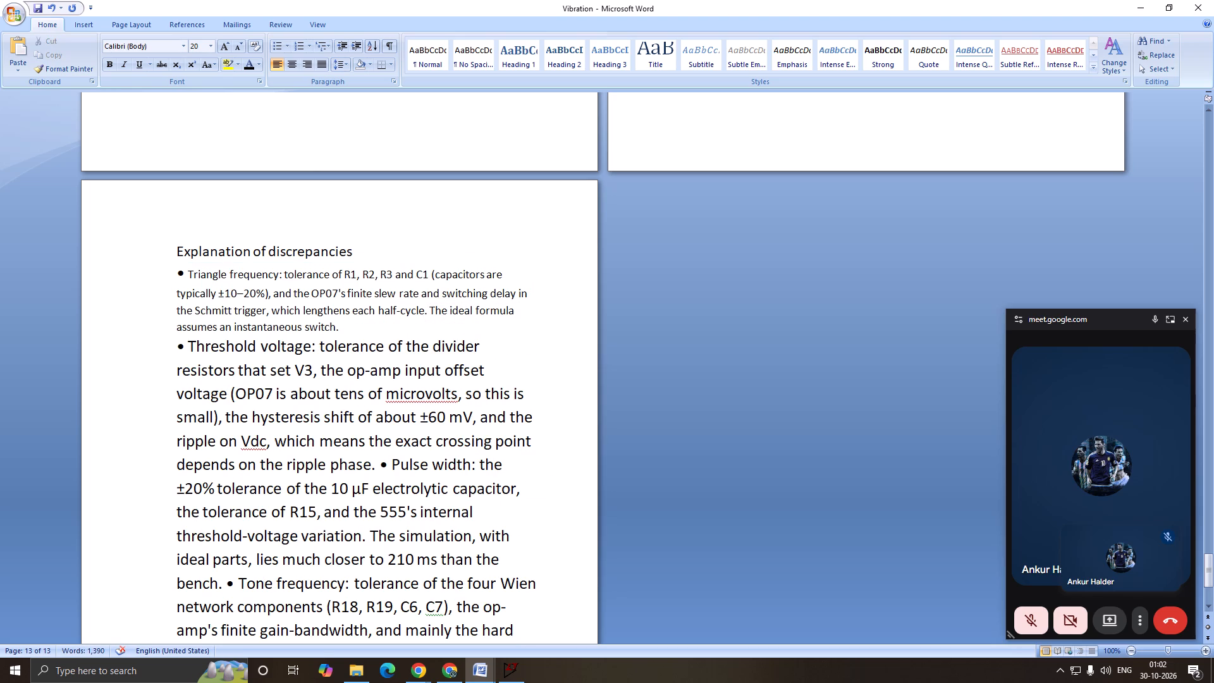
left_click_drag(190, 340, 362, 446)
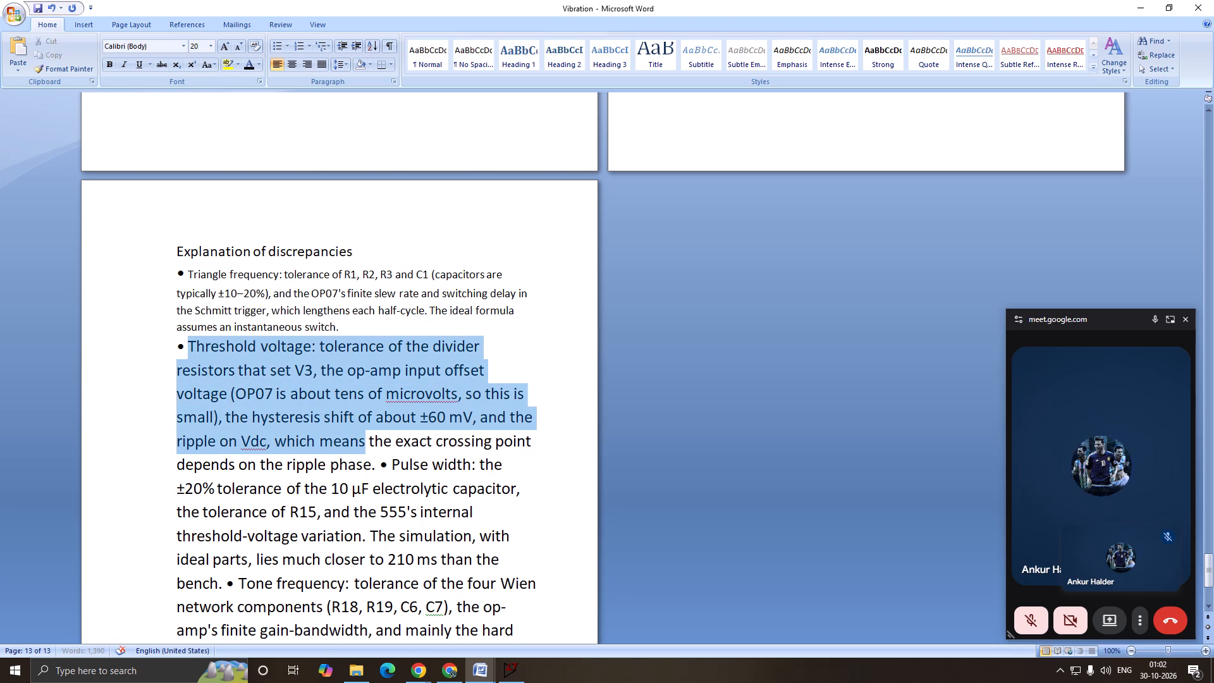
left_click_drag(362, 446, 378, 462)
right_click(337, 399)
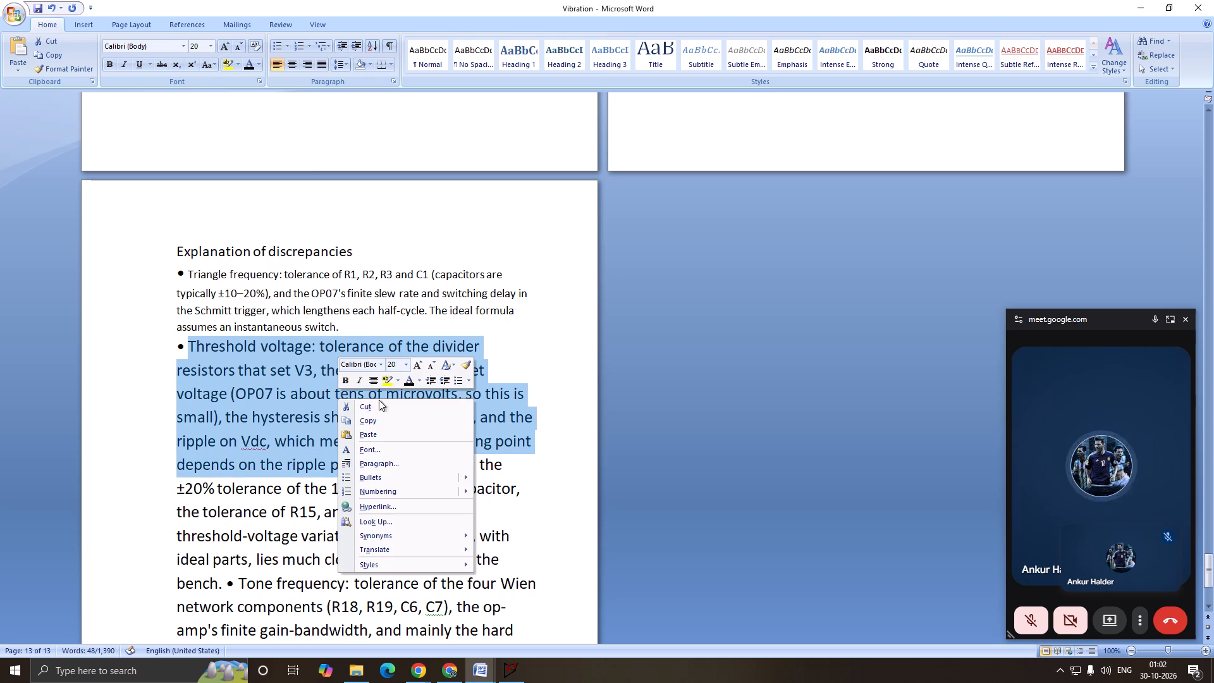
left_click(405, 367)
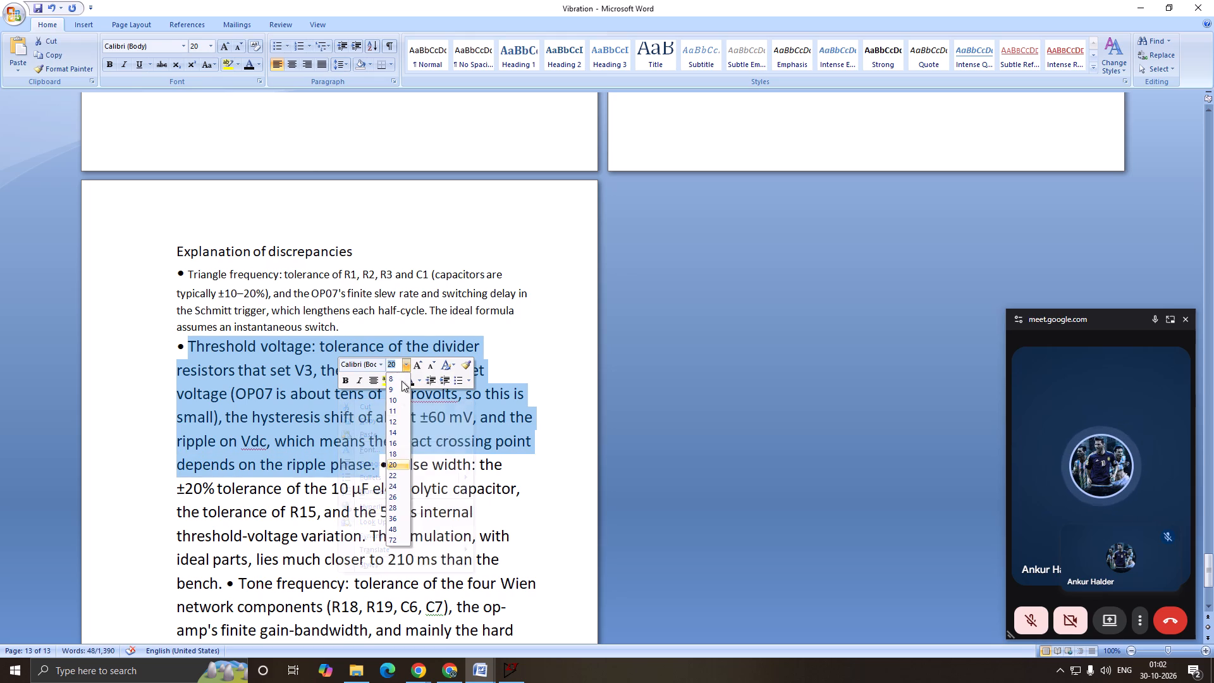
left_click(402, 431)
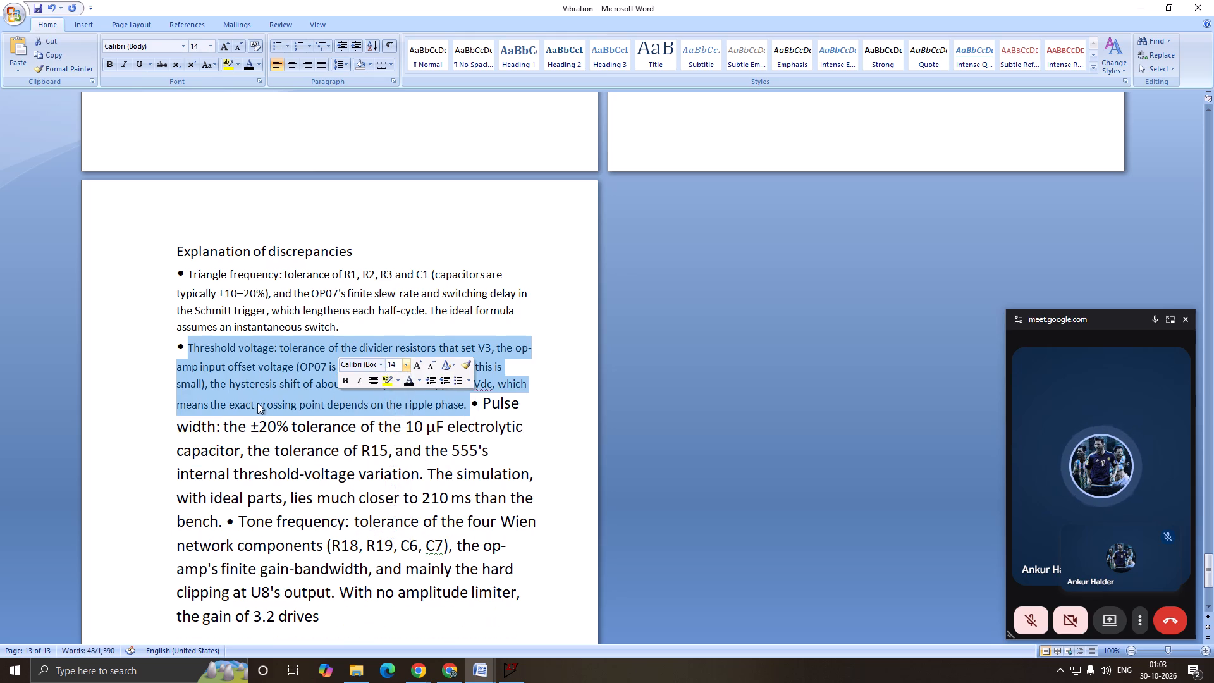
left_click(257, 403)
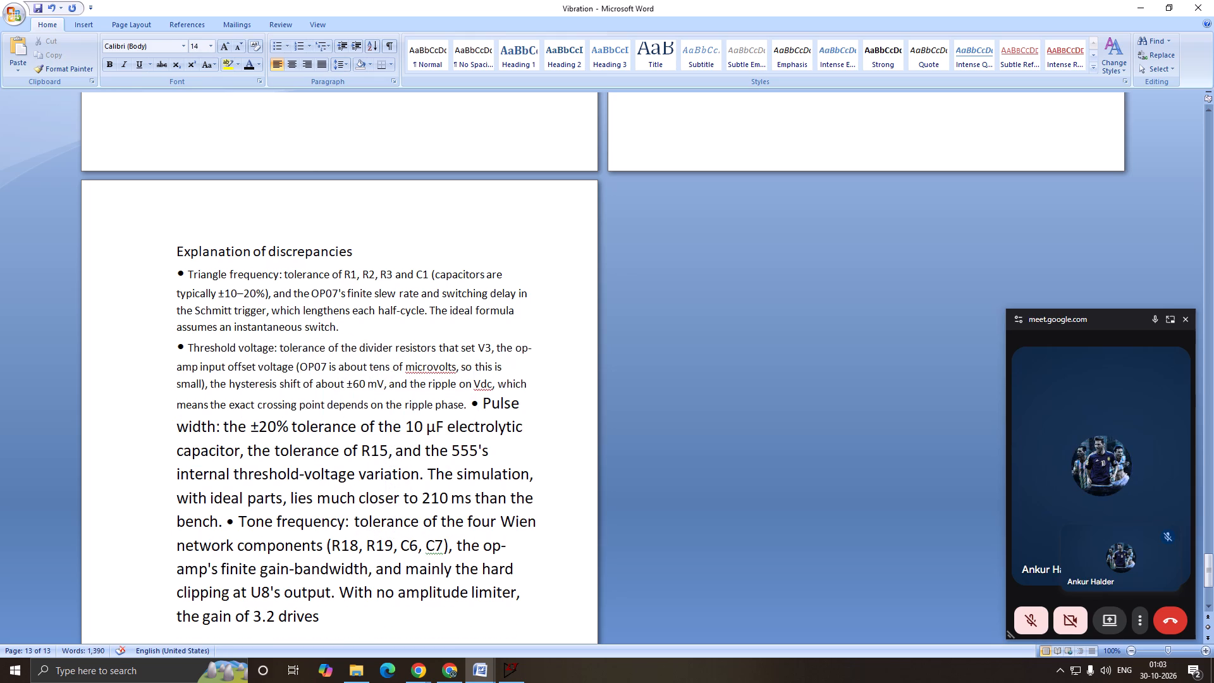
Start the "Pulse width" bullet on its own line and set its text, through "than the bench.", to font size 14.
left_click(472, 399)
key("Return")
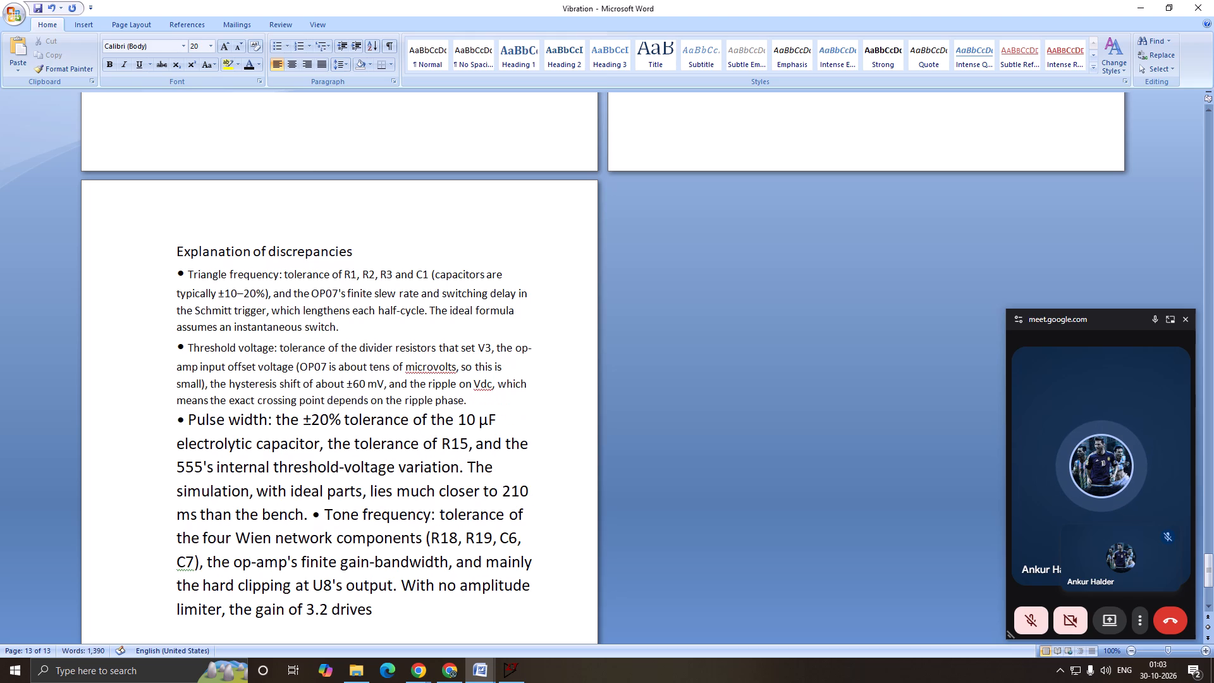
left_click_drag(188, 414, 348, 504)
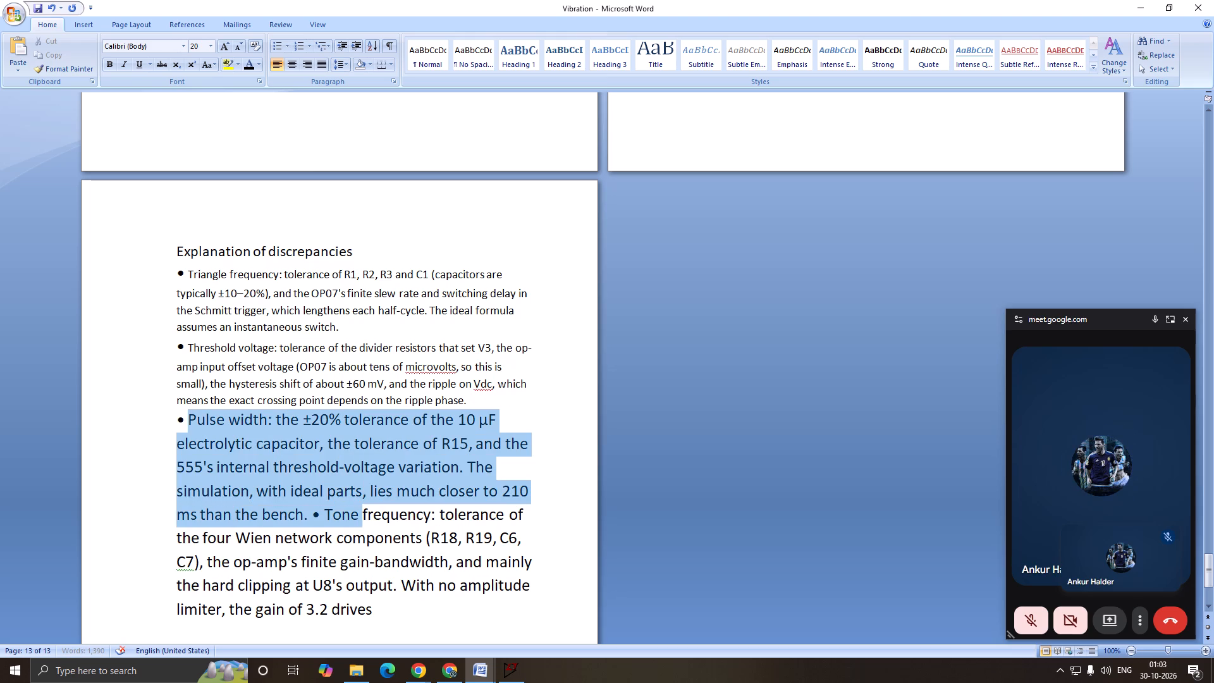
left_click_drag(348, 504, 307, 512)
right_click(297, 487)
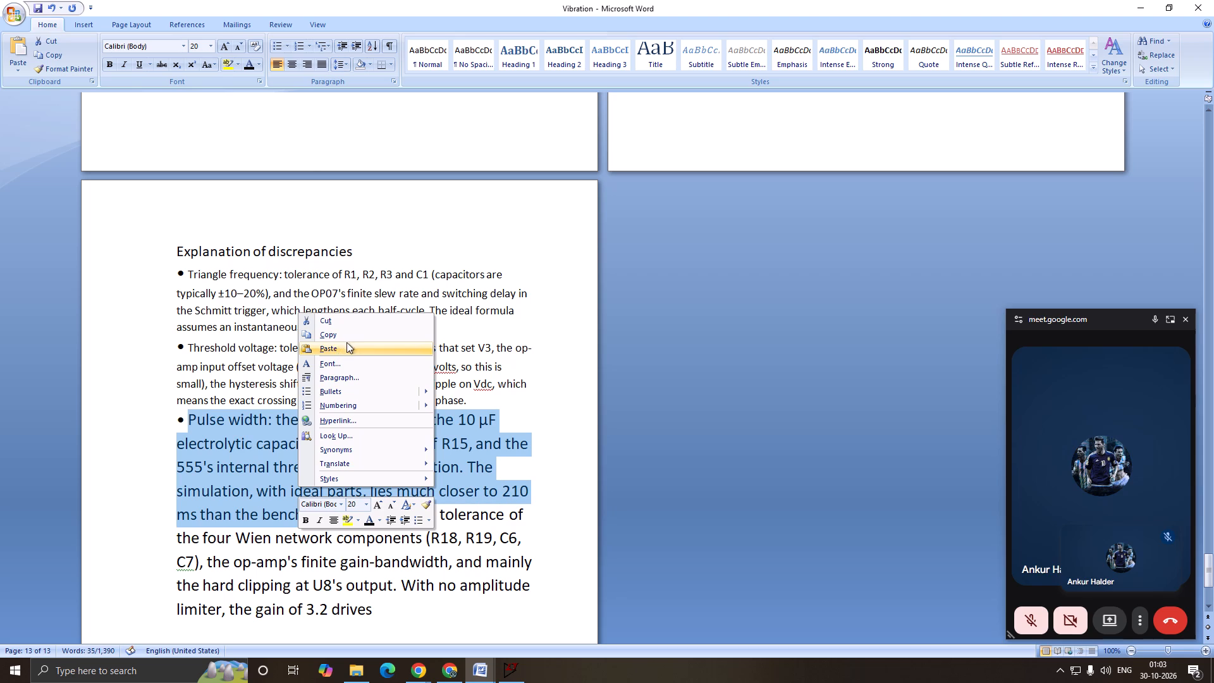
left_click(369, 503)
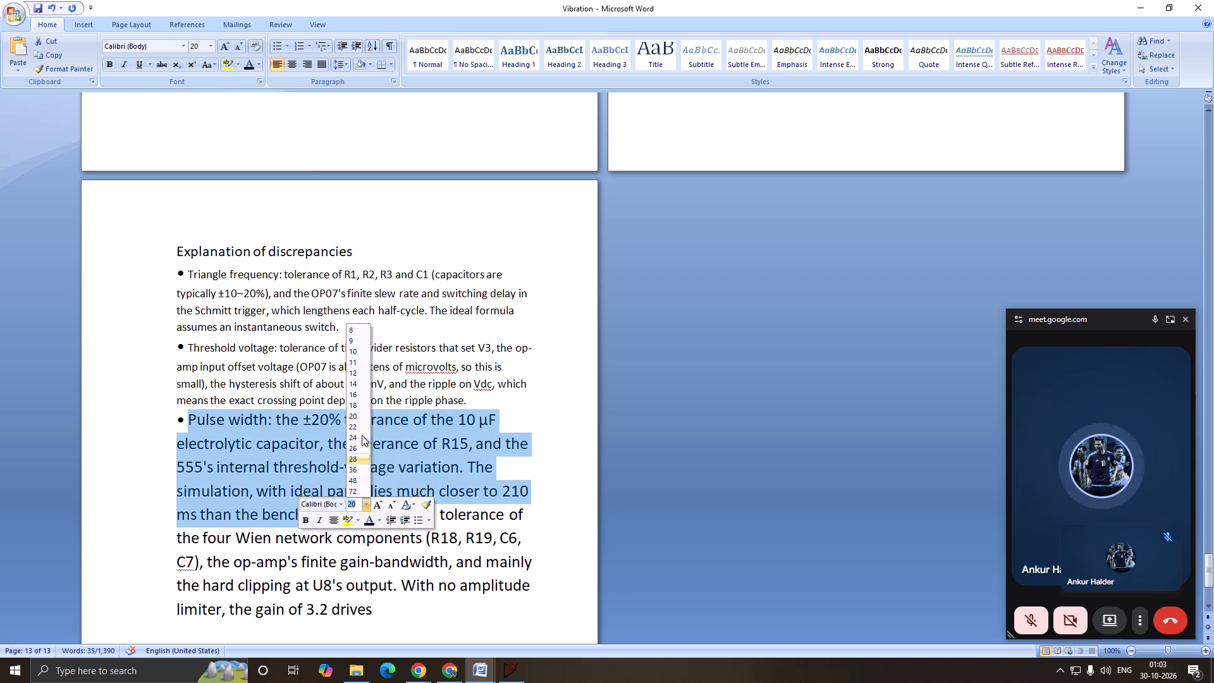
left_click(359, 384)
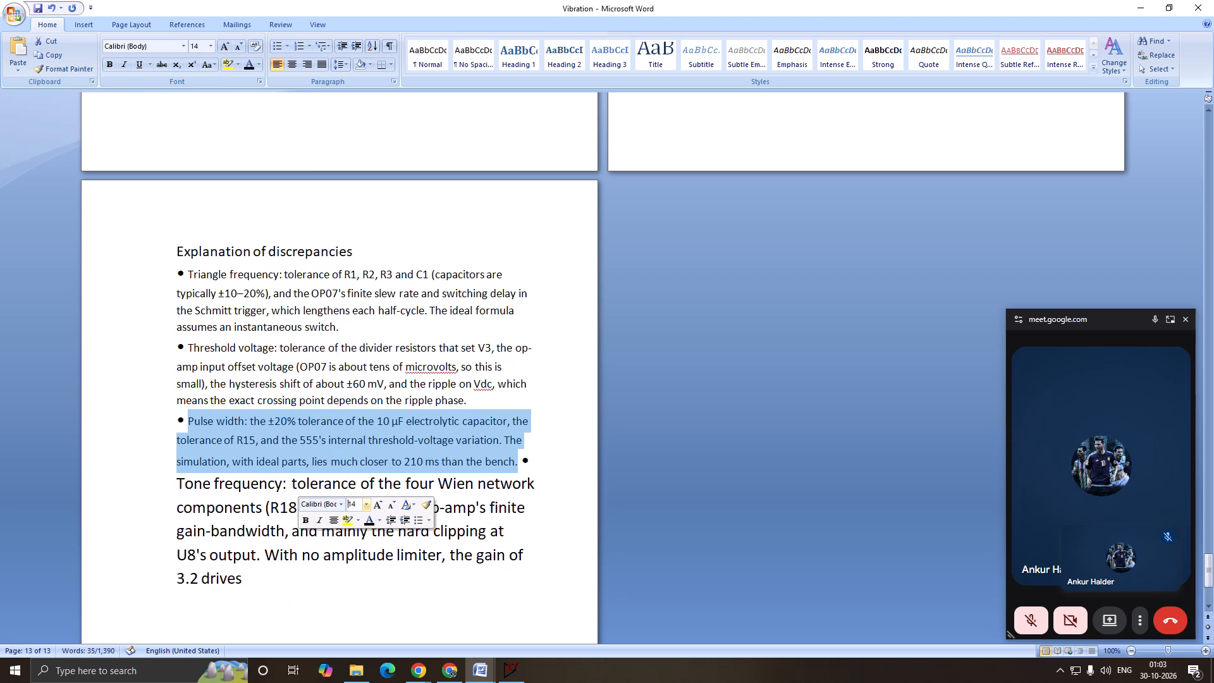
left_click(386, 429)
Start the "Tone frequency" bullet on its own line and set its text, through "gain of 3.2 drives", to font size 14.
left_click(520, 469)
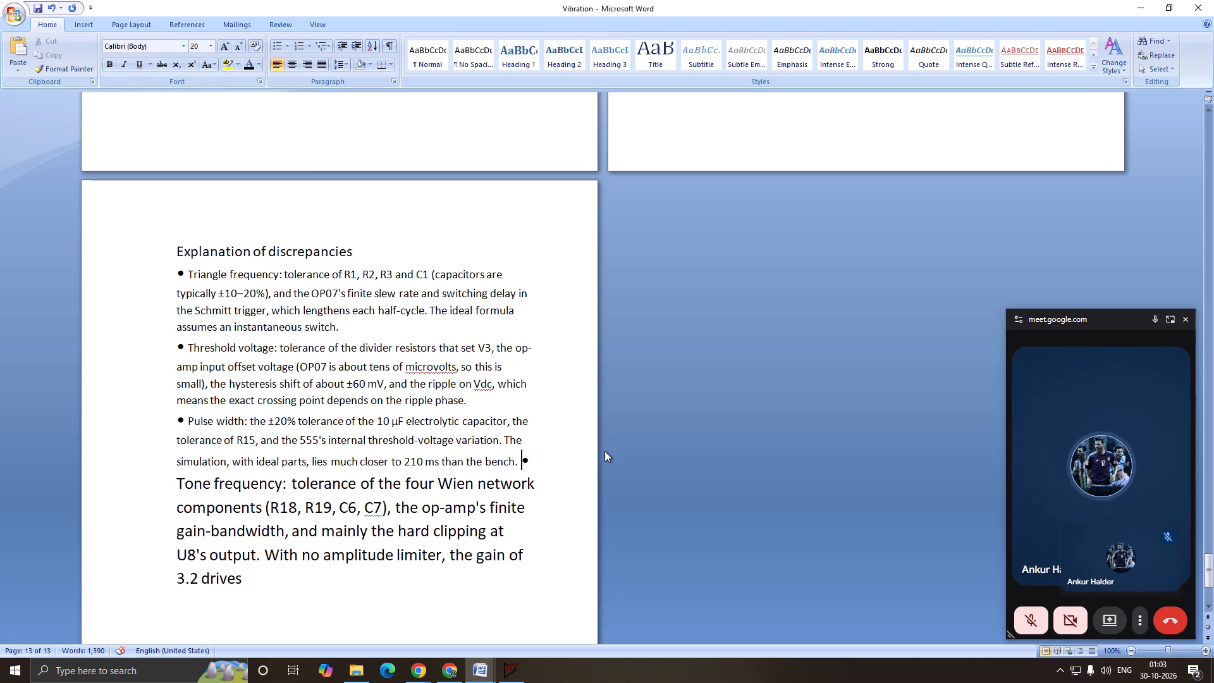
key("Return")
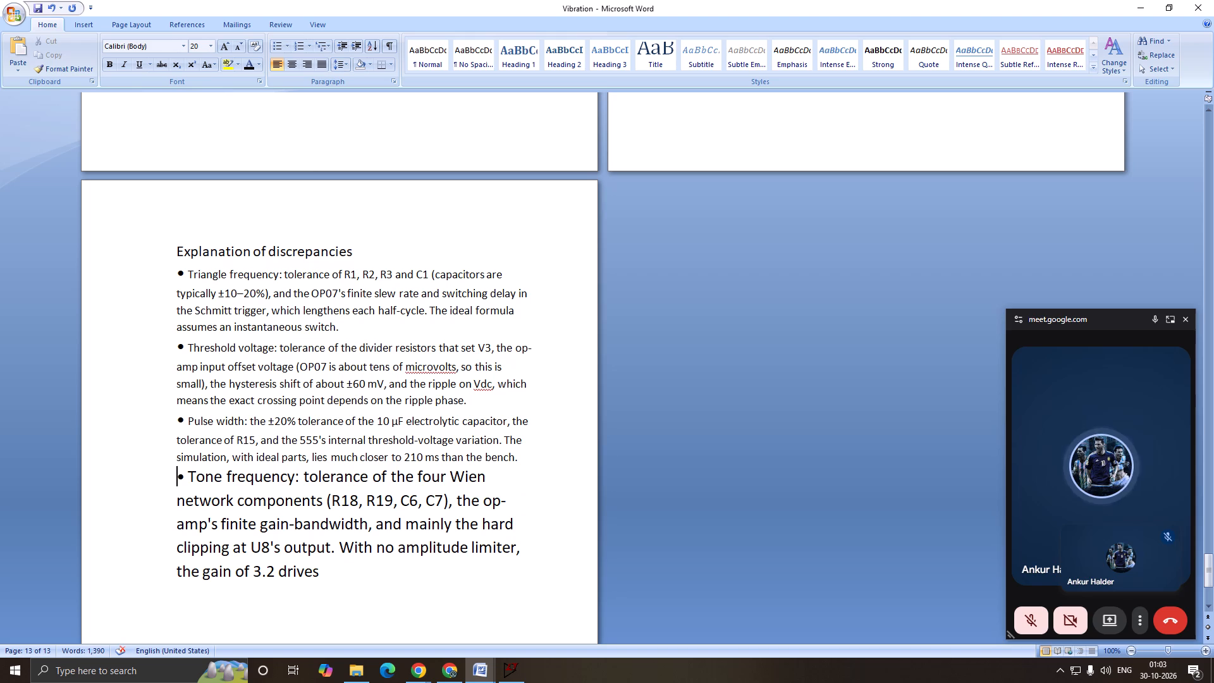
left_click_drag(189, 471, 345, 570)
right_click(232, 504)
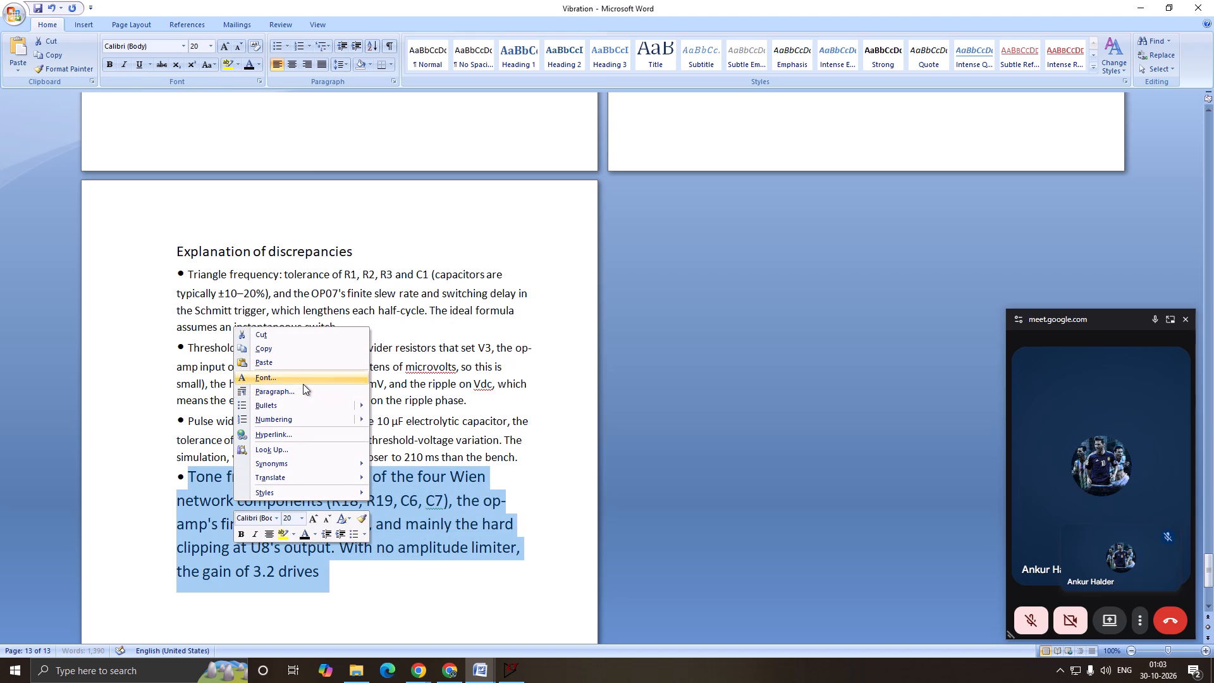
left_click(305, 514)
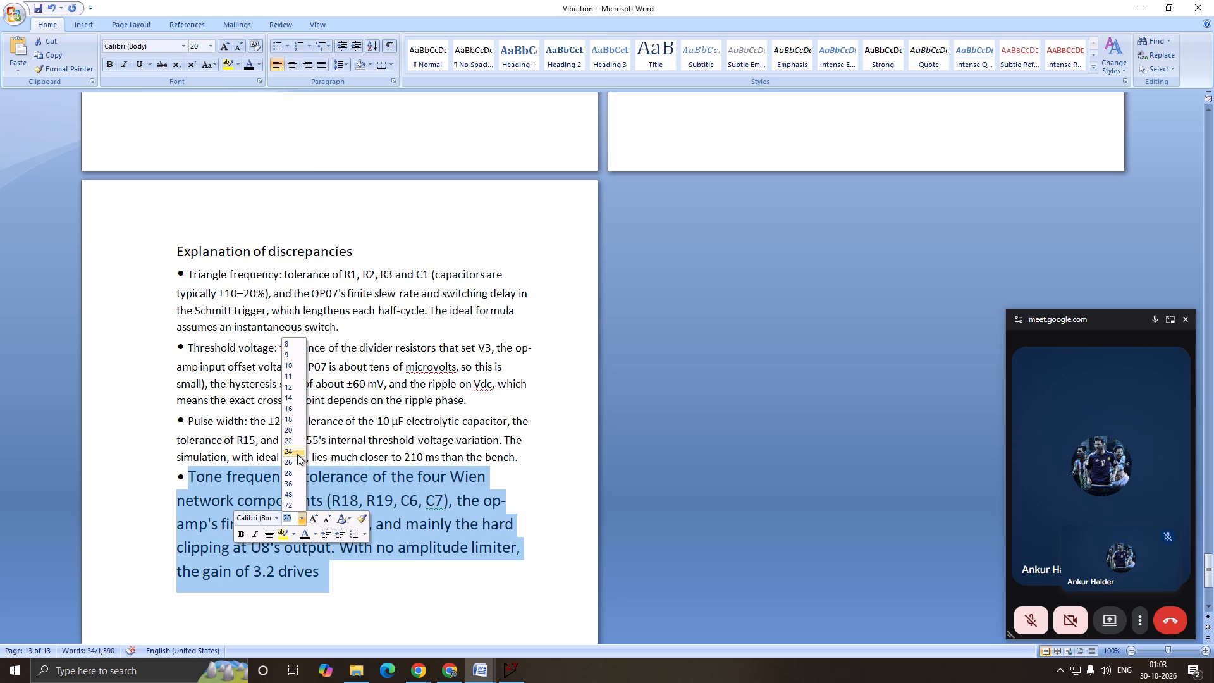
left_click(300, 398)
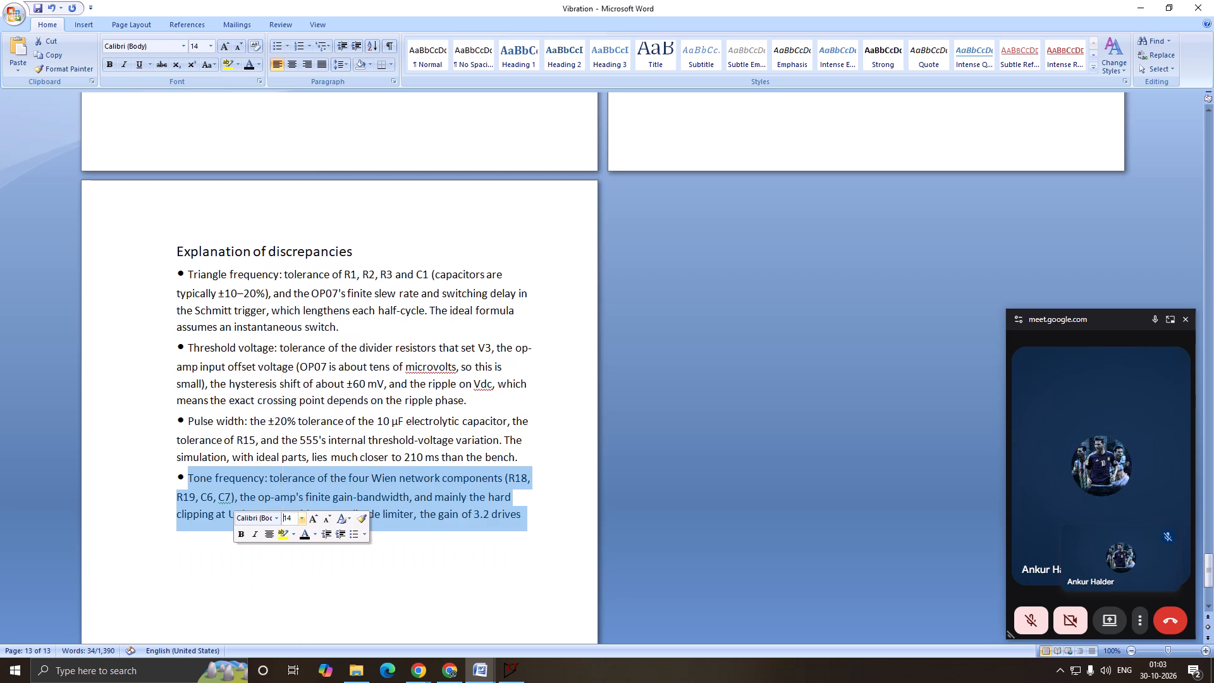
left_click(242, 400)
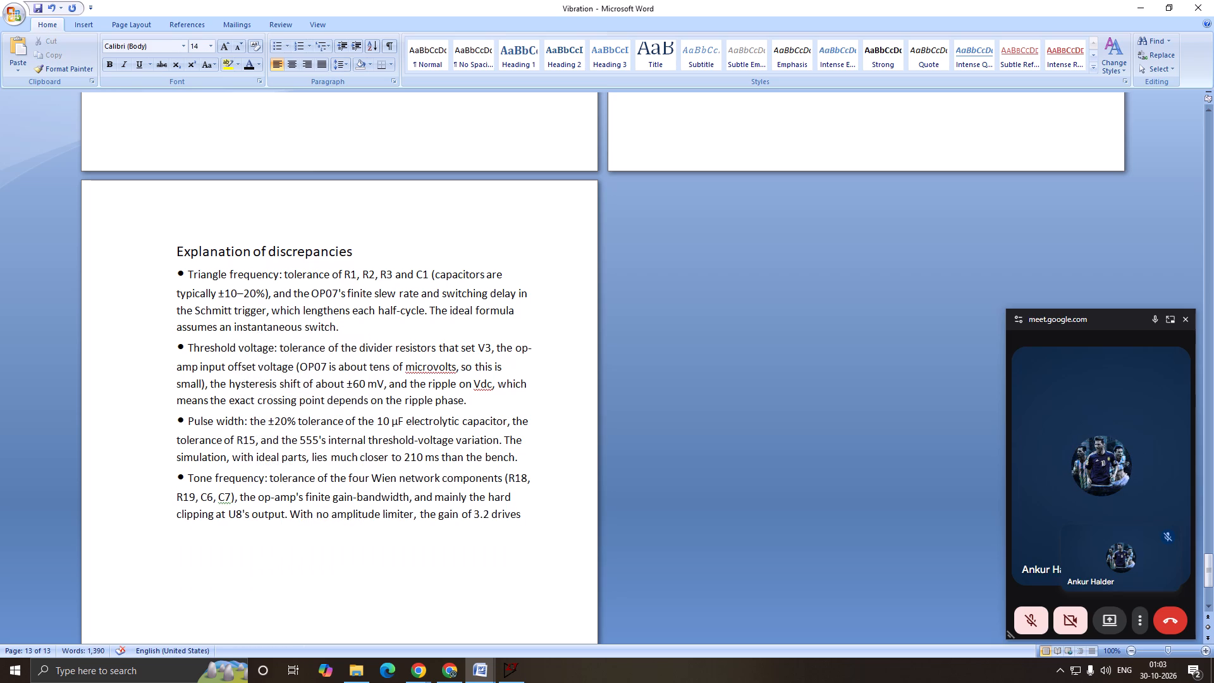
Bold the bullet labels "Triangle frequency:", "Threshold voltage:" and "Pulse width:", including their colons.
left_click_drag(188, 275, 282, 275)
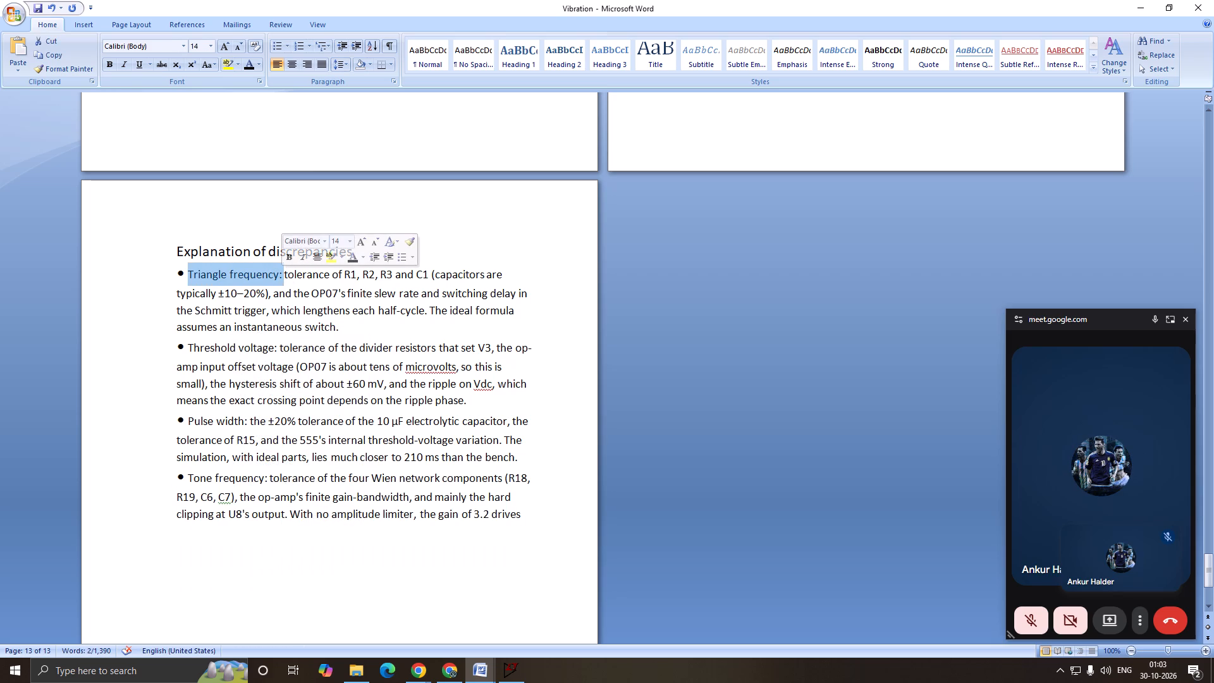
left_click(294, 254)
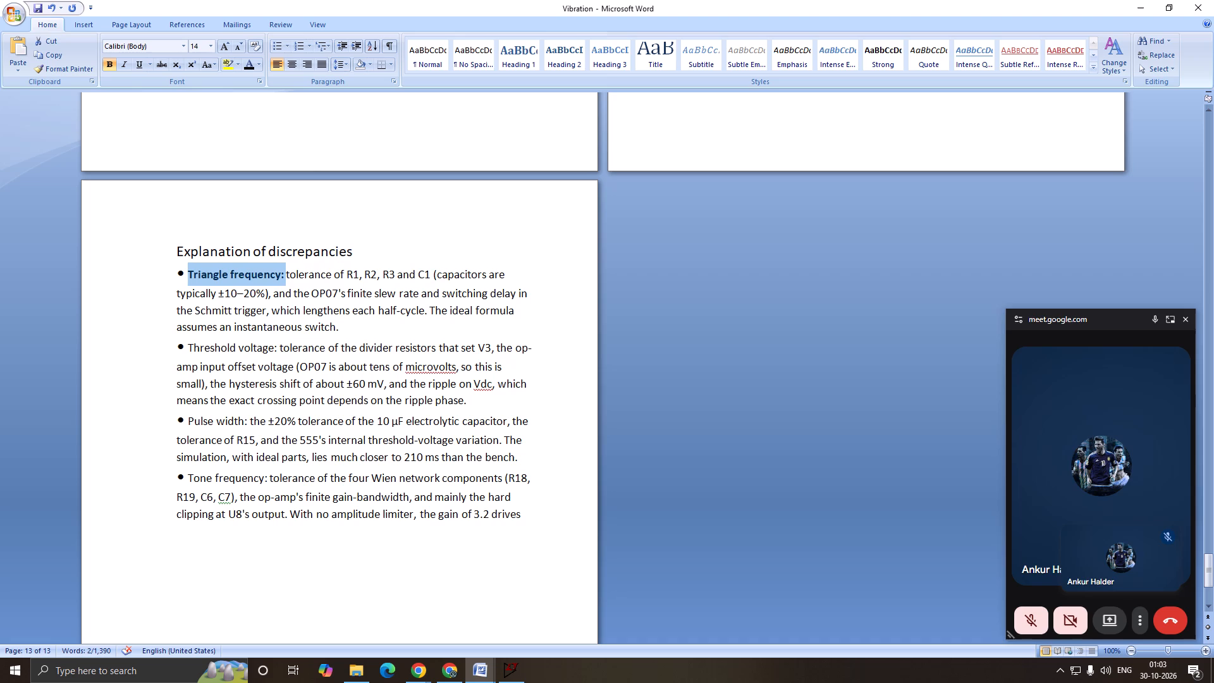
left_click_drag(191, 348, 254, 345)
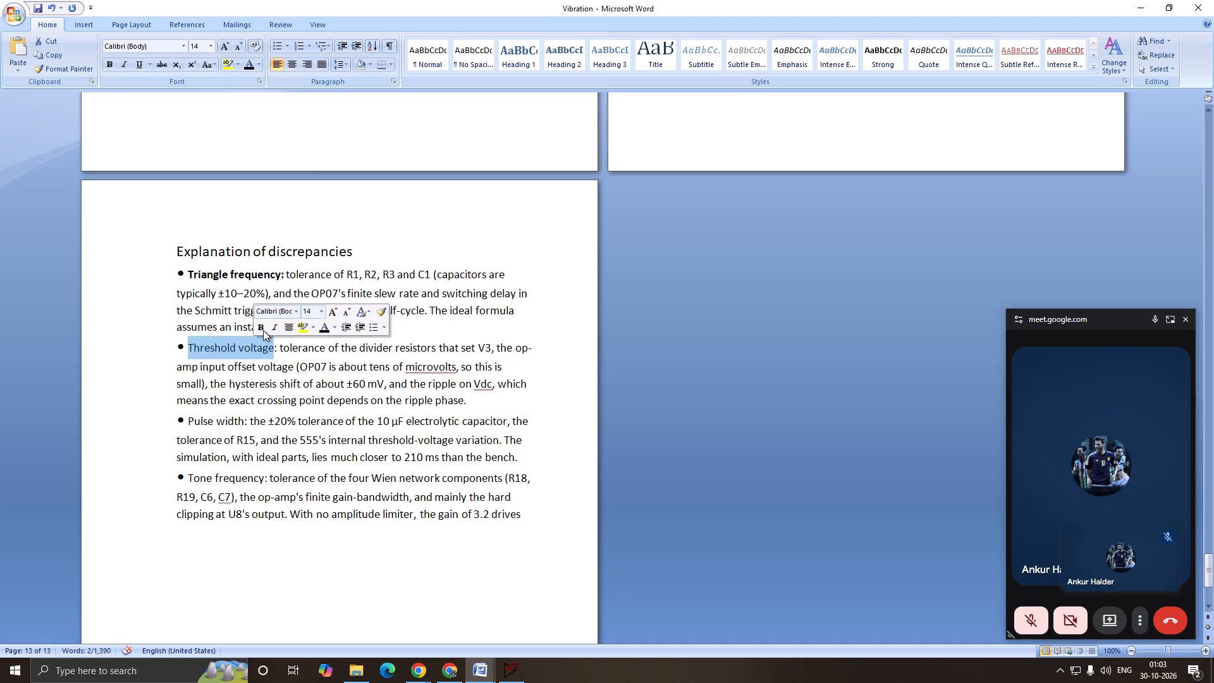
left_click(263, 330)
left_click_drag(189, 418, 247, 417)
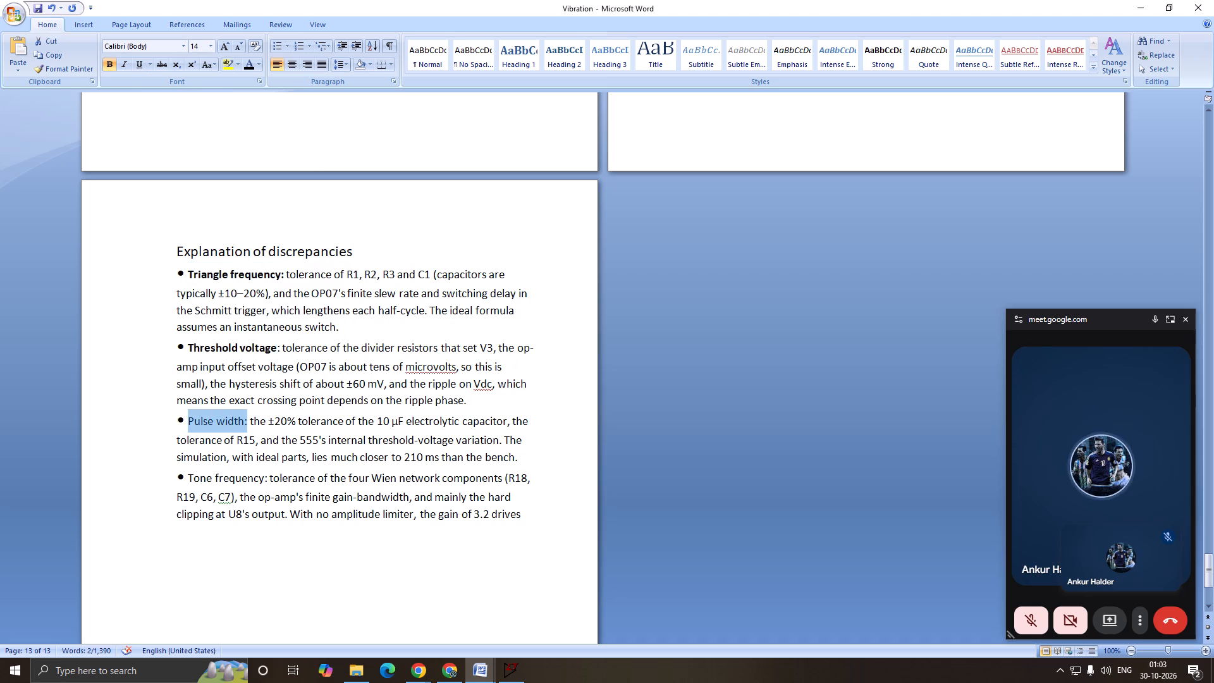
left_click_drag(247, 417, 244, 417)
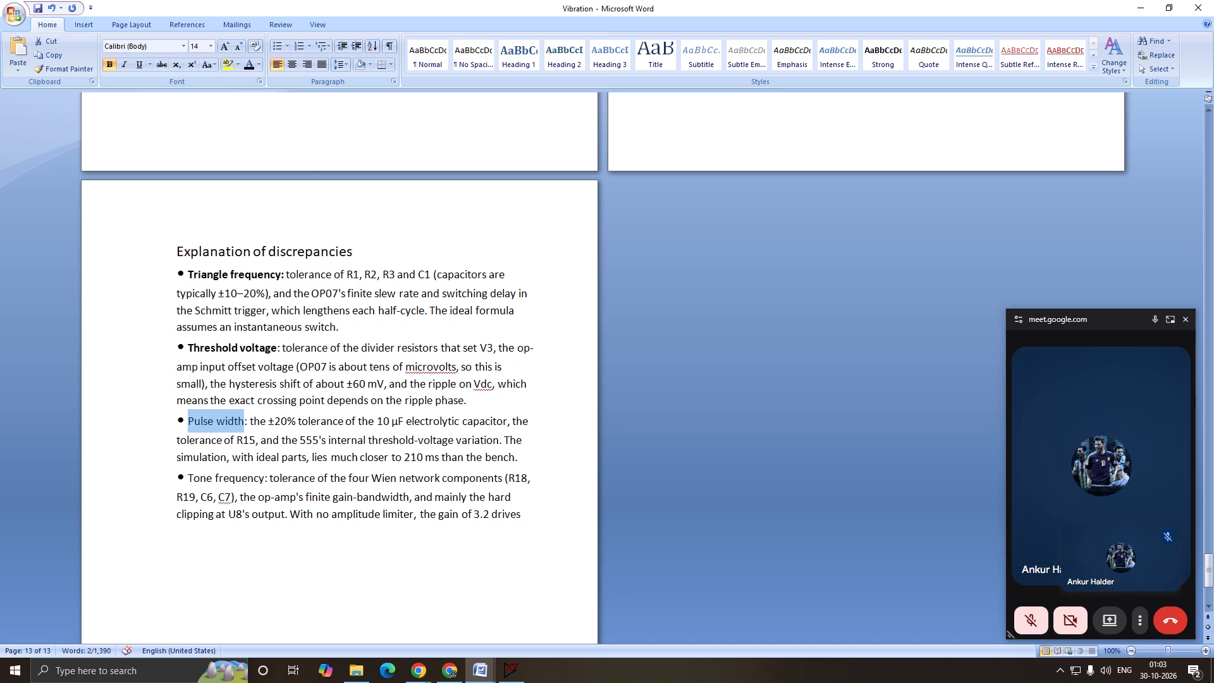
left_click_drag(244, 417, 247, 417)
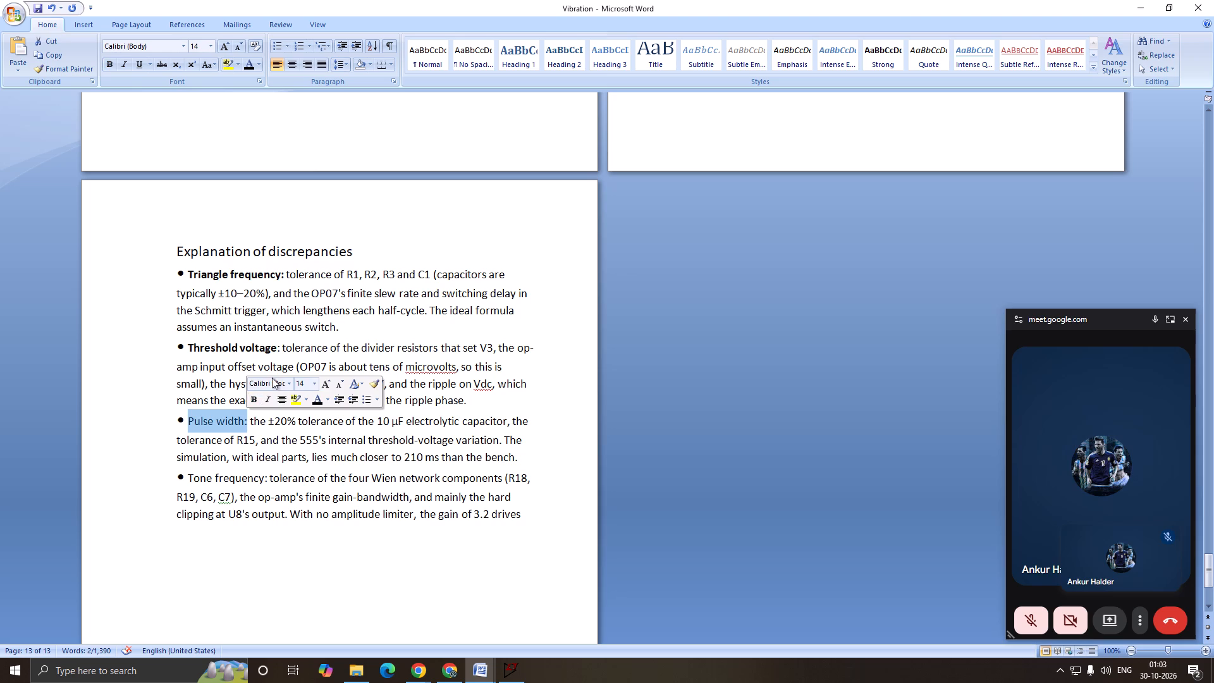
left_click(257, 401)
left_click(279, 347)
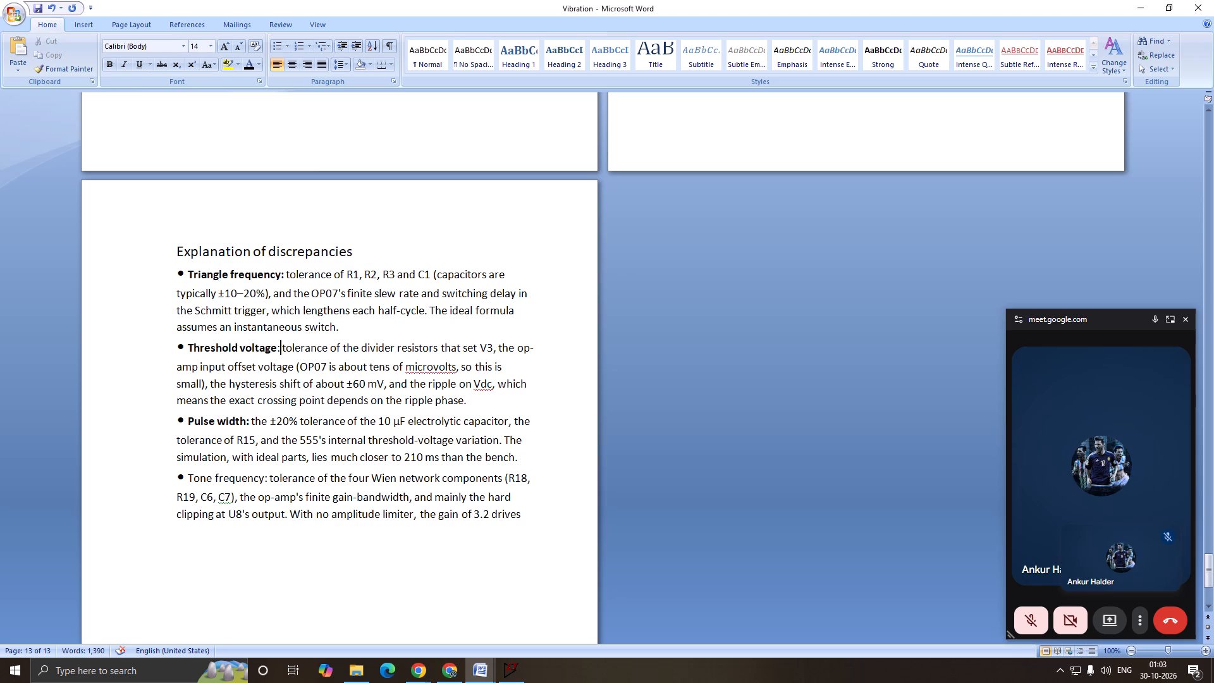
left_click_drag(281, 343, 210, 344)
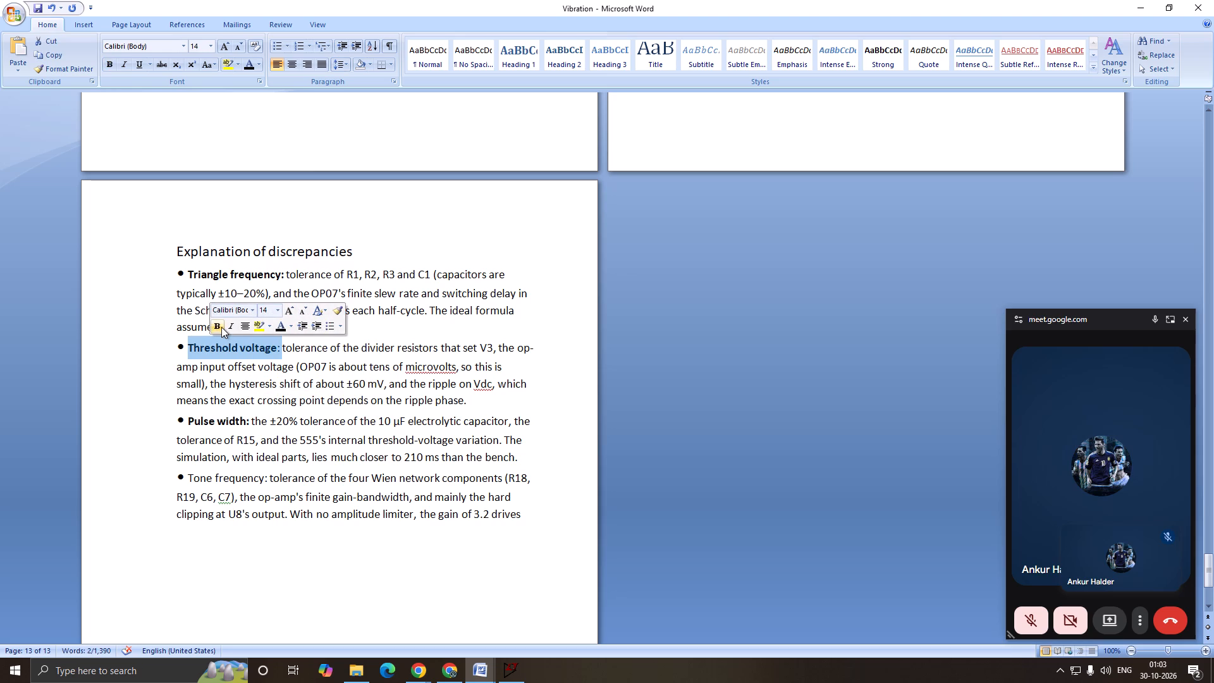
left_click(221, 327)
left_click(221, 327)
left_click(99, 389)
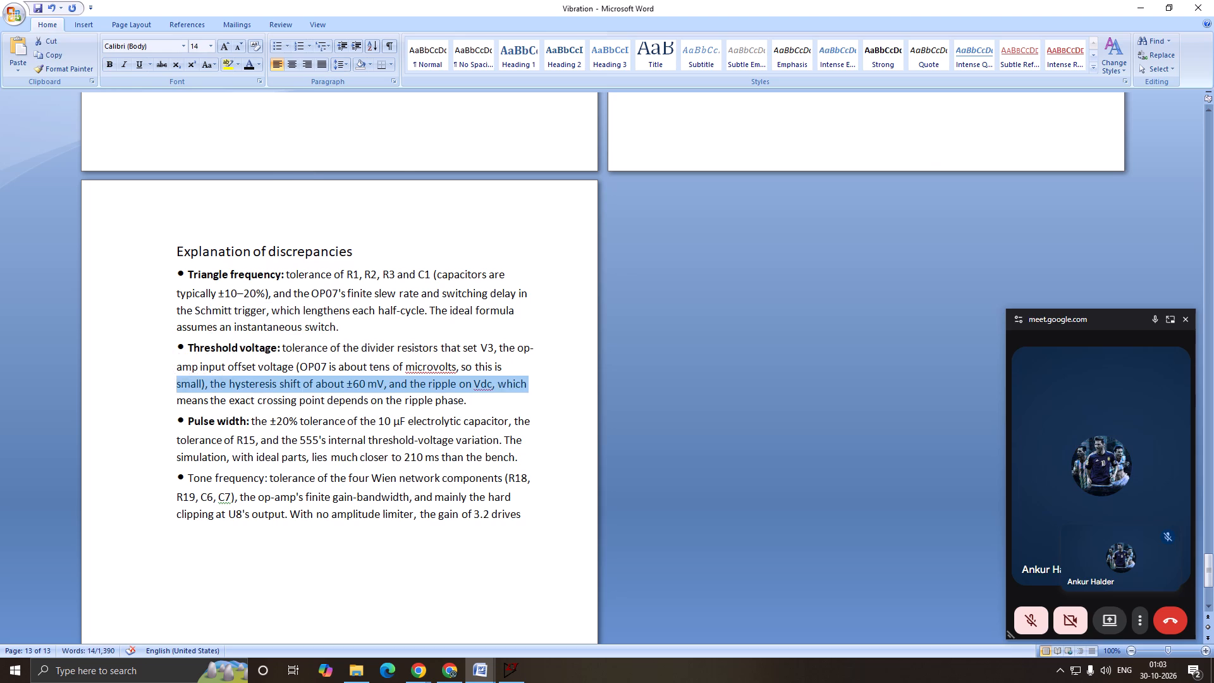
Bold the label "Tone frequency:" at the start of the fourth bullet, including its colon.
scroll(282, 422, "down", 2)
left_click(218, 409)
left_click_drag(267, 417, 238, 411)
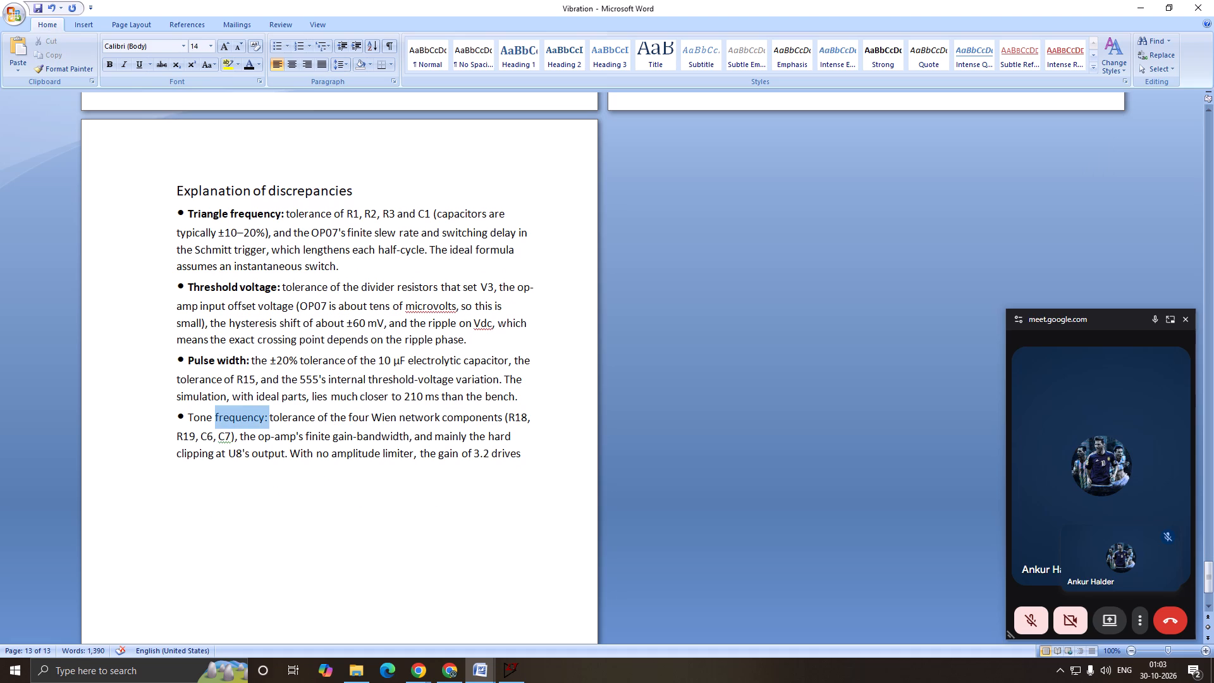
left_click_drag(238, 411, 235, 411)
left_click(209, 412)
left_click_drag(267, 415, 267, 415)
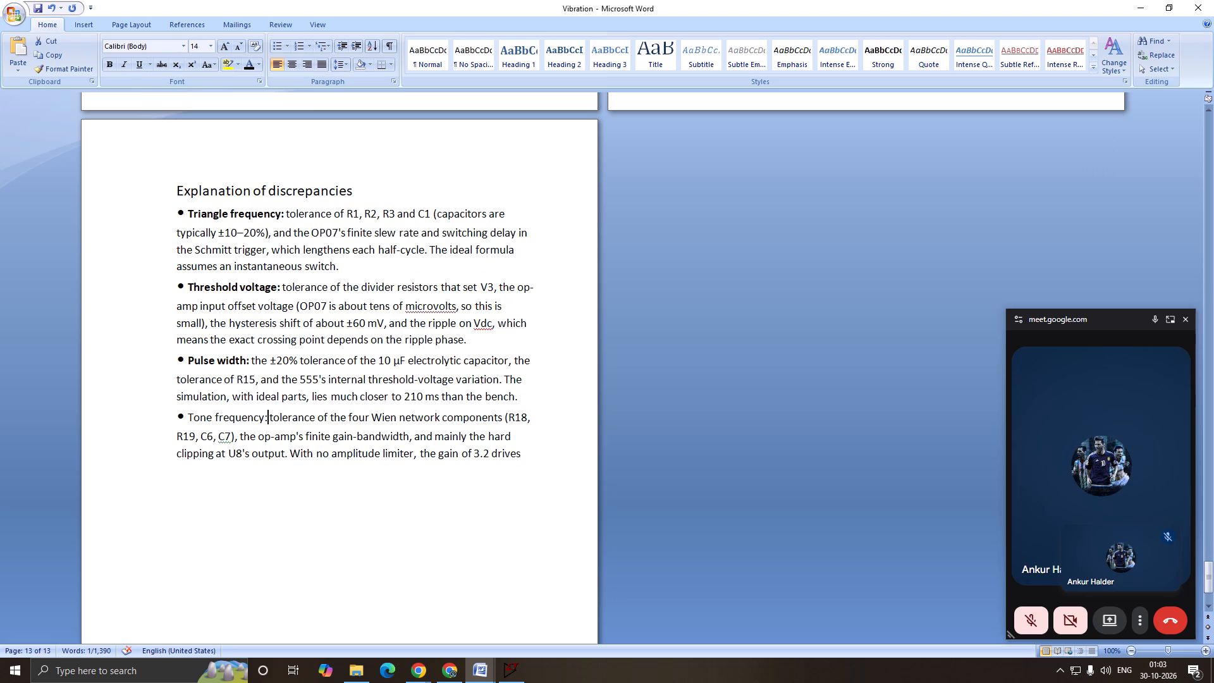
left_click_drag(267, 415, 205, 411)
left_click(211, 392)
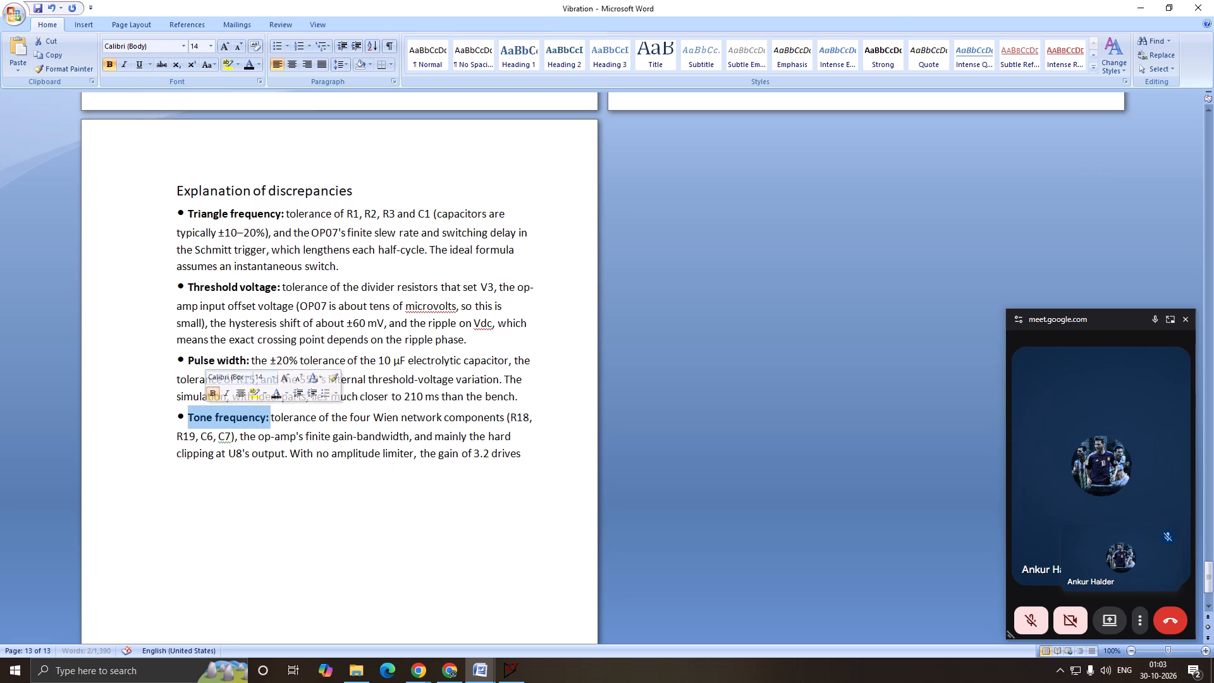
left_click(210, 504)
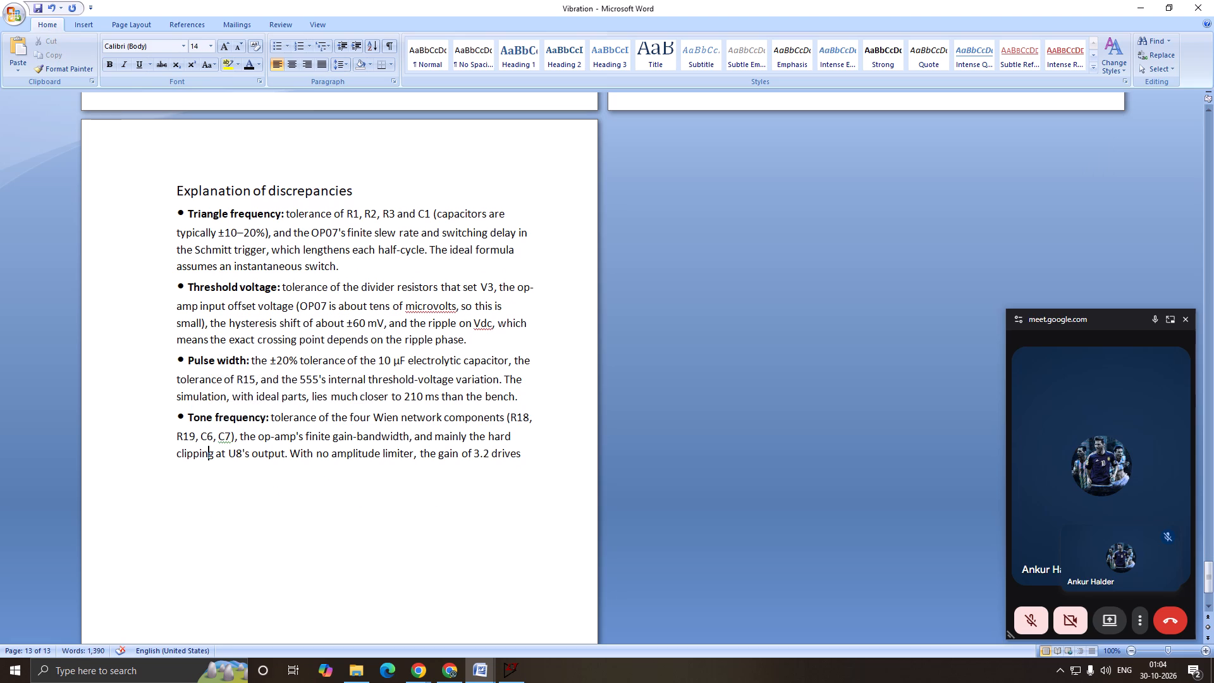
Change the time in the "Pulse width" bullet's last sentence to 240 ms.
left_click(422, 393)
key("BackSpace")
key("BackSpace")
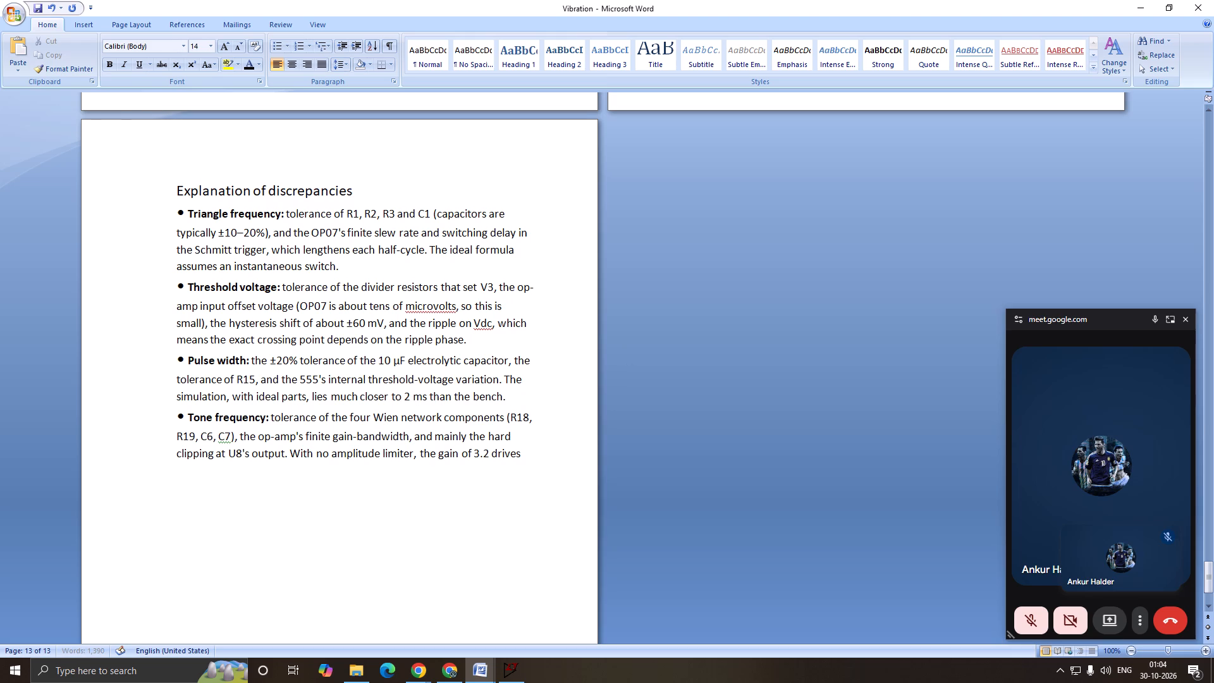
type("40")
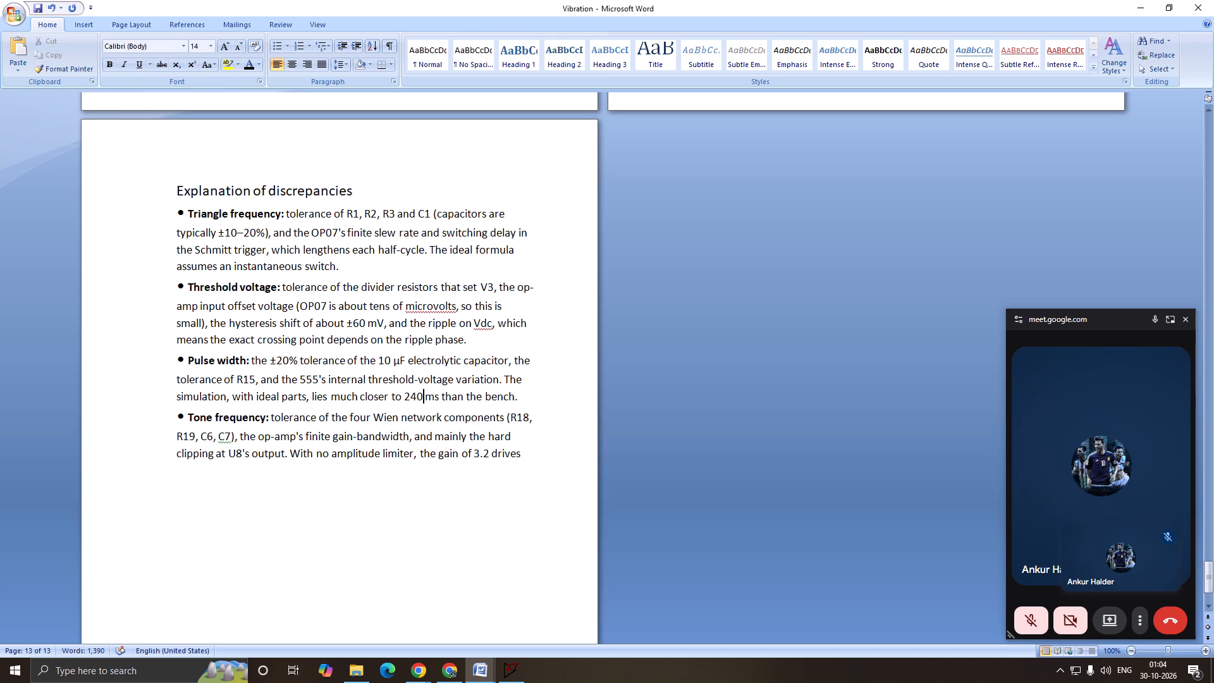
left_click(512, 352)
Switch to the VTAU report PDF in Chrome and copy the text from "the output into saturation" through "between the two diodes.".
scroll(533, 366, "up", 1)
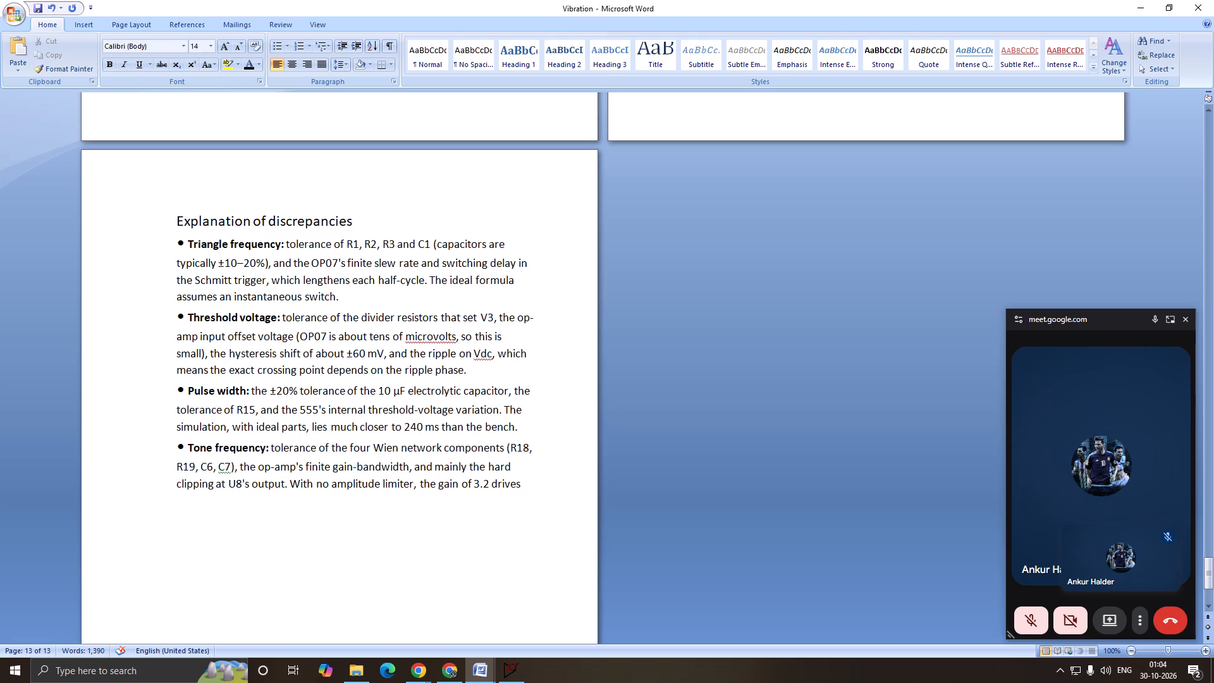
scroll(520, 489, "down", 4)
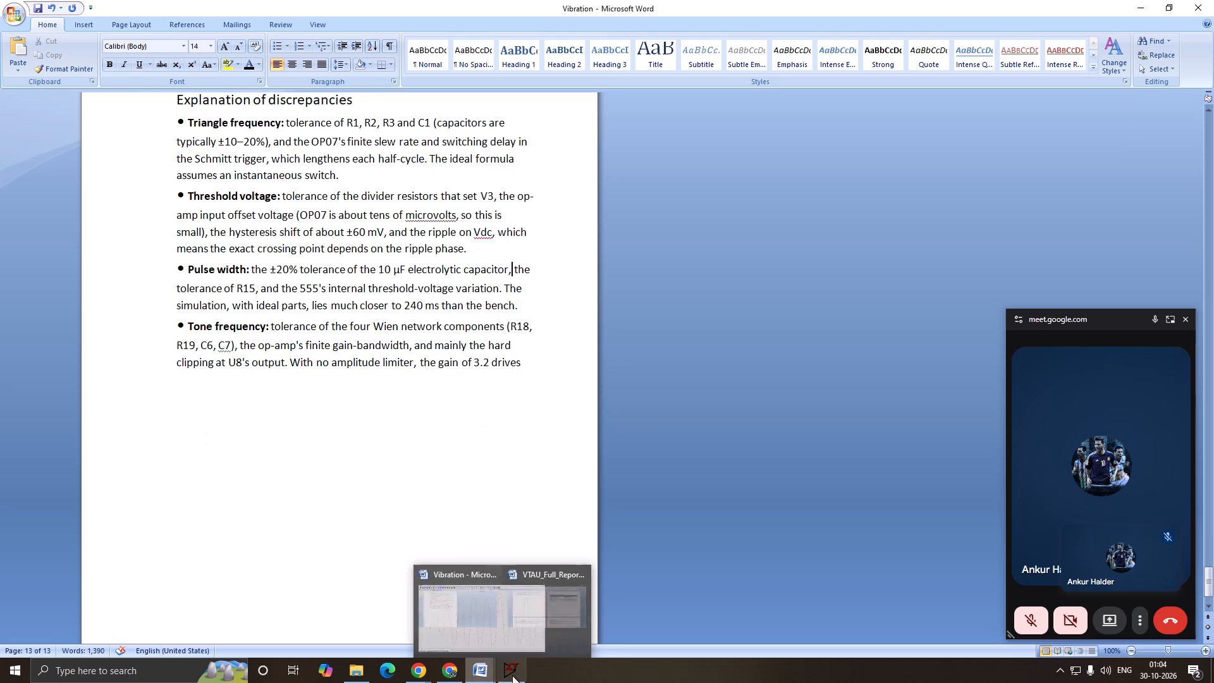
left_click(418, 670)
left_click(384, 619)
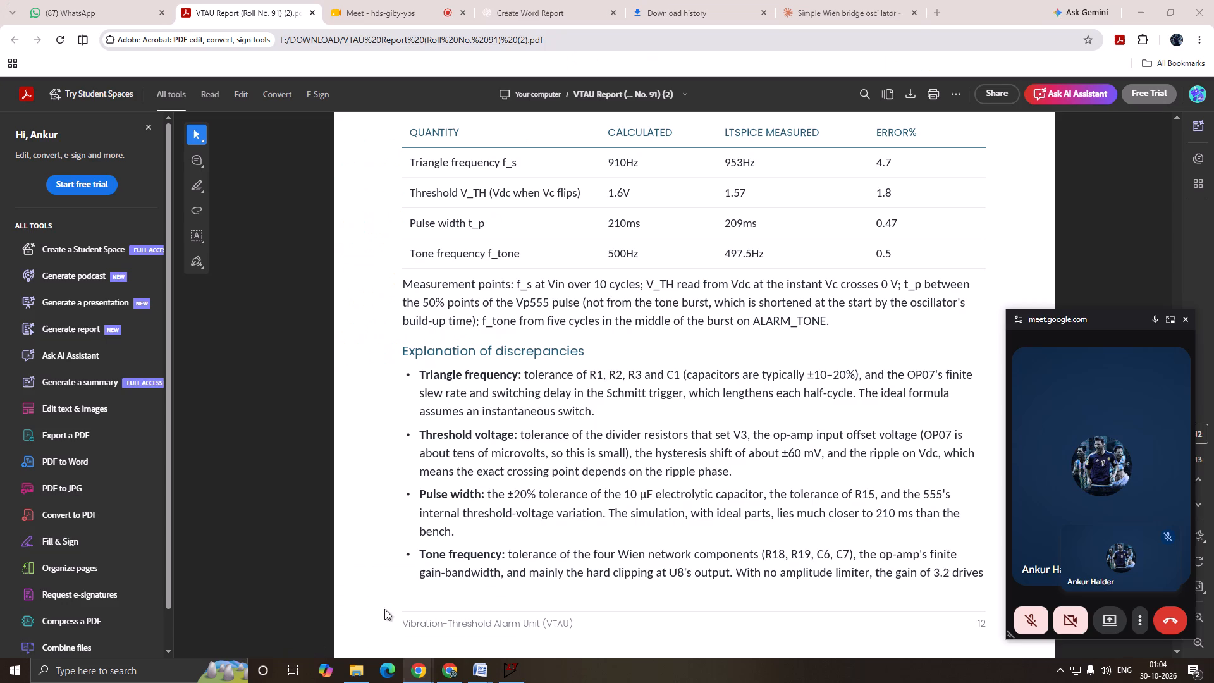
scroll(518, 531, "down", 8)
scroll(500, 380, "up", 3)
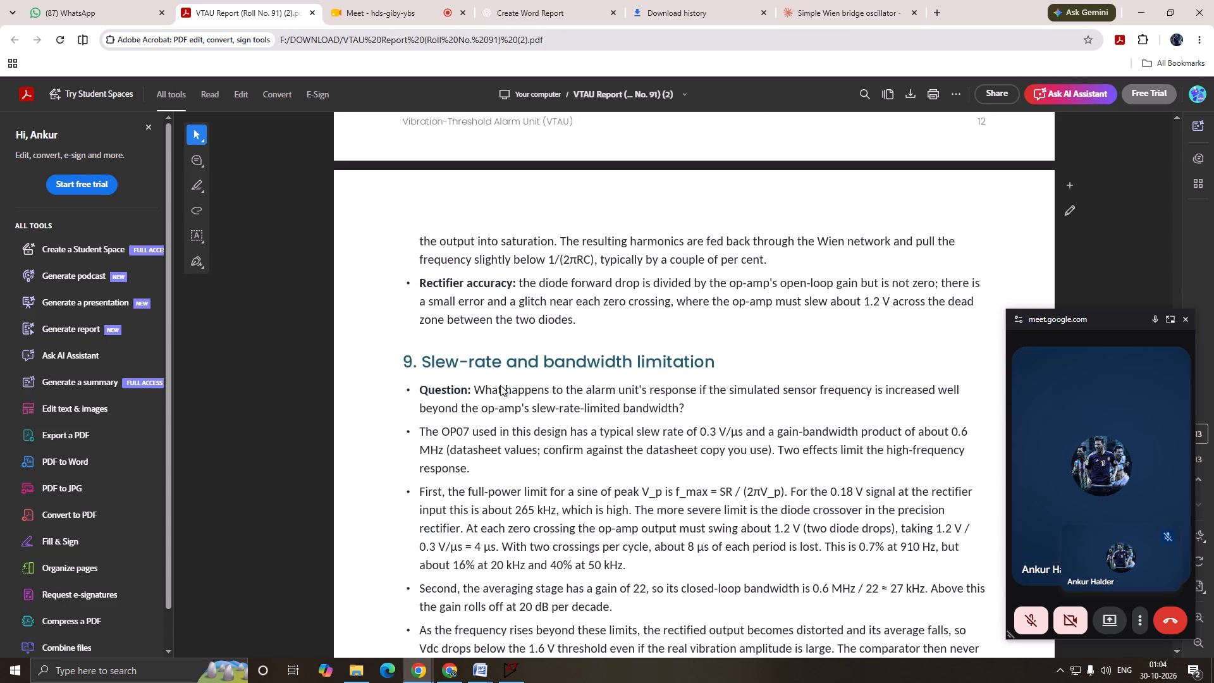
scroll(521, 424, "down", 1)
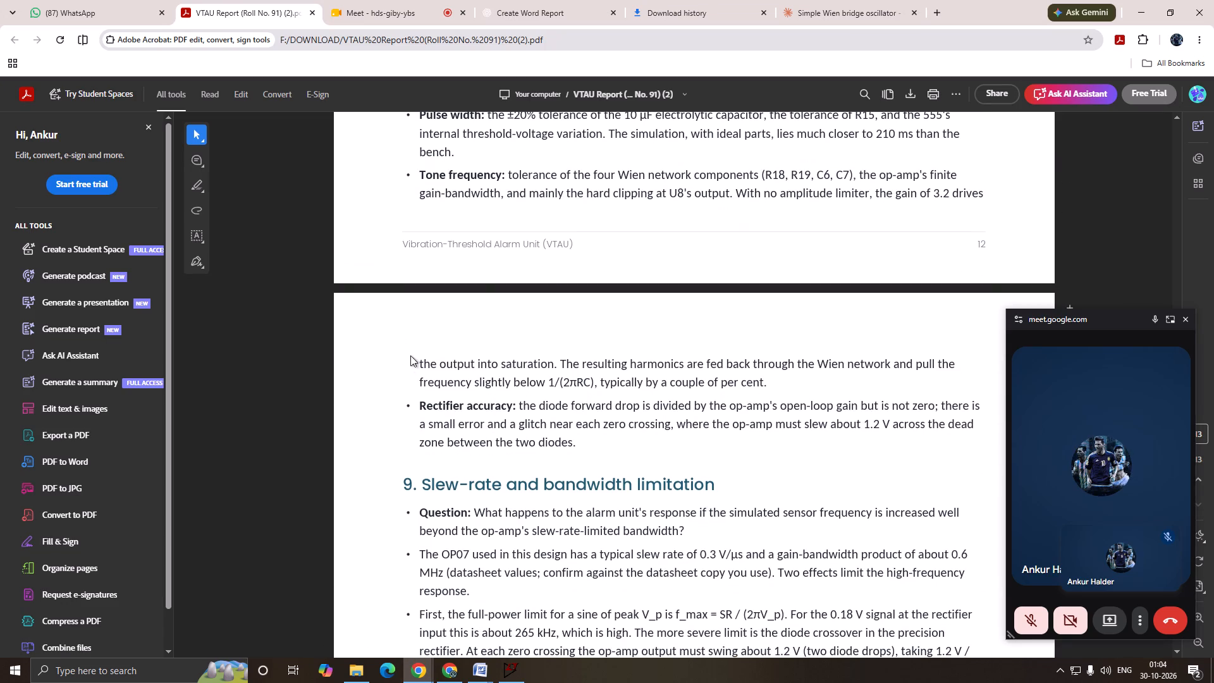
left_click_drag(413, 360, 801, 440)
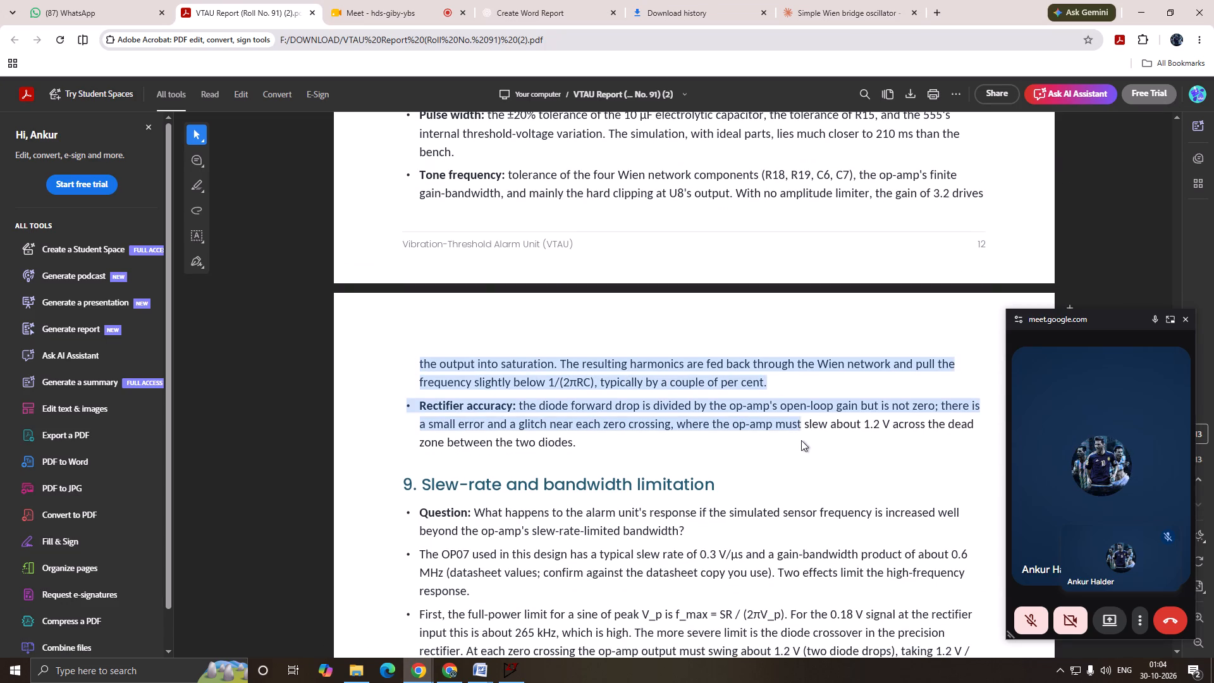
left_click_drag(801, 440, 801, 458)
left_click(518, 403)
left_click_drag(580, 450, 504, 424)
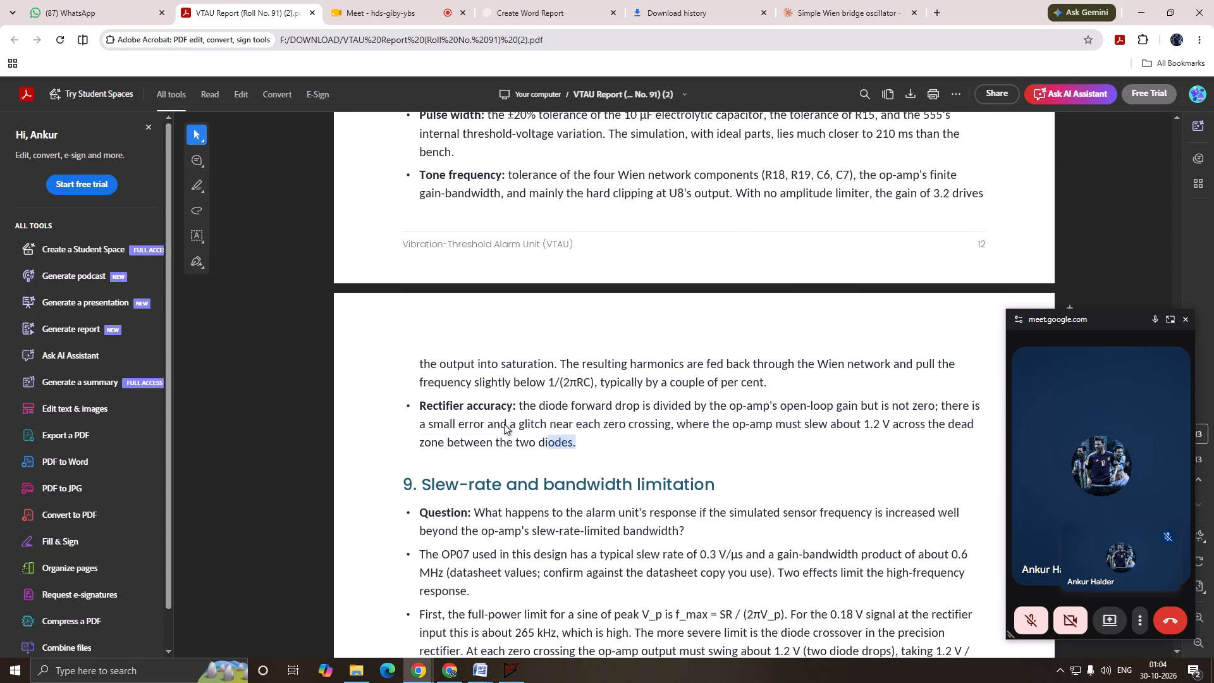
left_click_drag(504, 424, 422, 359)
right_click(438, 362)
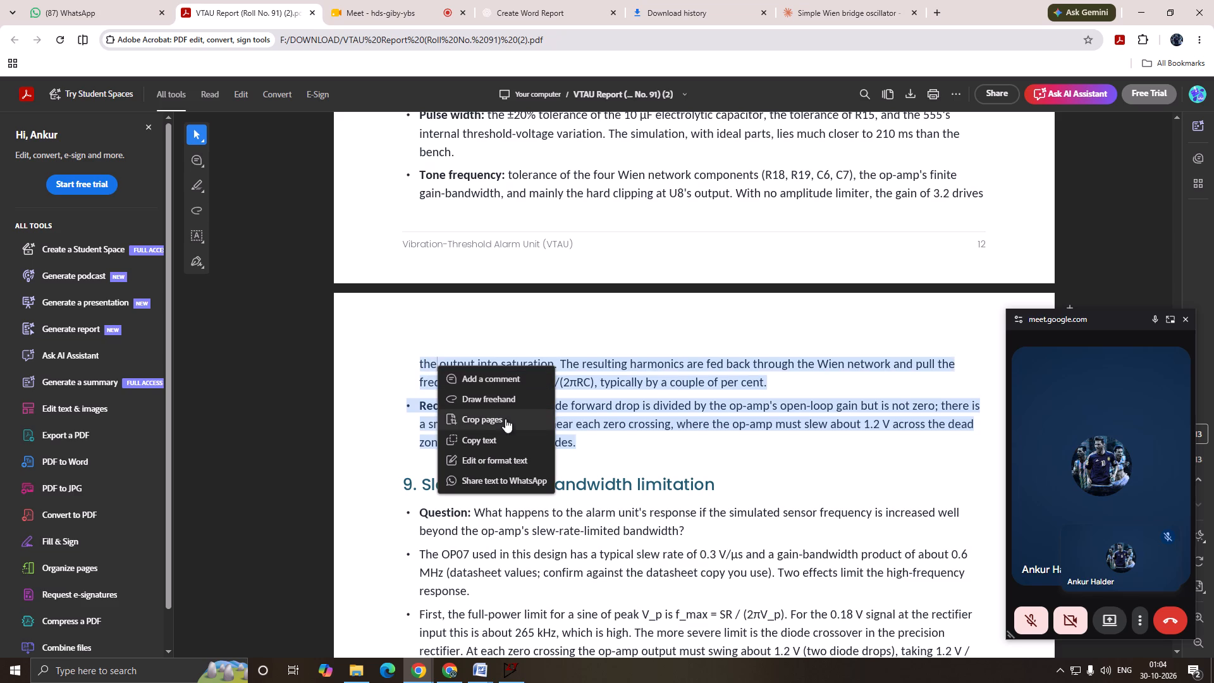
left_click(501, 436)
Return to the Vibration document in Word and paste the copied text after "the gain of 3.2 drives".
left_click(517, 682)
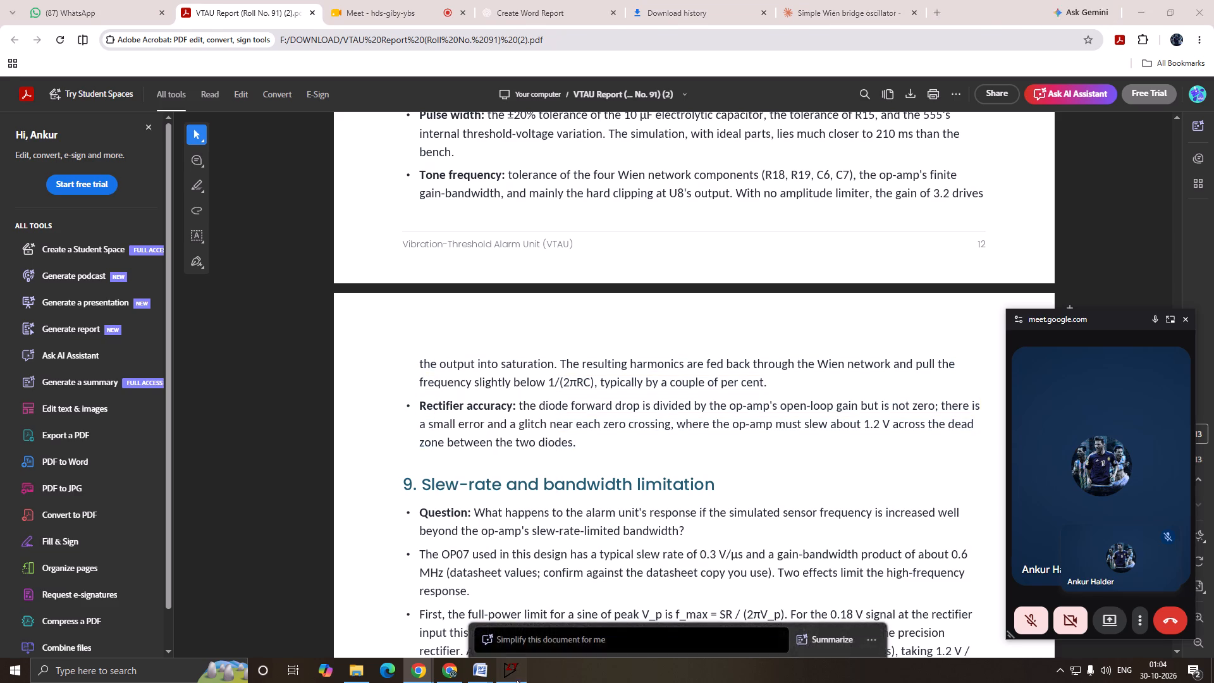
left_click(491, 675)
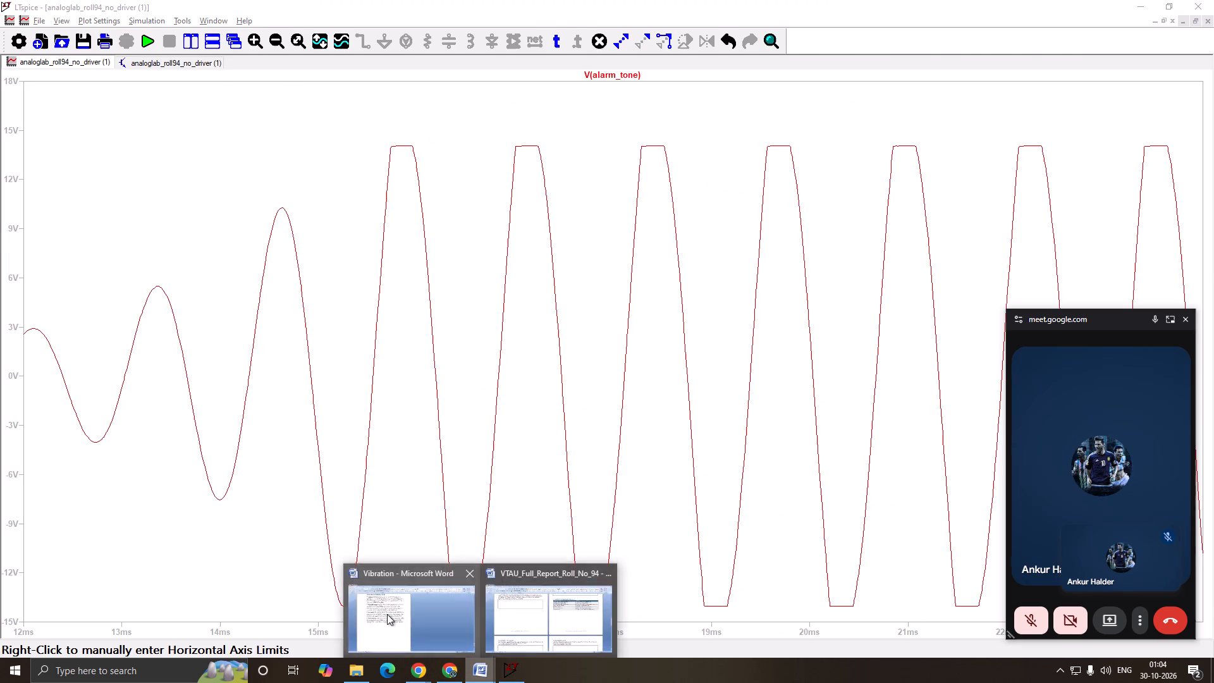
left_click(387, 614)
left_click(526, 375)
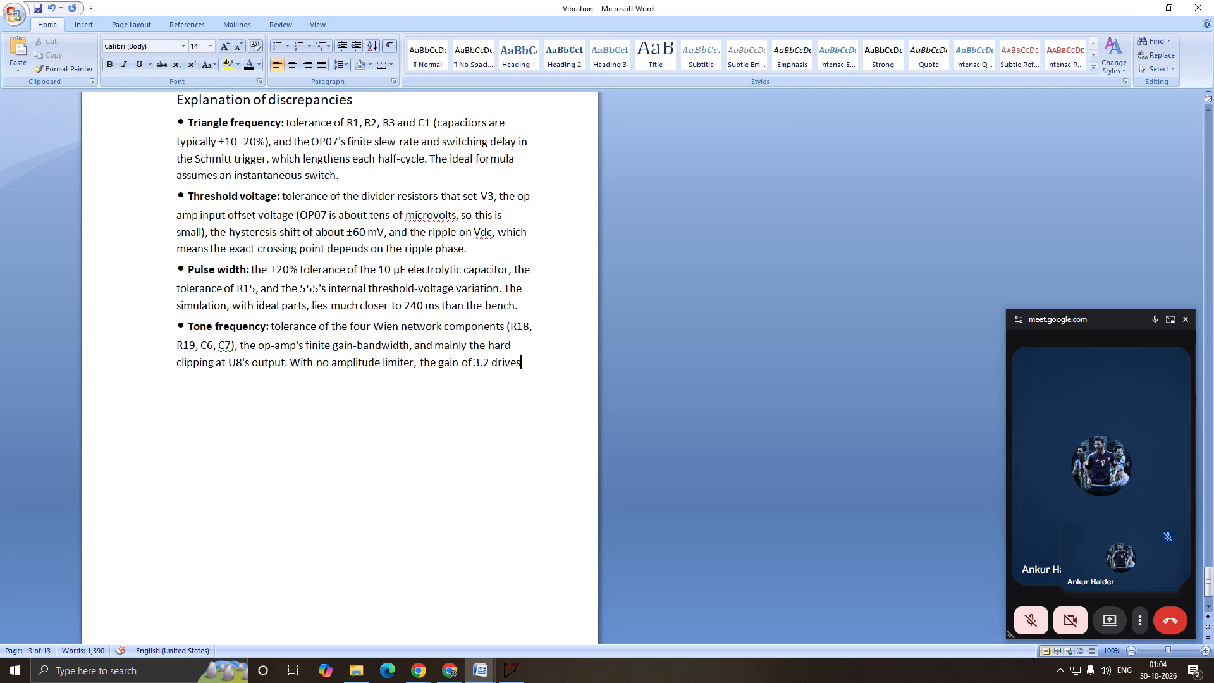
key("ctrl+v")
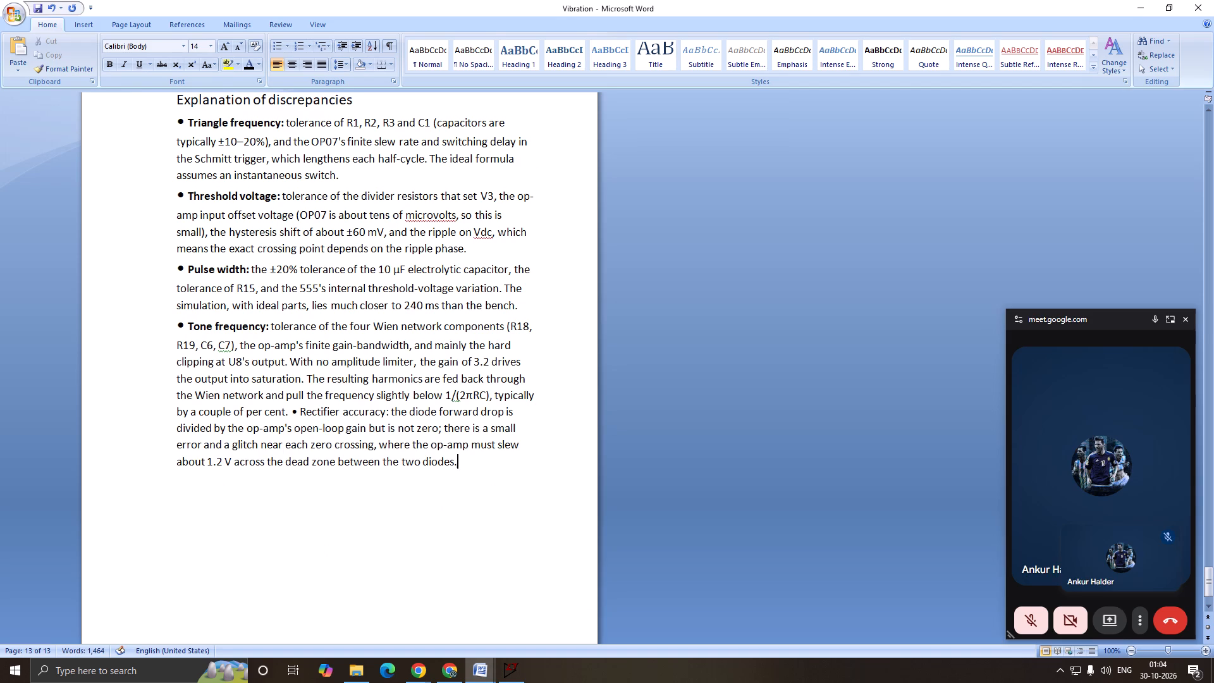
Start the "Rectifier accuracy" bullet on its own line after "by a couple of per cent.".
left_click(290, 410)
key("Return")
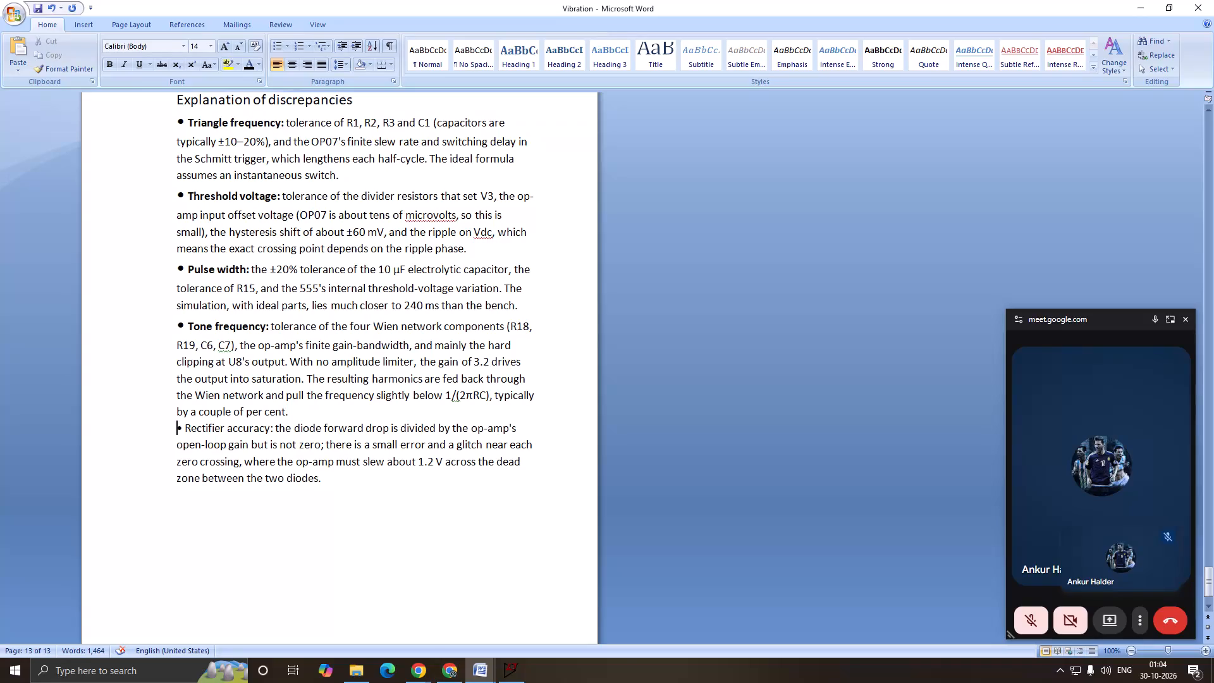
Make the "Rectifier accuracy:" label bold, including its bullet mark.
left_click_drag(173, 428, 271, 422)
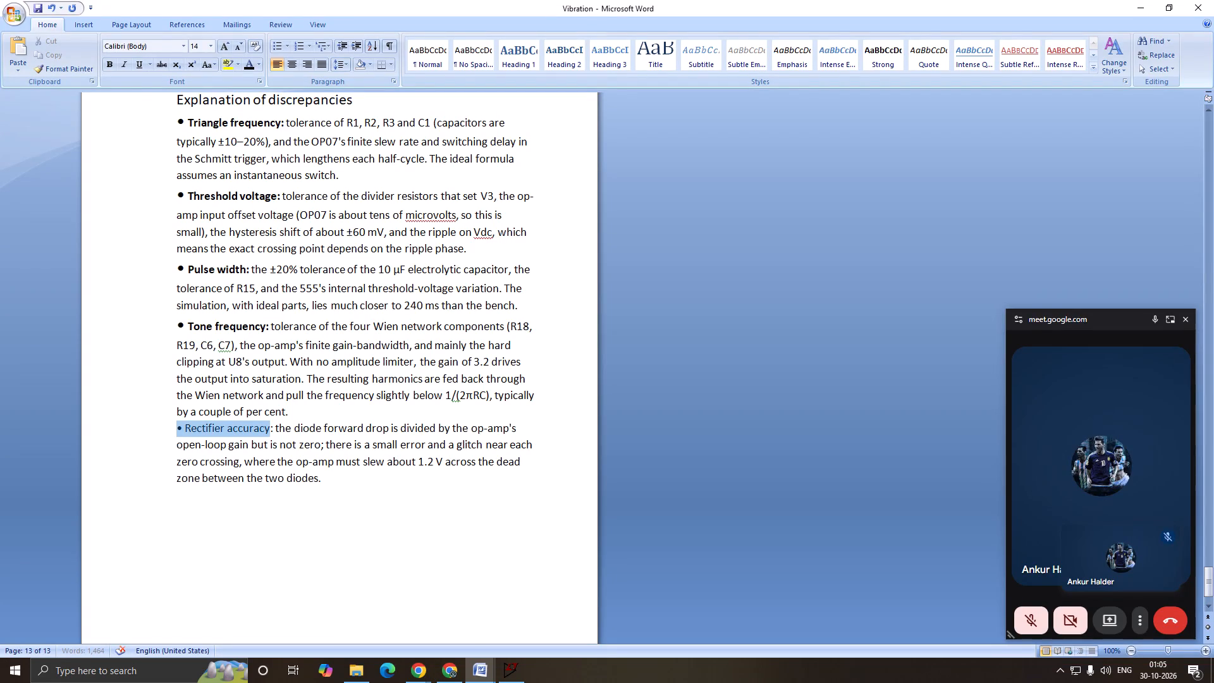
left_click_drag(271, 422, 274, 422)
left_click(281, 409)
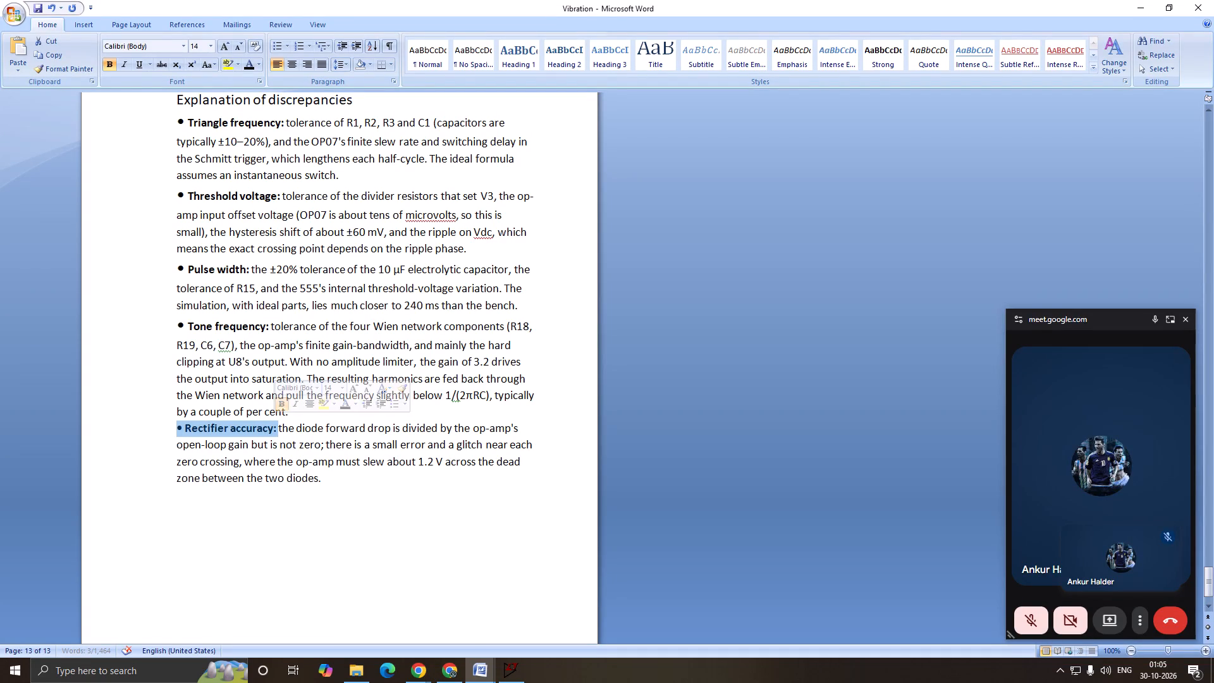
Add a new empty line after "zone between the two diodes." at the end of the Rectifier accuracy bullet.
left_click(377, 527)
scroll(460, 514, "down", 2)
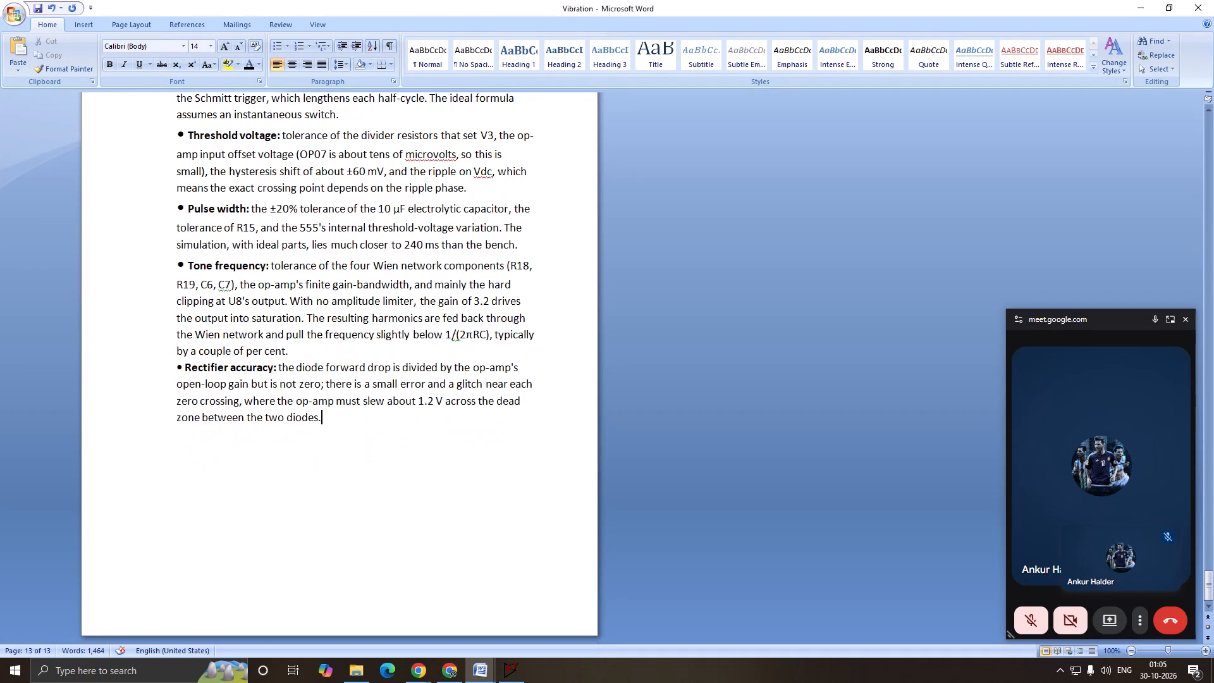
key("Return")
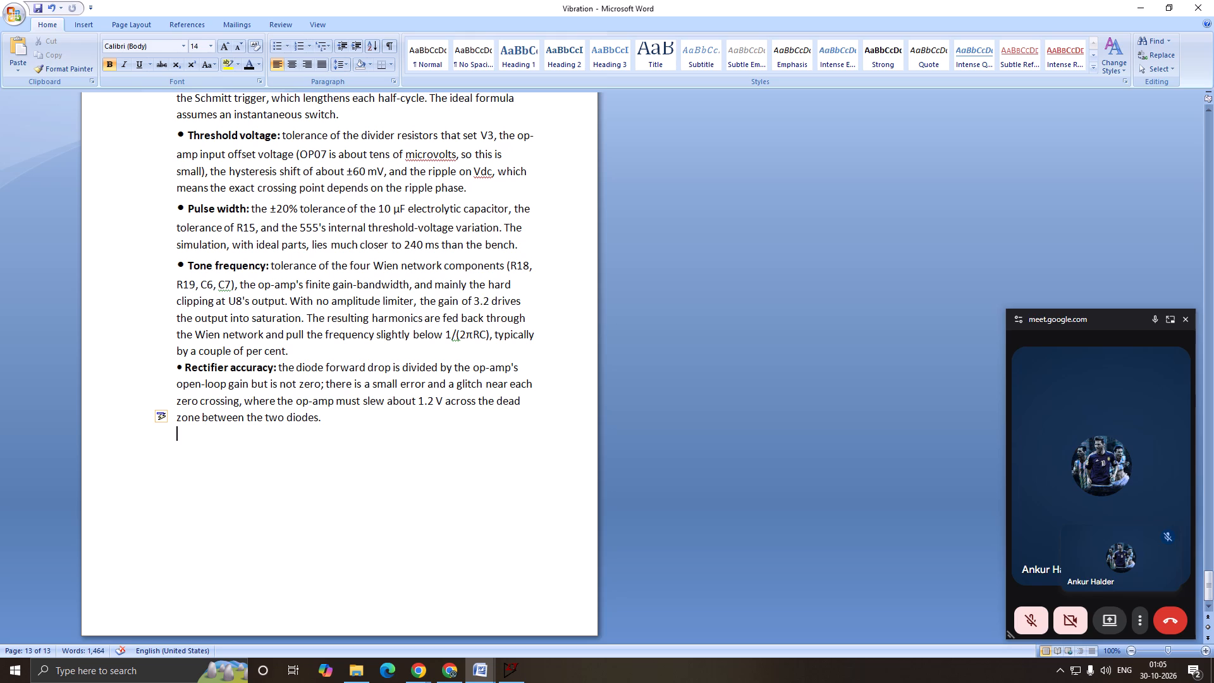
scroll(333, 408, "up", 5)
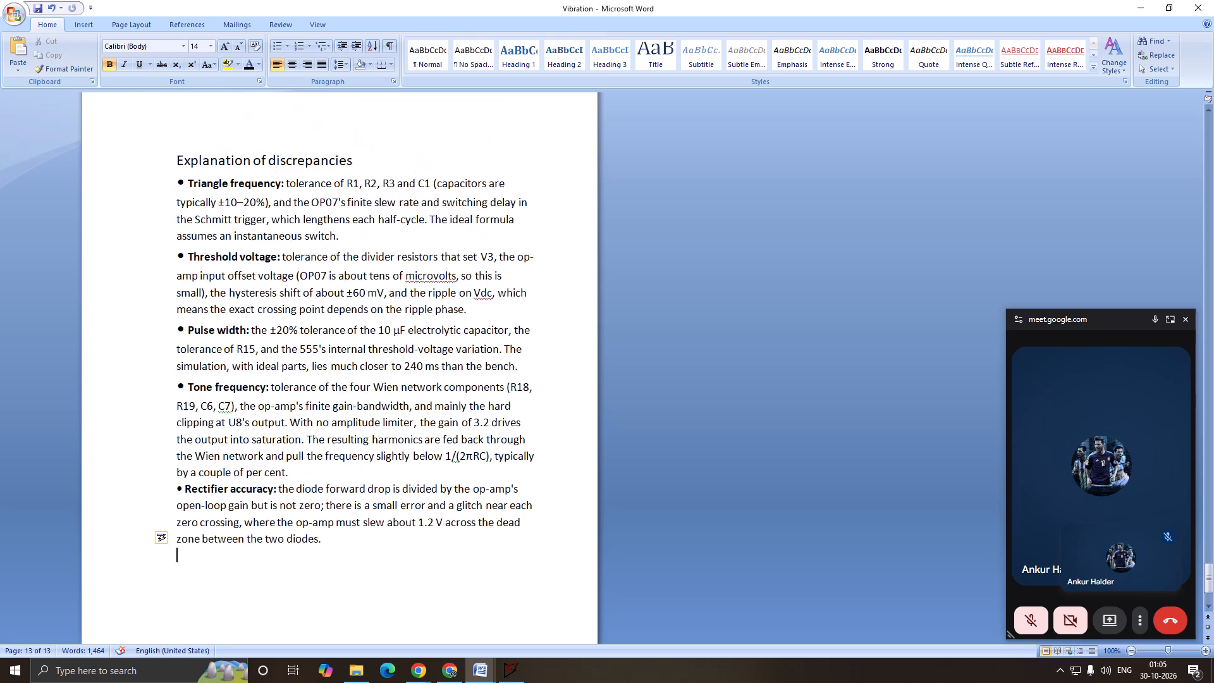
scroll(328, 409, "up", 3)
scroll(328, 410, "down", 5)
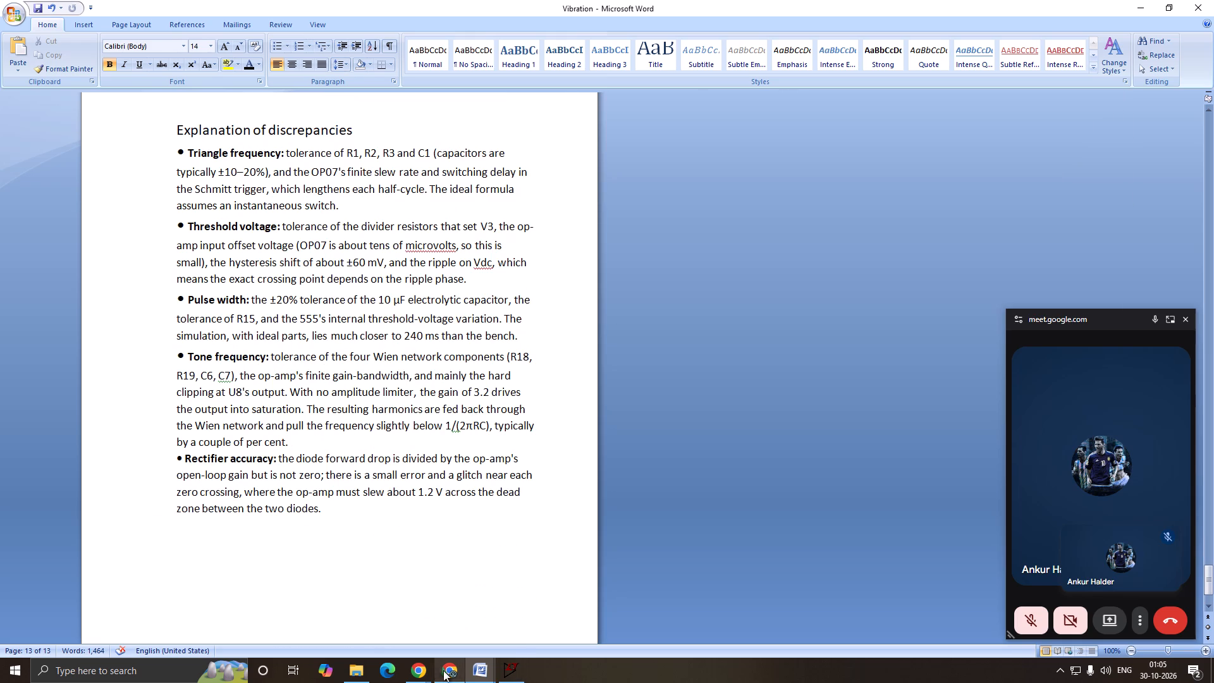
left_click(425, 667)
left_click(394, 644)
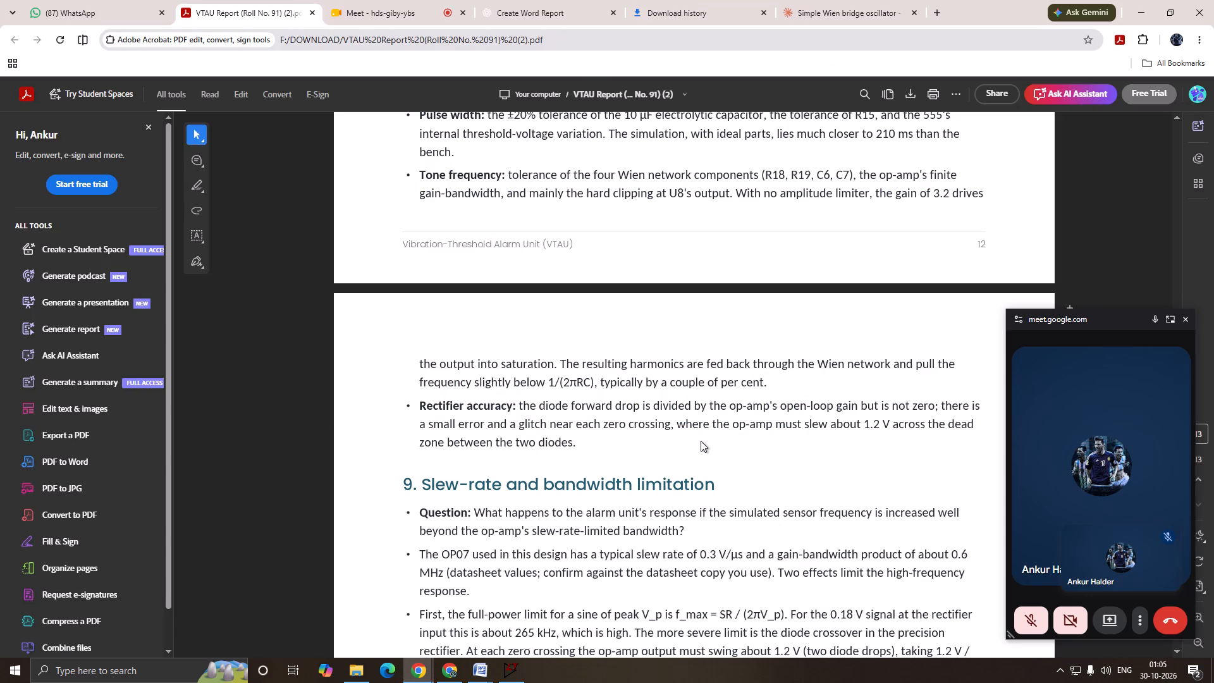
scroll(696, 495, "up", 3)
scroll(696, 495, "down", 10)
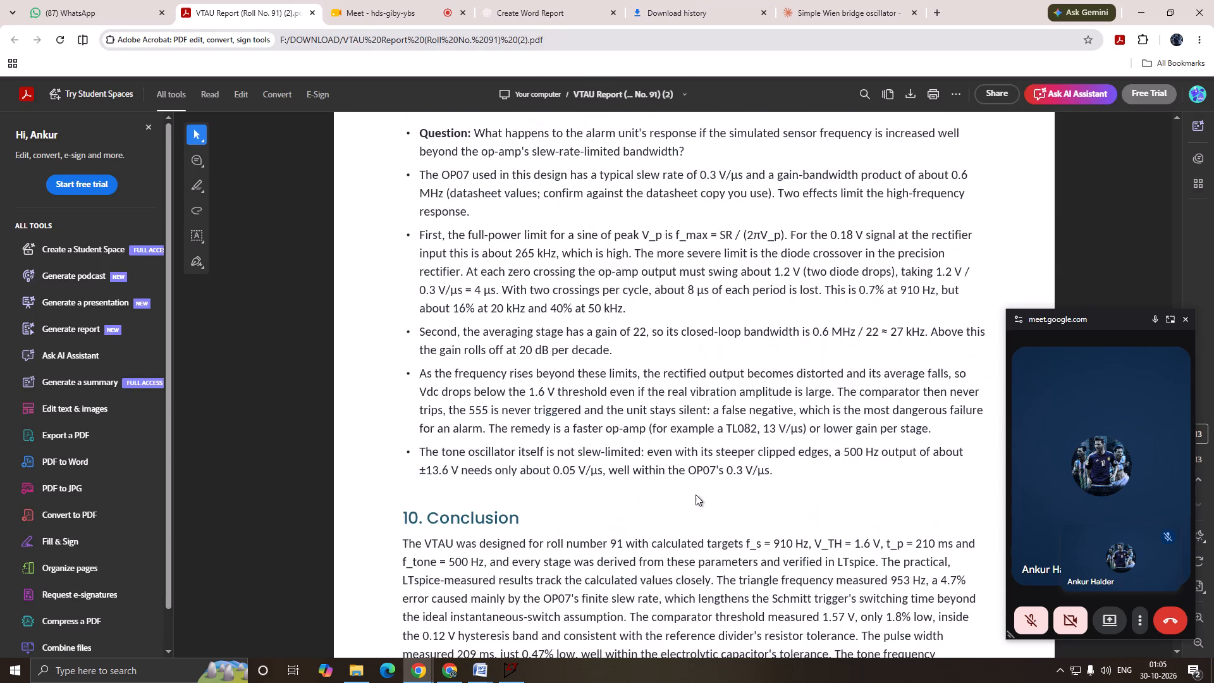
scroll(696, 495, "down", 3)
scroll(696, 495, "up", 8)
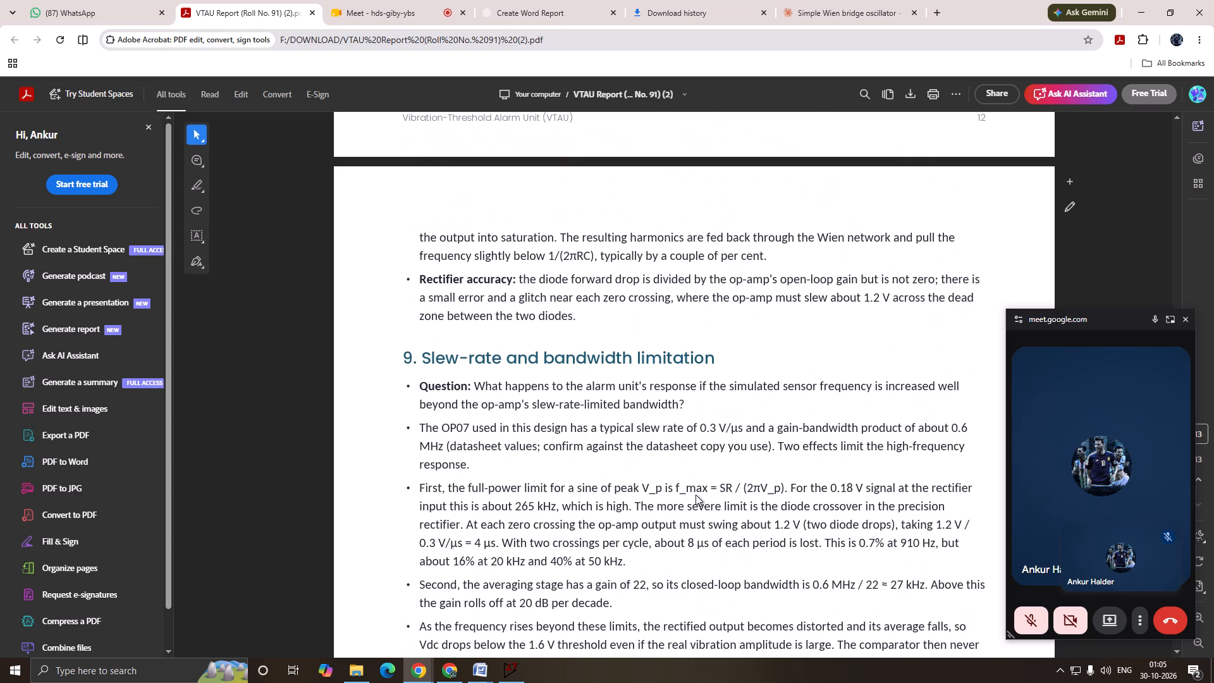
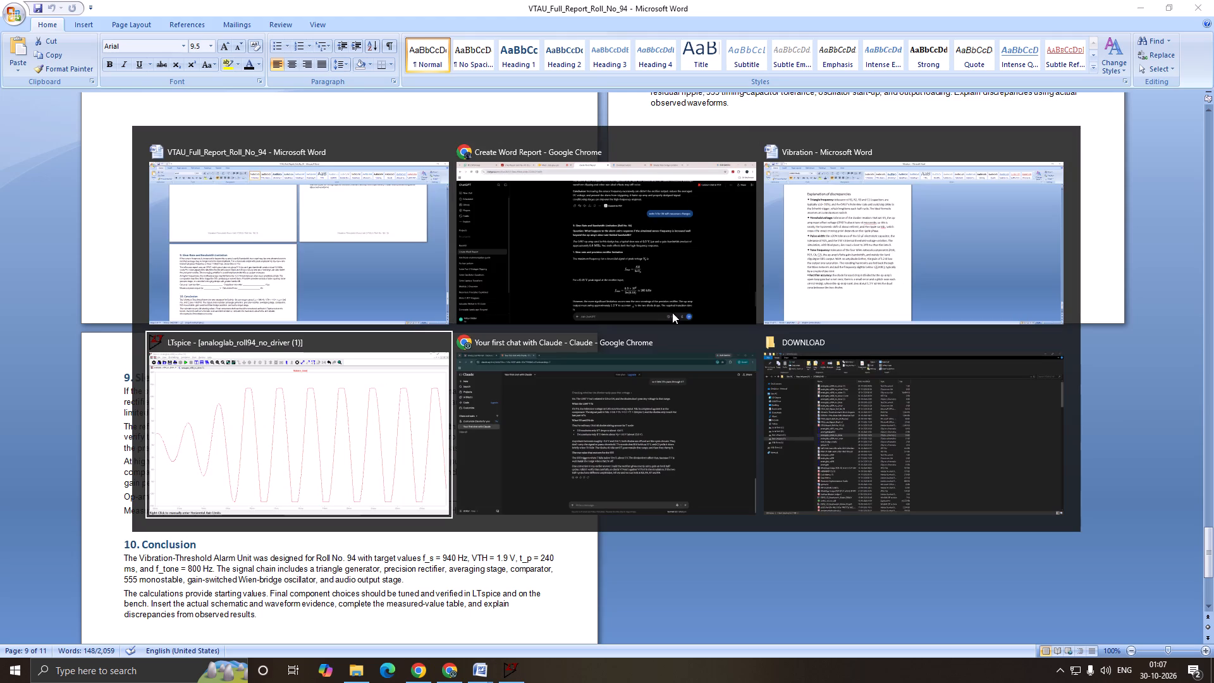
key("alt+Tab")
key("alt+Tab")
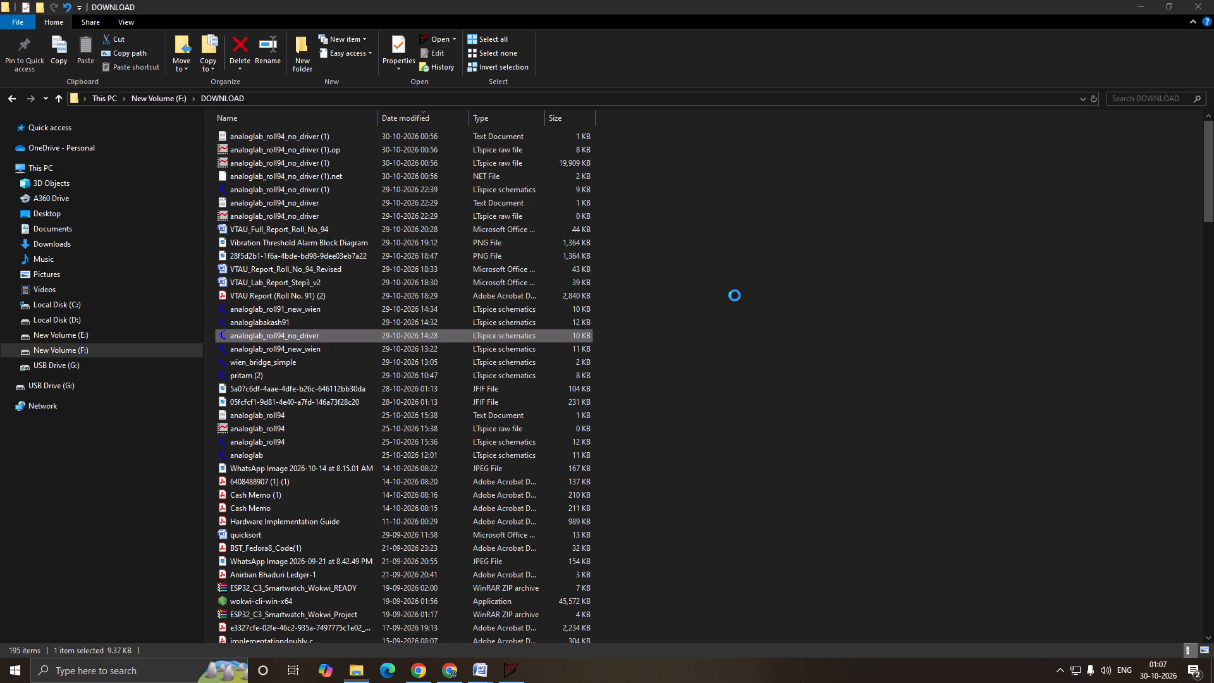
left_click(1213, 8)
Switch to the Vibration document in Word, at the end of its "Explanation of discrepancies" section.
key("alt+Tab")
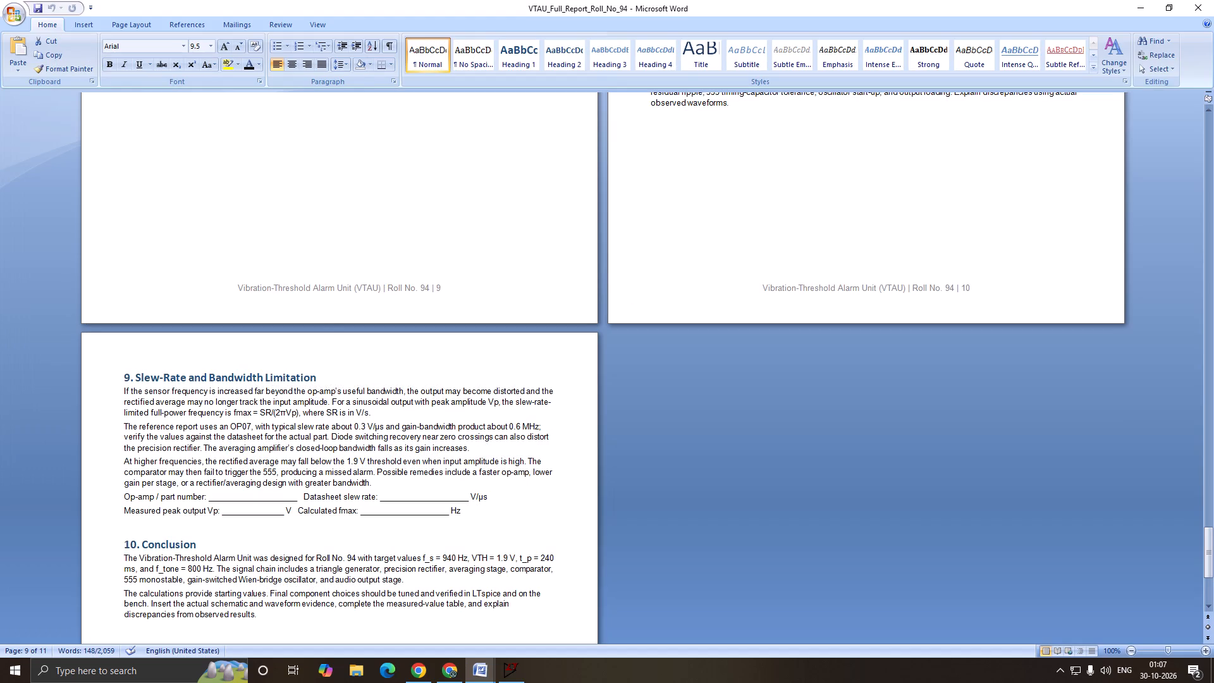
key("alt+Tab")
key("alt+Tab")
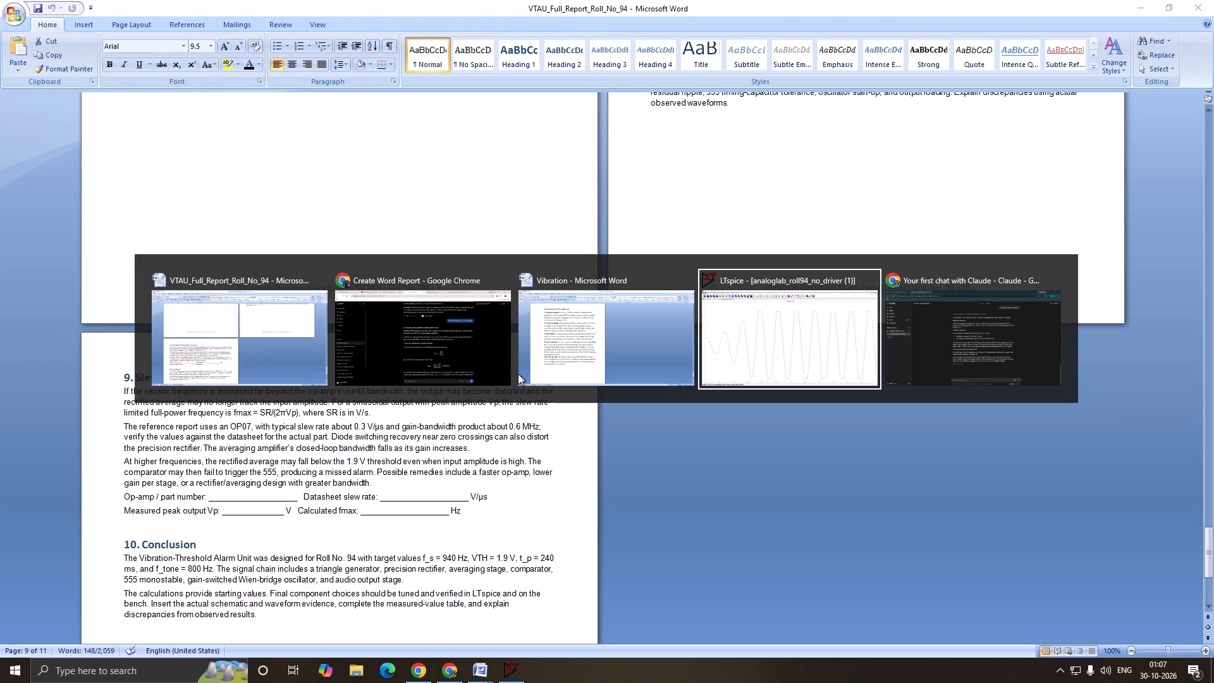
key("alt+Tab")
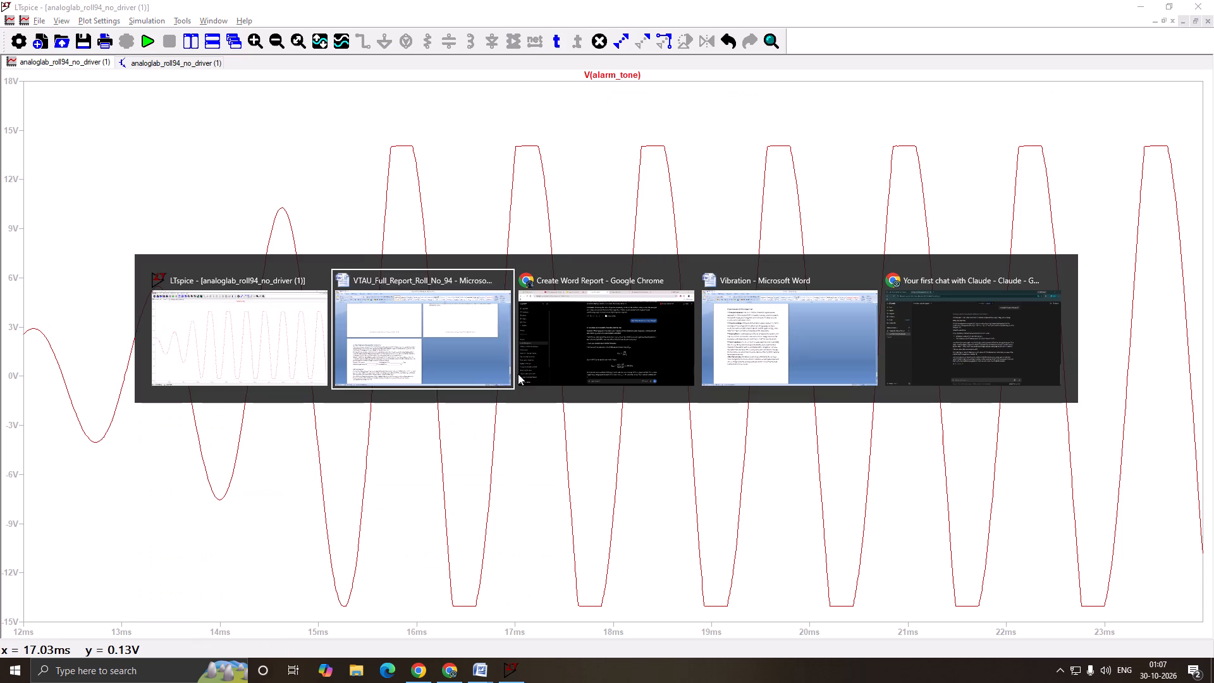
key("alt+Tab")
key("alt+Tab")
key("alt+Tab")
key("alt+Tab")
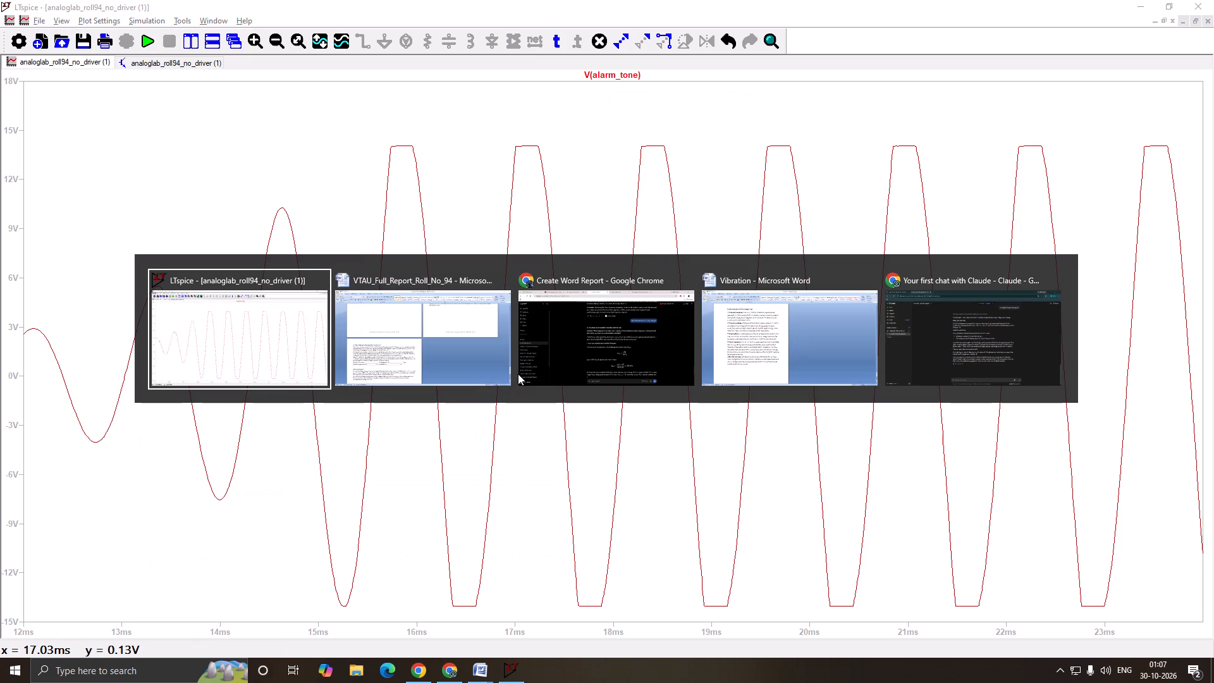
key("alt+Tab")
key("alt+Tab")
key("alt+Tab")
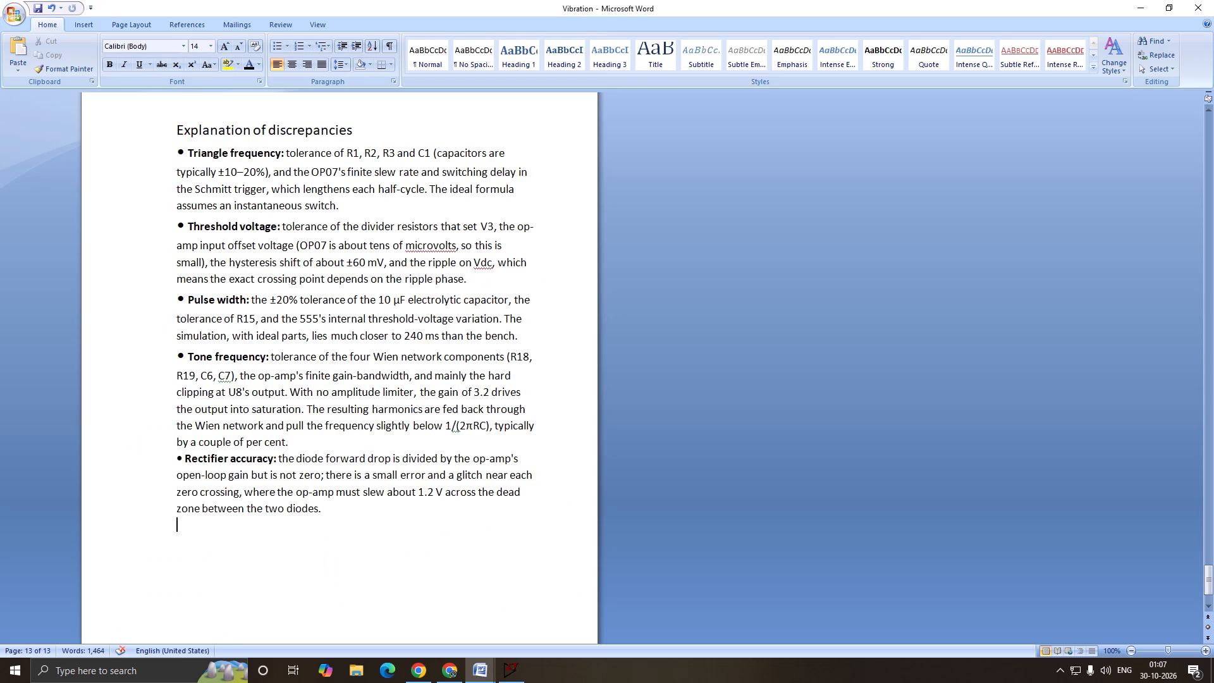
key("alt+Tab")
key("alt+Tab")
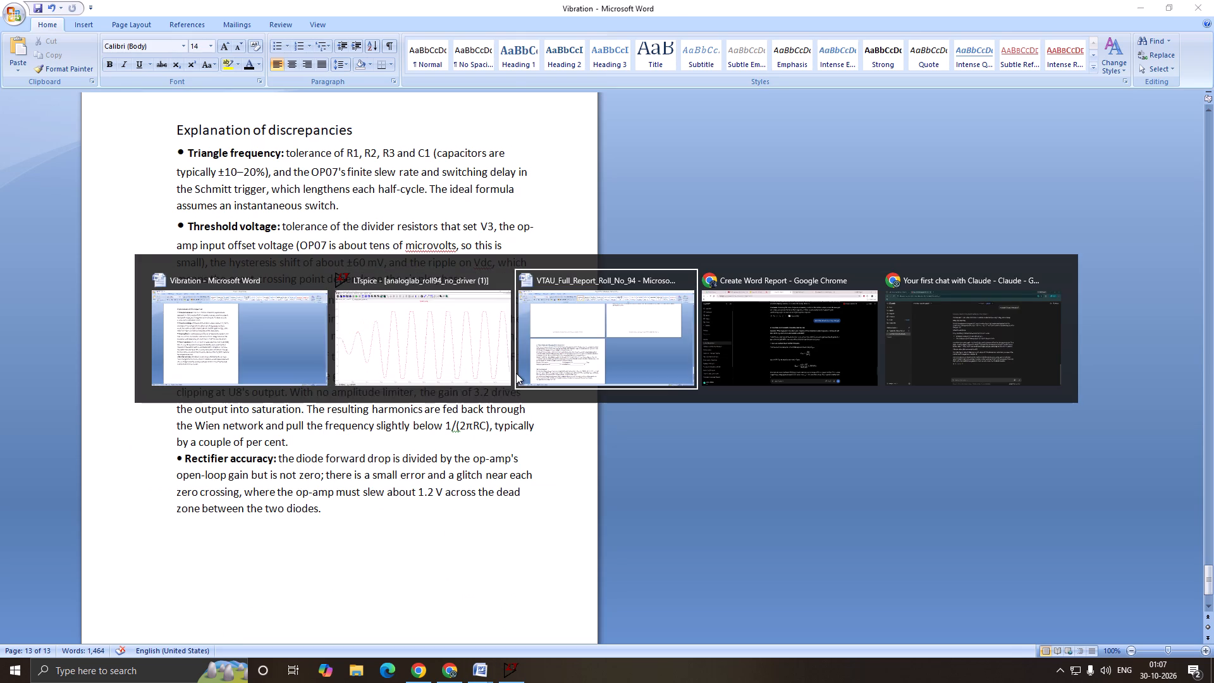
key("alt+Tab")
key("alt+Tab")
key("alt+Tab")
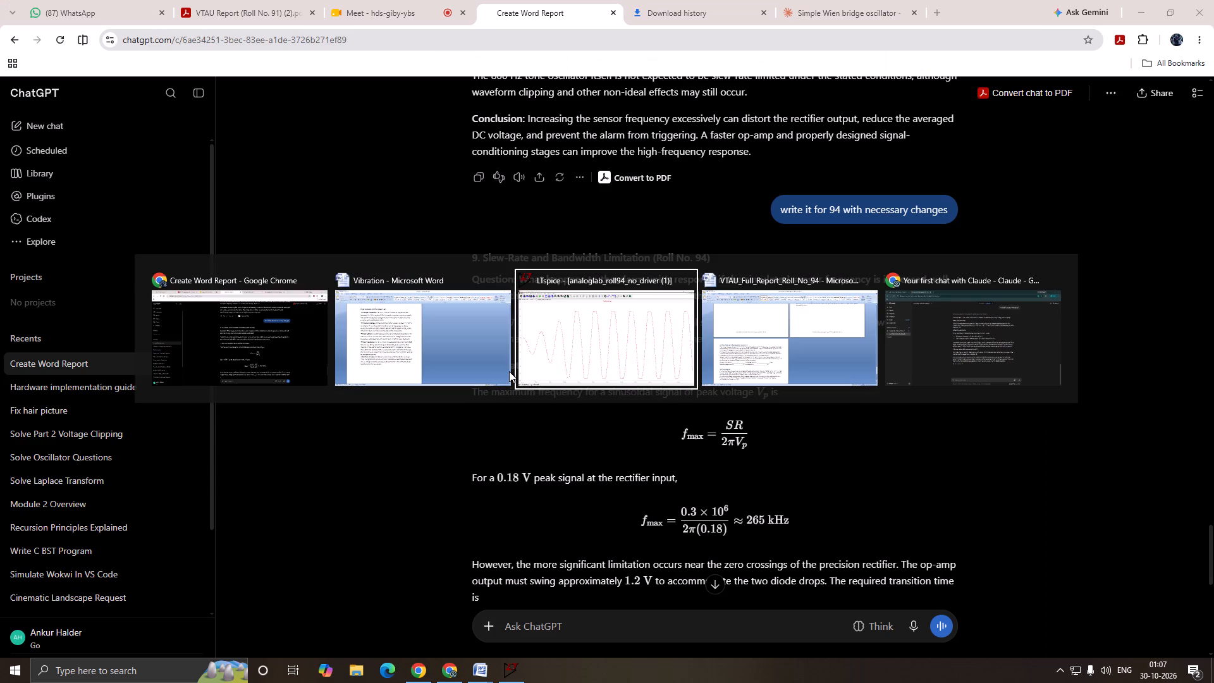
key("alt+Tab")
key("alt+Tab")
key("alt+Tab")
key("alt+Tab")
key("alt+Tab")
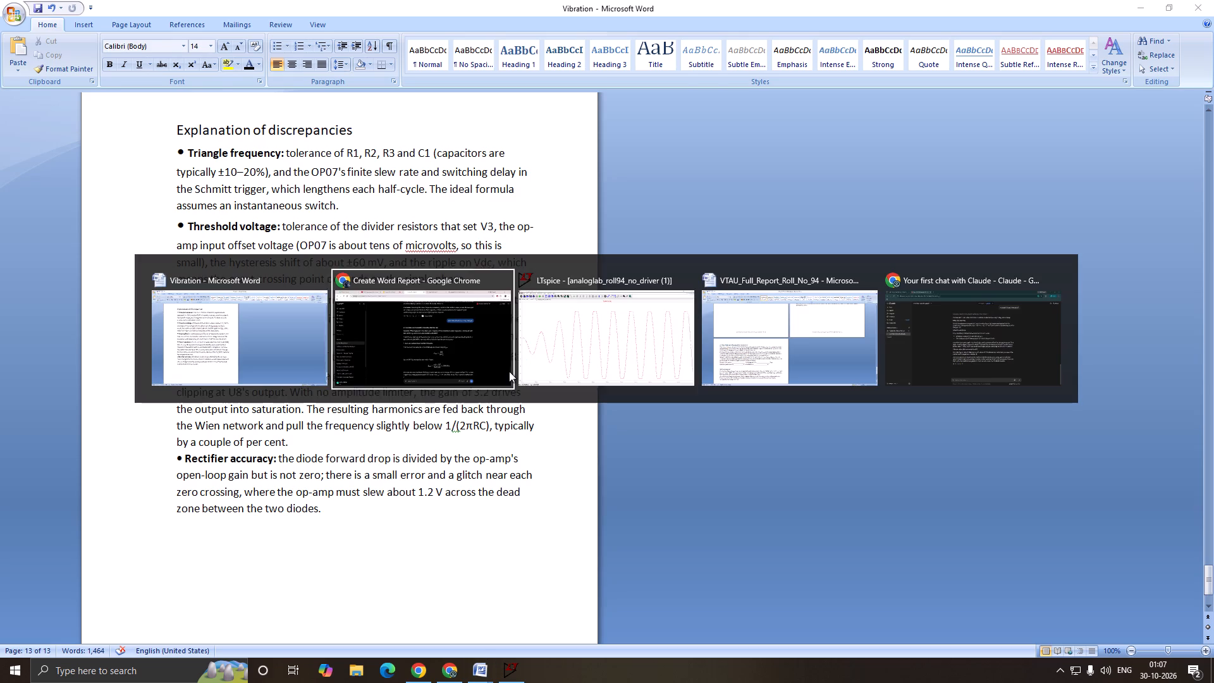
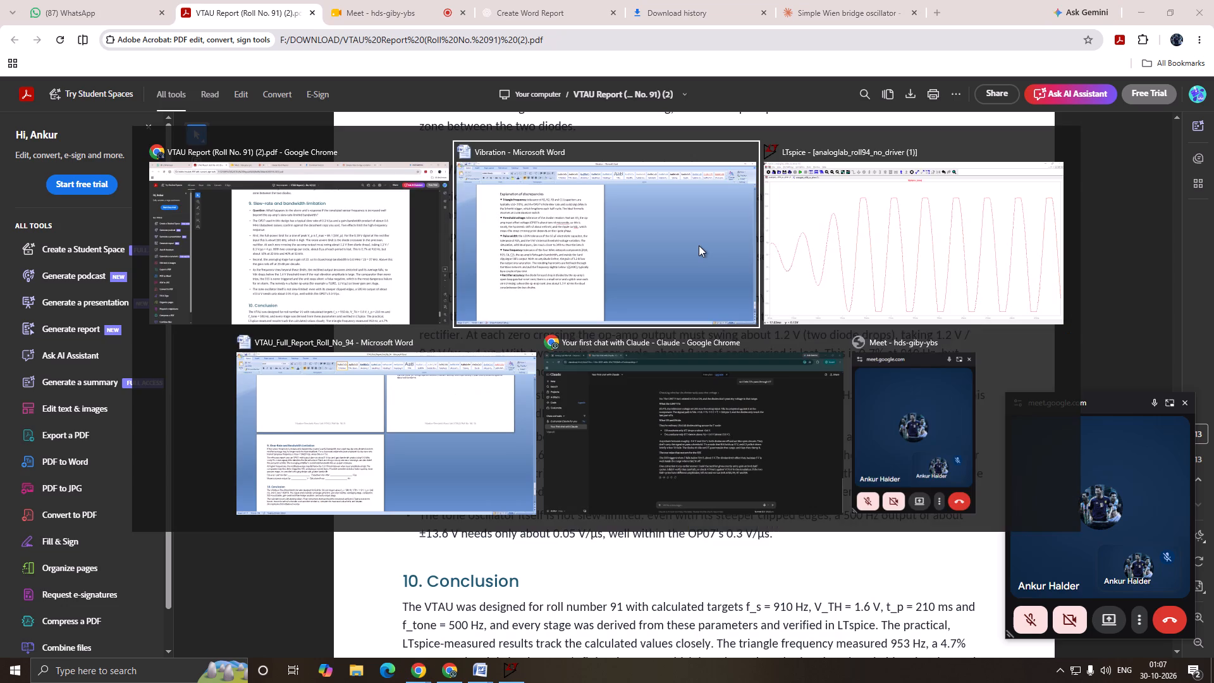
scroll(333, 500, "up", 2)
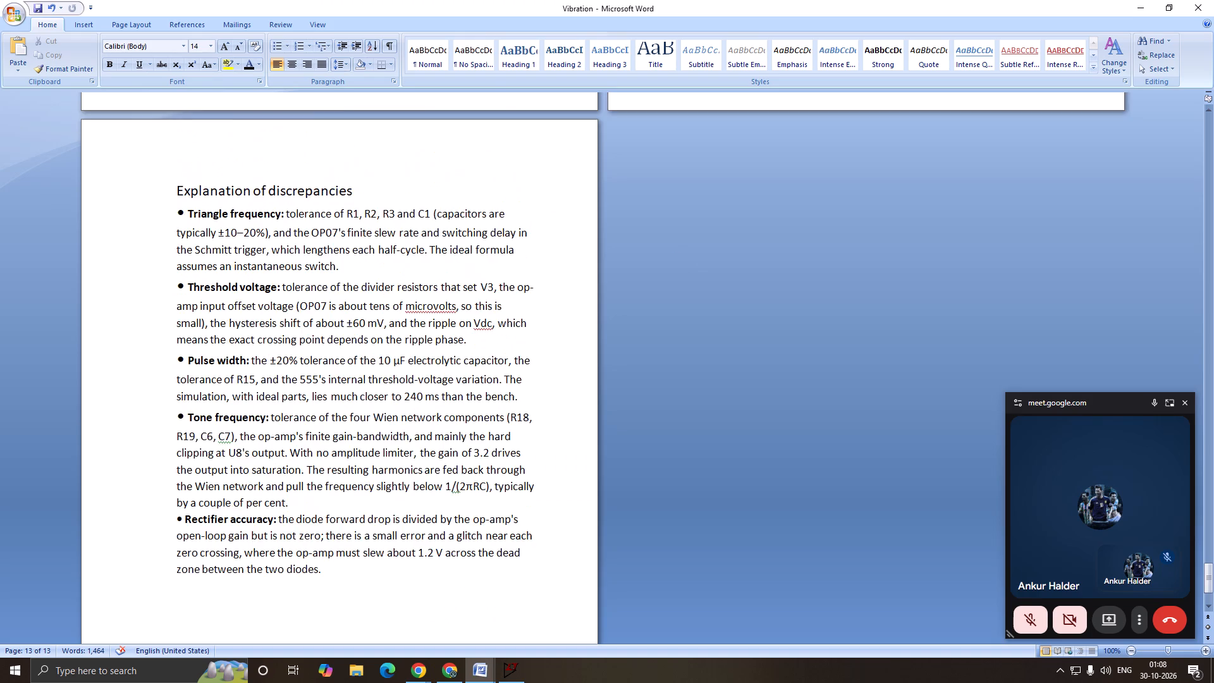
scroll(334, 500, "down", 9)
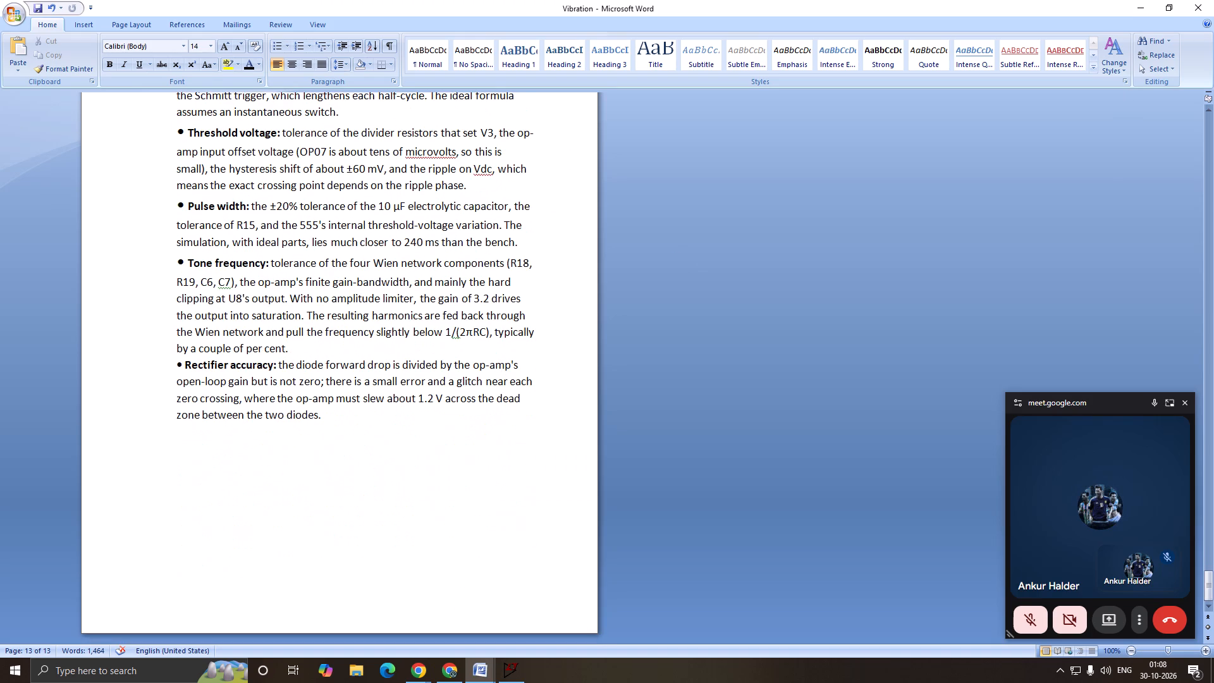
key("ctrl+v")
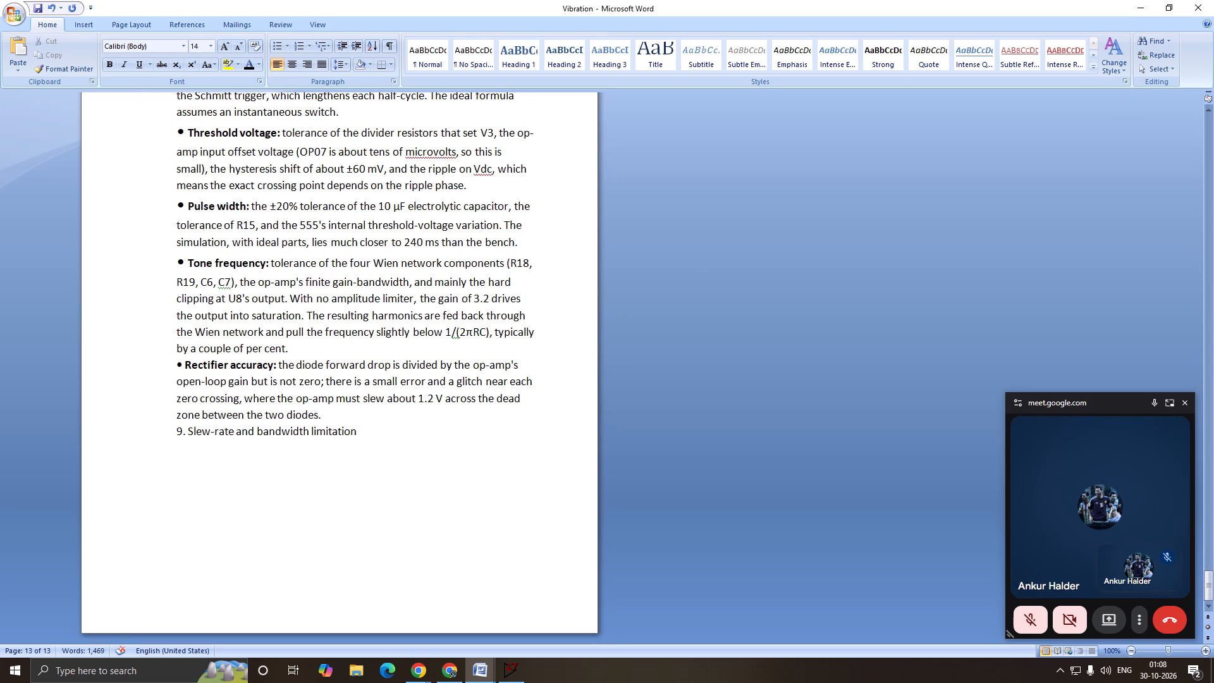
Set the pasted "9. Slew-rate and bandwidth limitation" heading to font size 20.
left_click_drag(374, 421, 261, 428)
left_click(281, 430)
left_click_drag(359, 430, 247, 433)
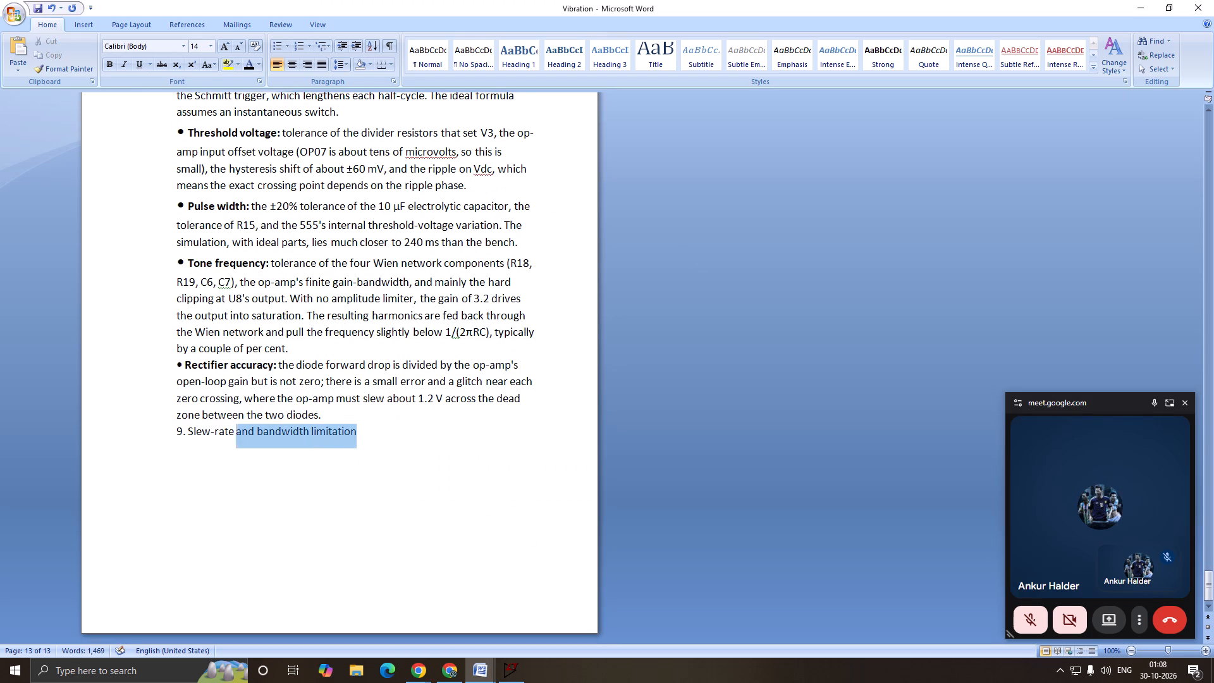
left_click_drag(247, 433, 160, 433)
double_click(216, 46)
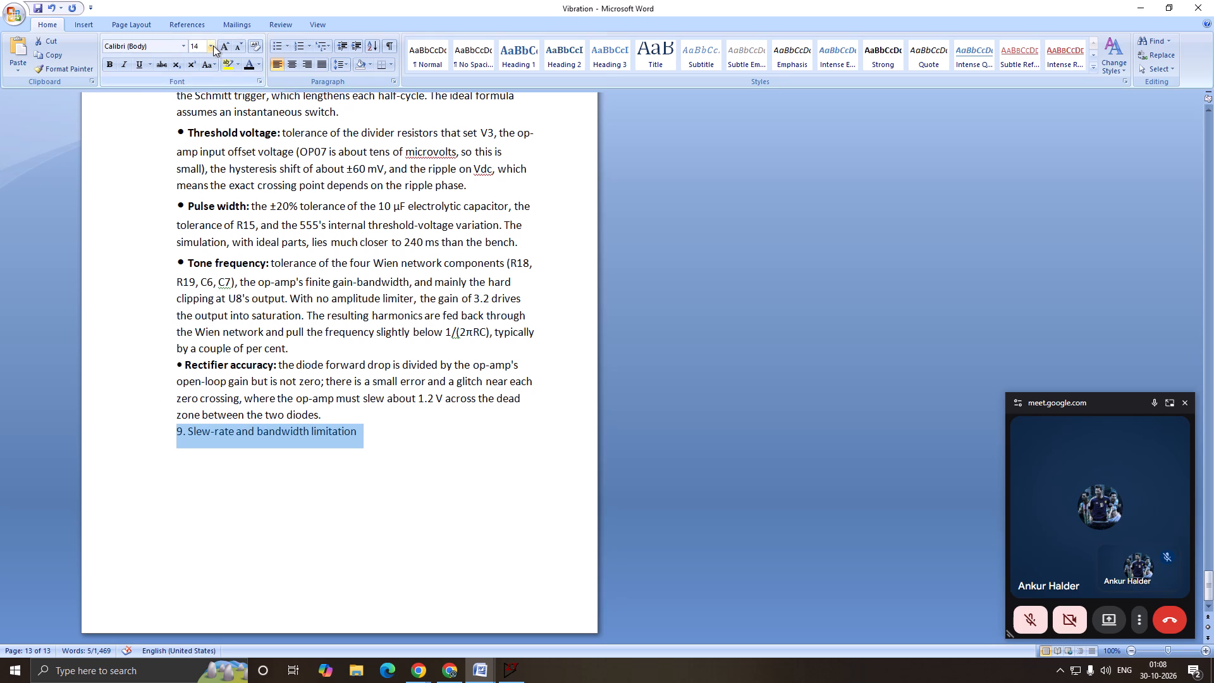
left_click(201, 147)
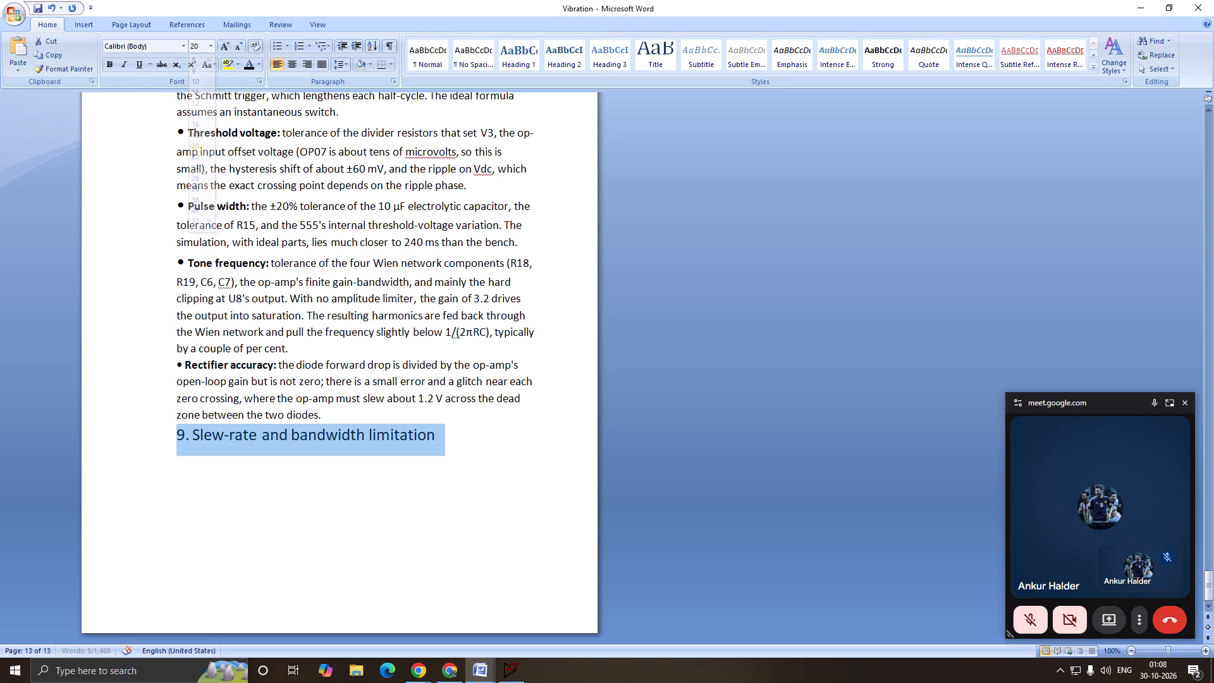
left_click(319, 461)
left_click(486, 415)
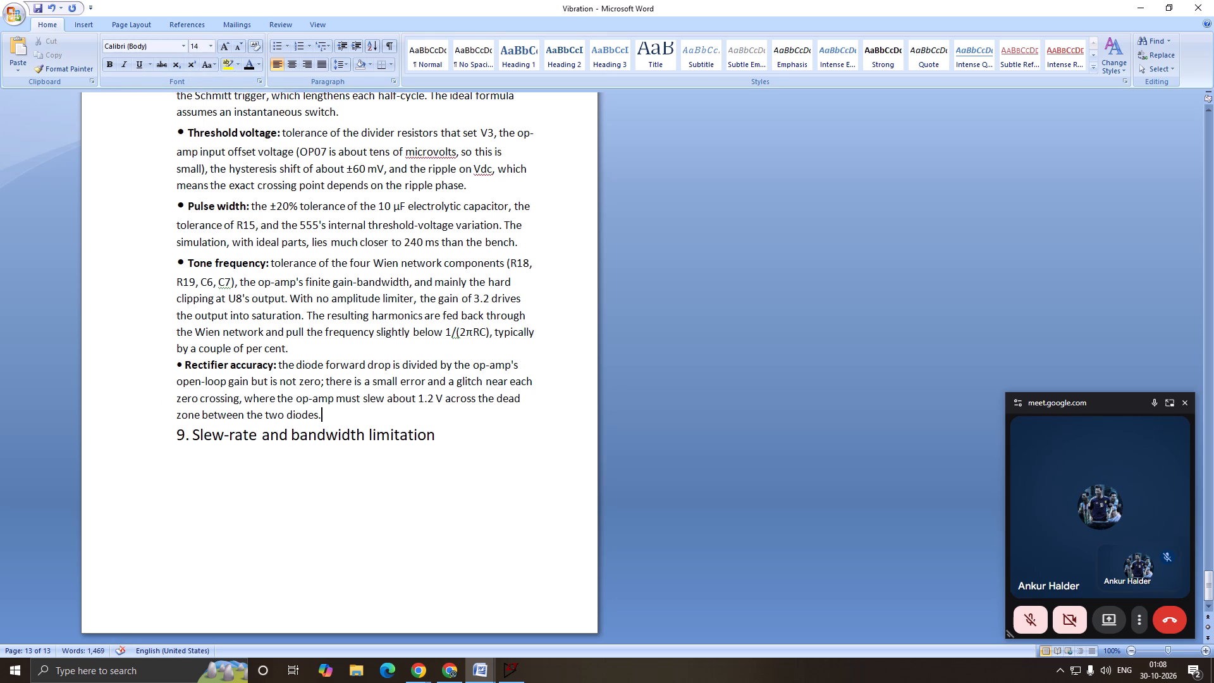
Insert a blank line above the slew-rate heading, dropping its number, and delete the automatic numbered item below it.
left_click(465, 441)
key("Return")
key("Up")
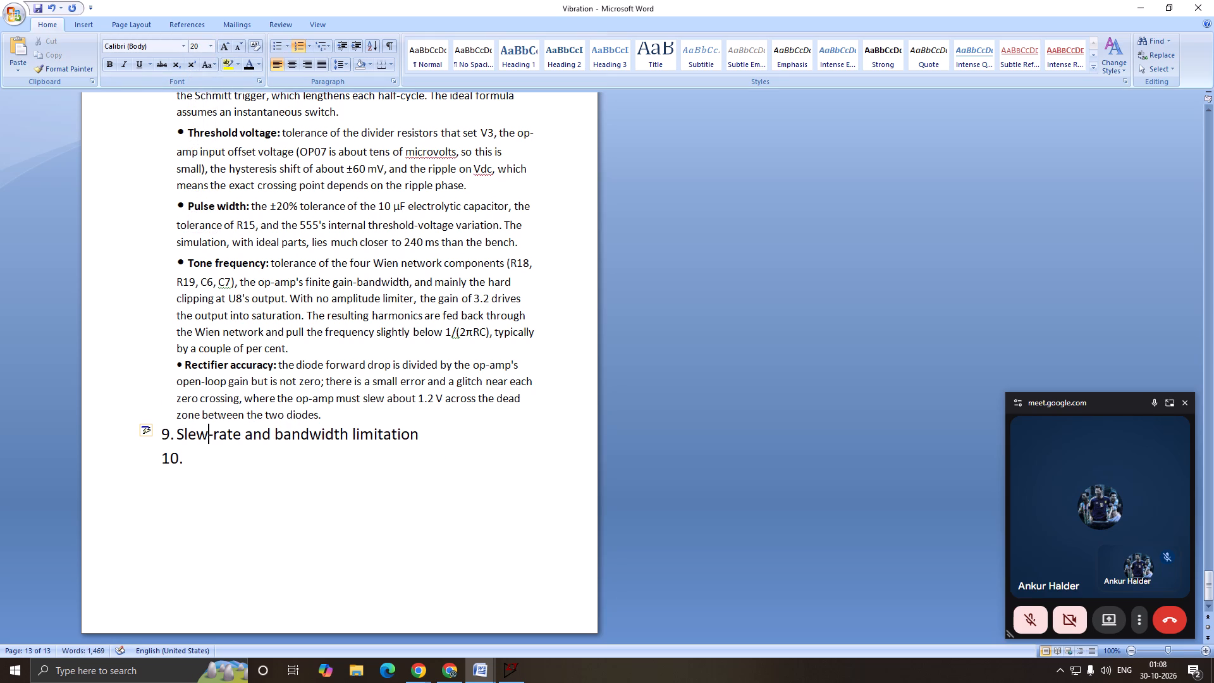
key("Left")
key("Left")
key("Left")
key("Left")
key("Left")
key("Return")
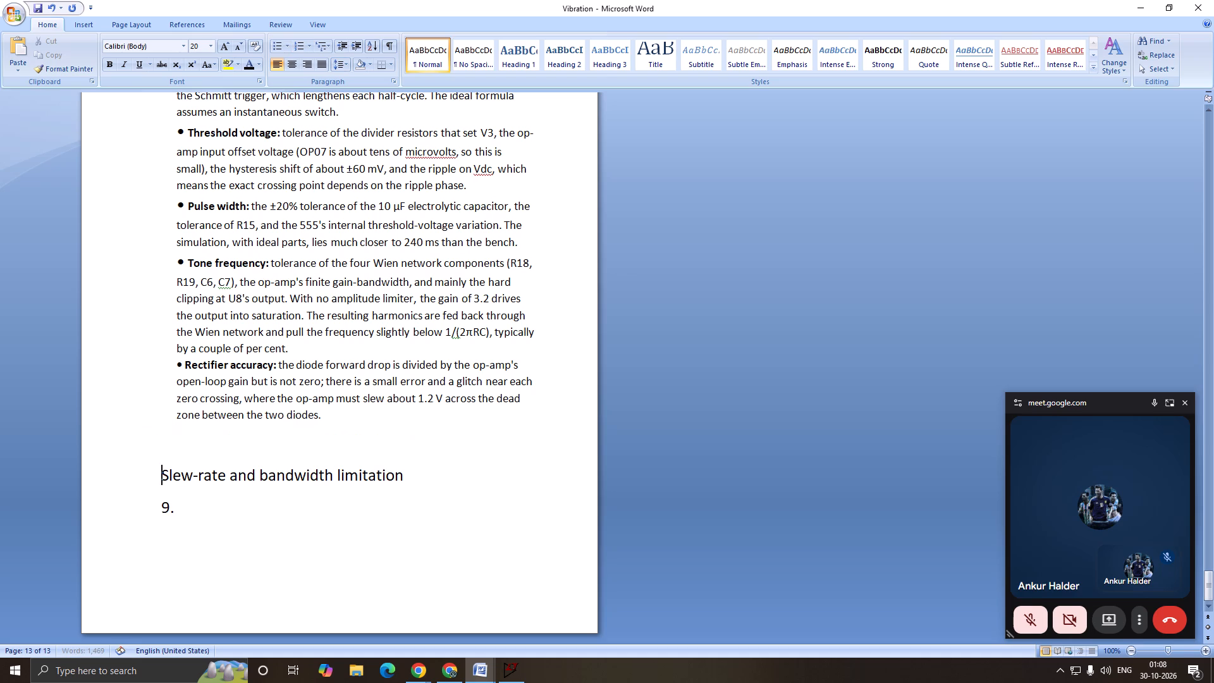
key("Down")
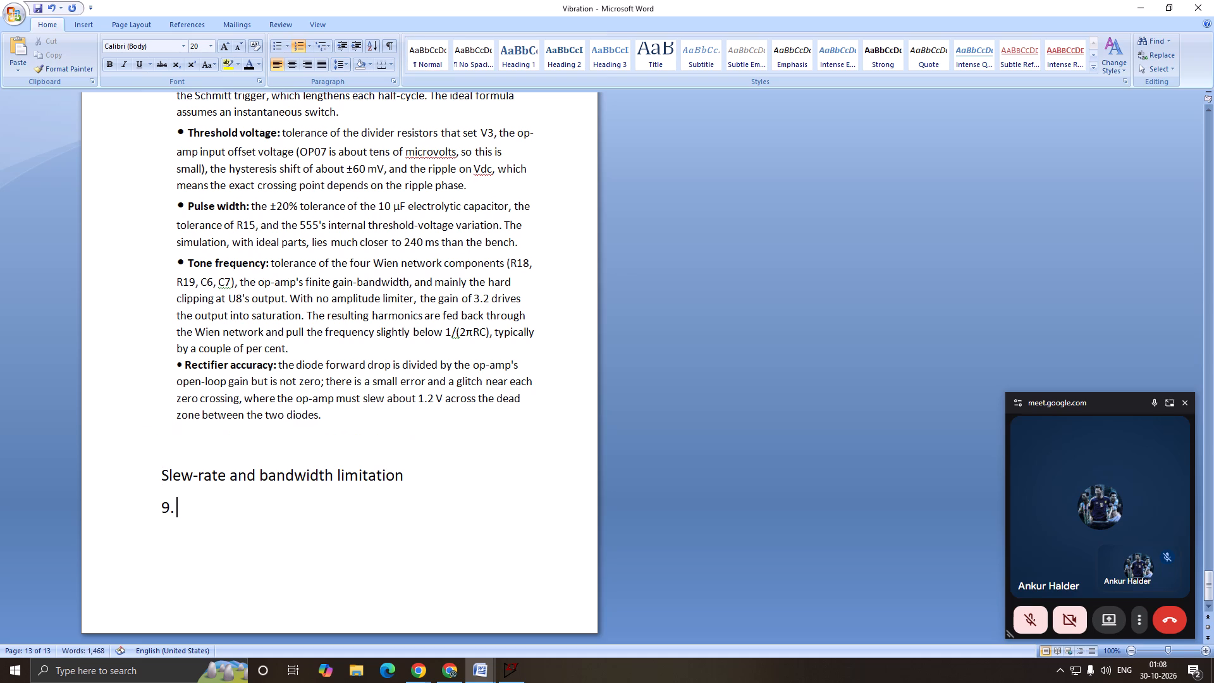
key("BackSpace")
key("BackSpace")
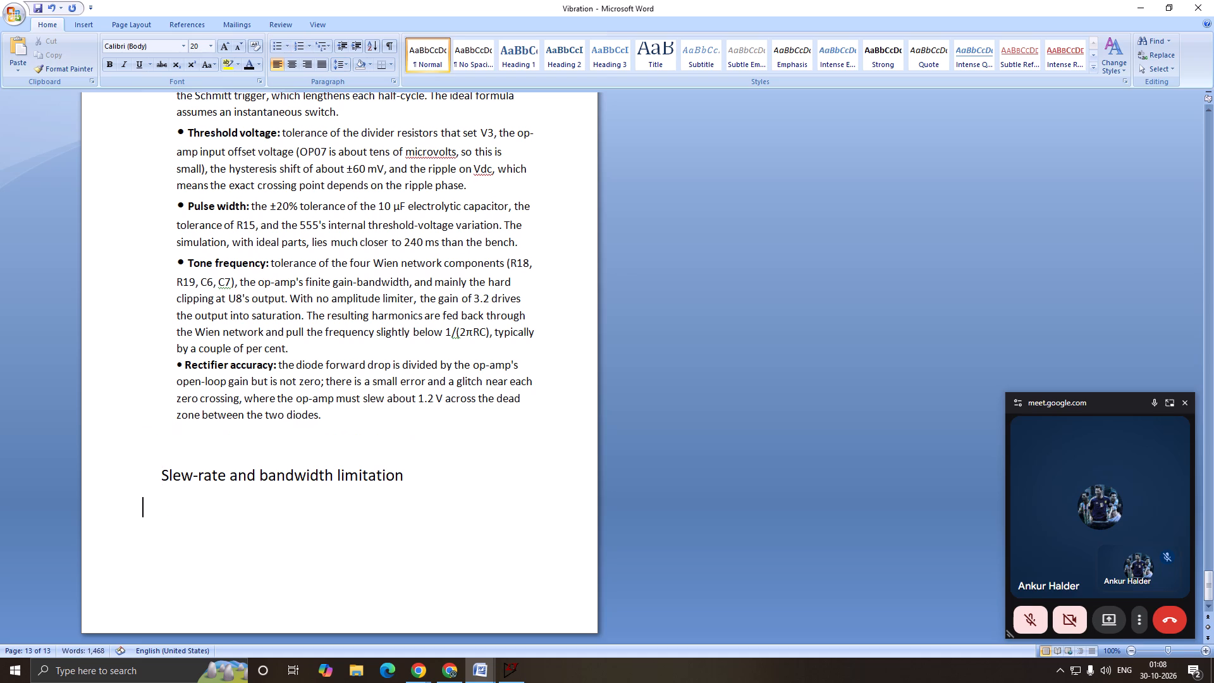
key("BackSpace")
Push the "Slew-rate and bandwidth limitation" heading onto the top of a new page by adding three blank lines before it.
key("Left")
key("Left")
key("Left")
key("Left")
key("Left")
key("Left")
key("Left")
key("Left")
key("Left")
key("Left")
key("Left")
key("Left")
key("Left")
key("Left")
key("Left")
key("Left")
key("Left")
key("Left")
key("Left")
key("Left")
key("Left")
key("Left")
key("Down")
key("Return")
key("Return")
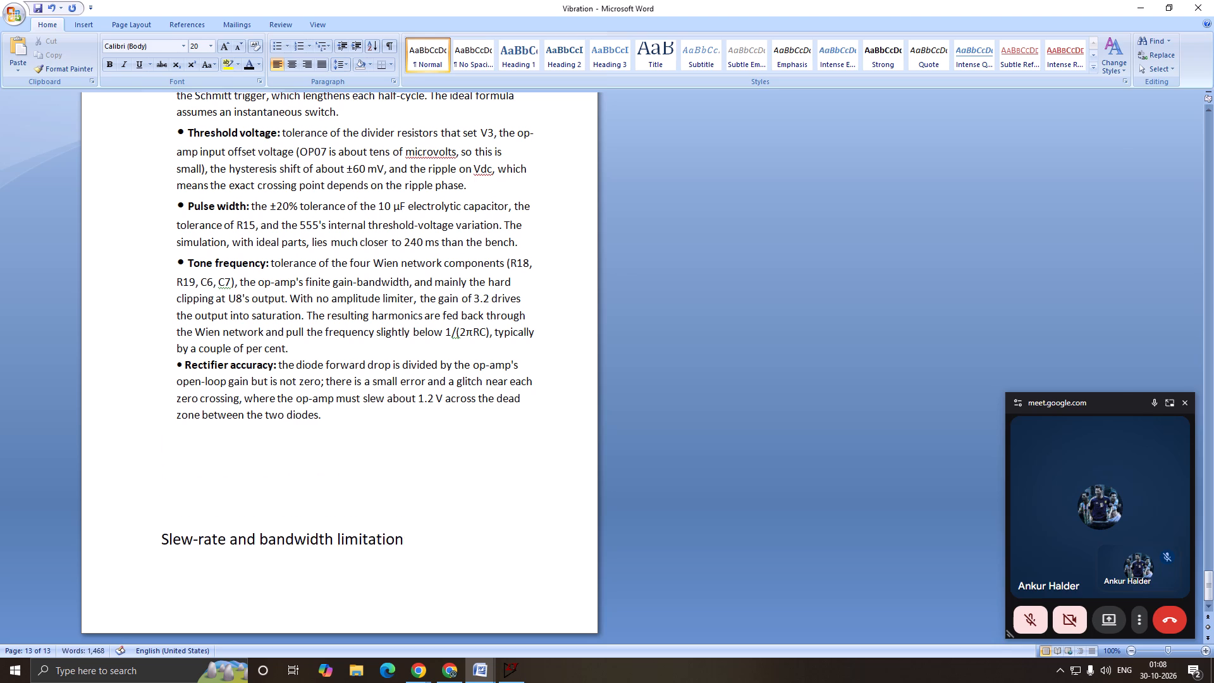
key("Return")
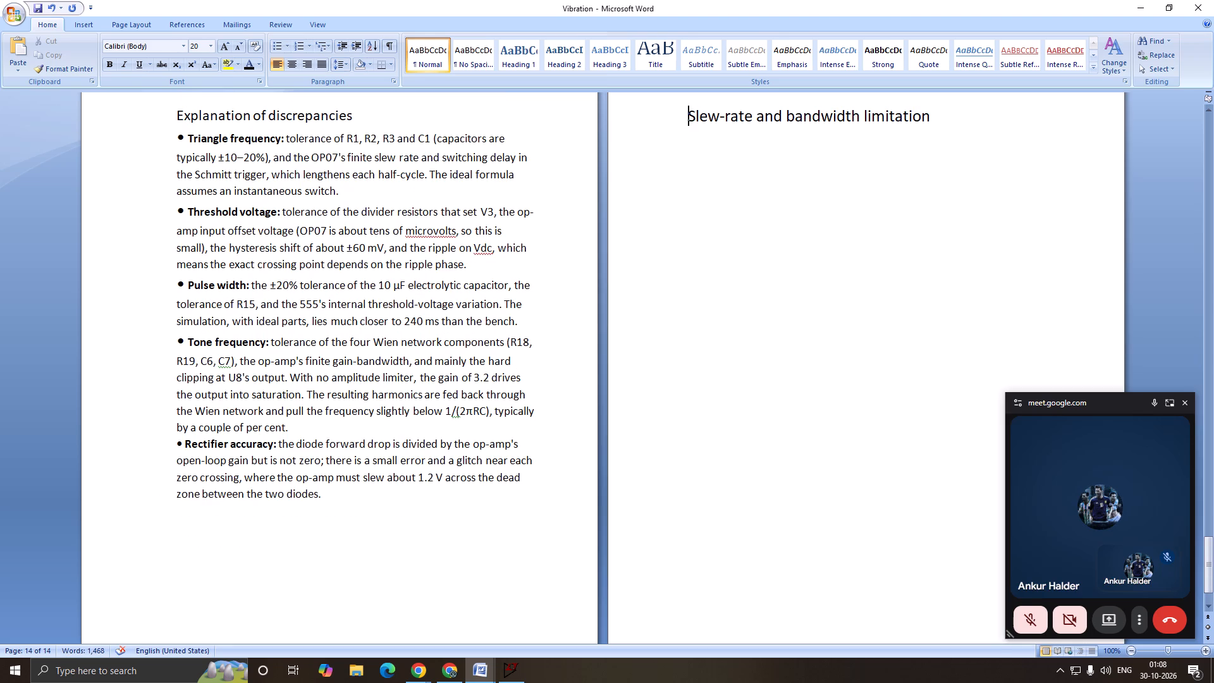
Prefix the "Slew-rate and bandwidth limitation" heading with the number "9.".
key("9")
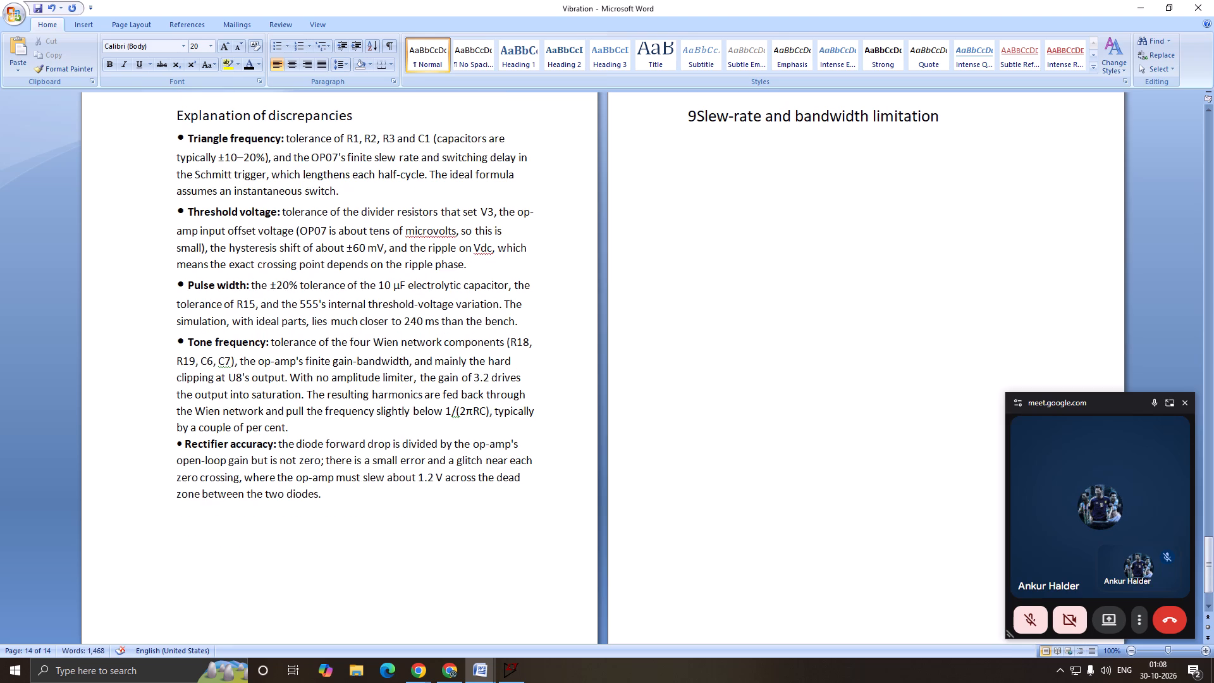
type(".")
key("space")
Start a new line below the "9. Slew-rate and bandwidth limitation" heading and remove its automatic numbering.
key("Right")
key("Right")
key("Right")
key("Right")
key("Right")
key("Right")
key("Right")
key("Right")
key("Right")
key("Right")
key("Right")
key("Right")
key("Right")
key("Right")
key("Right")
key("Right")
key("Right")
key("Right")
key("Right")
key("Right")
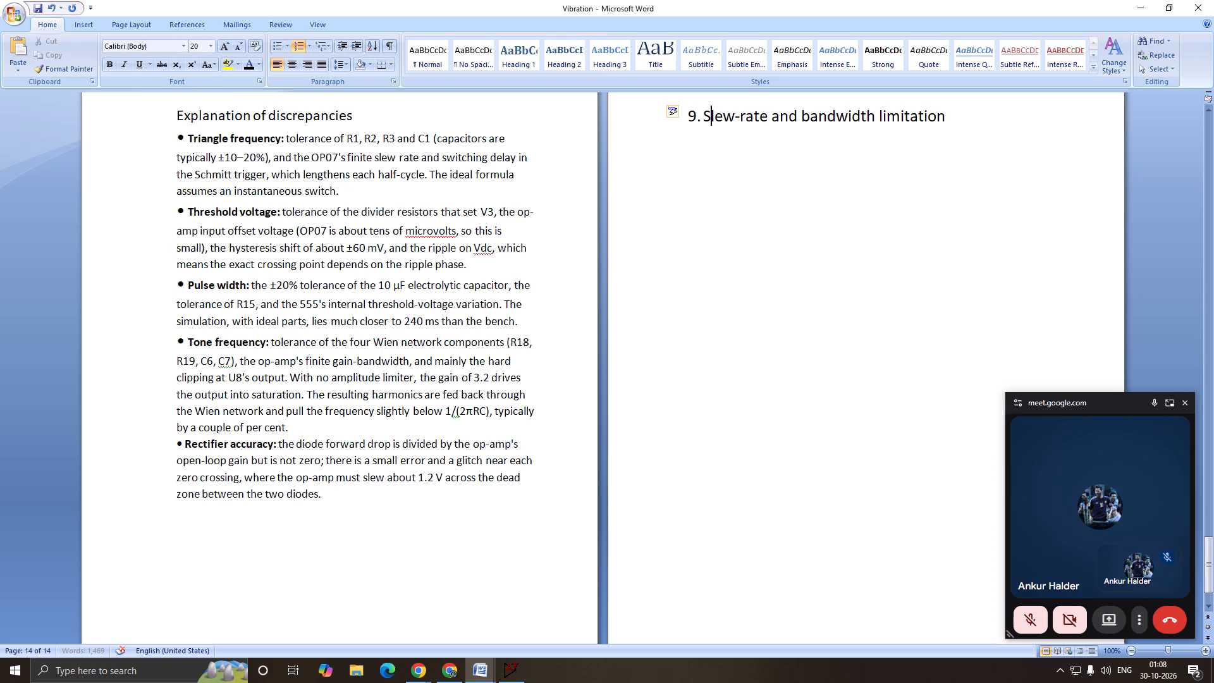
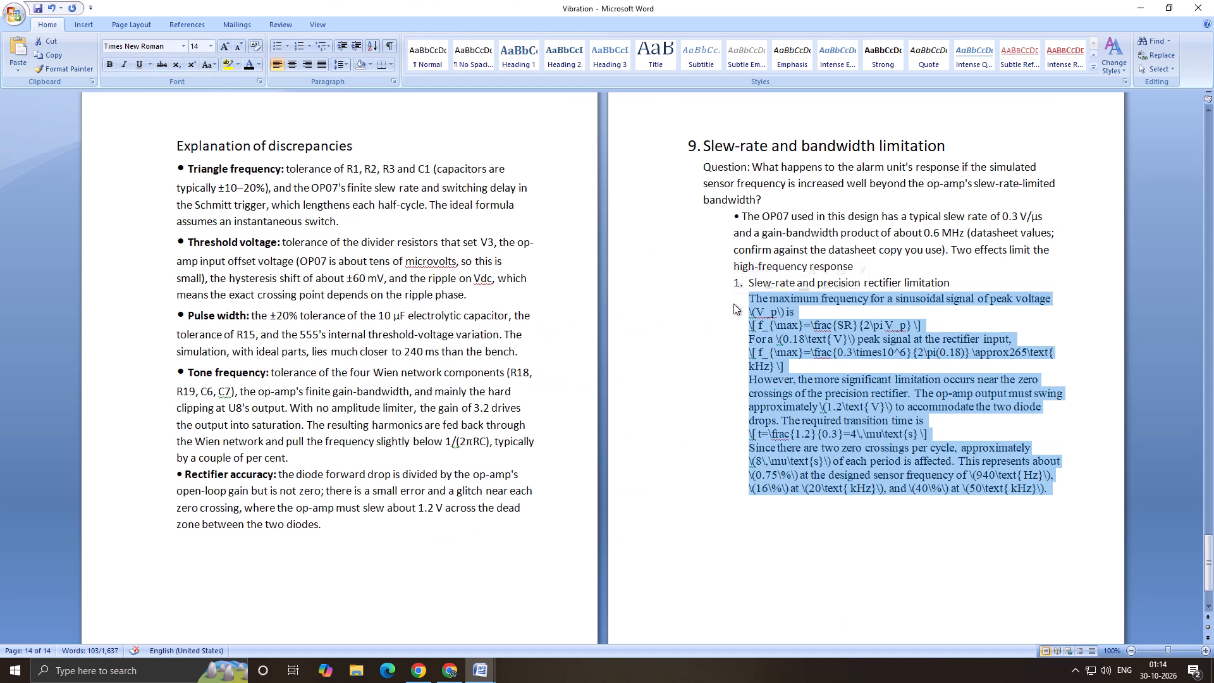
key("ctrl+v")
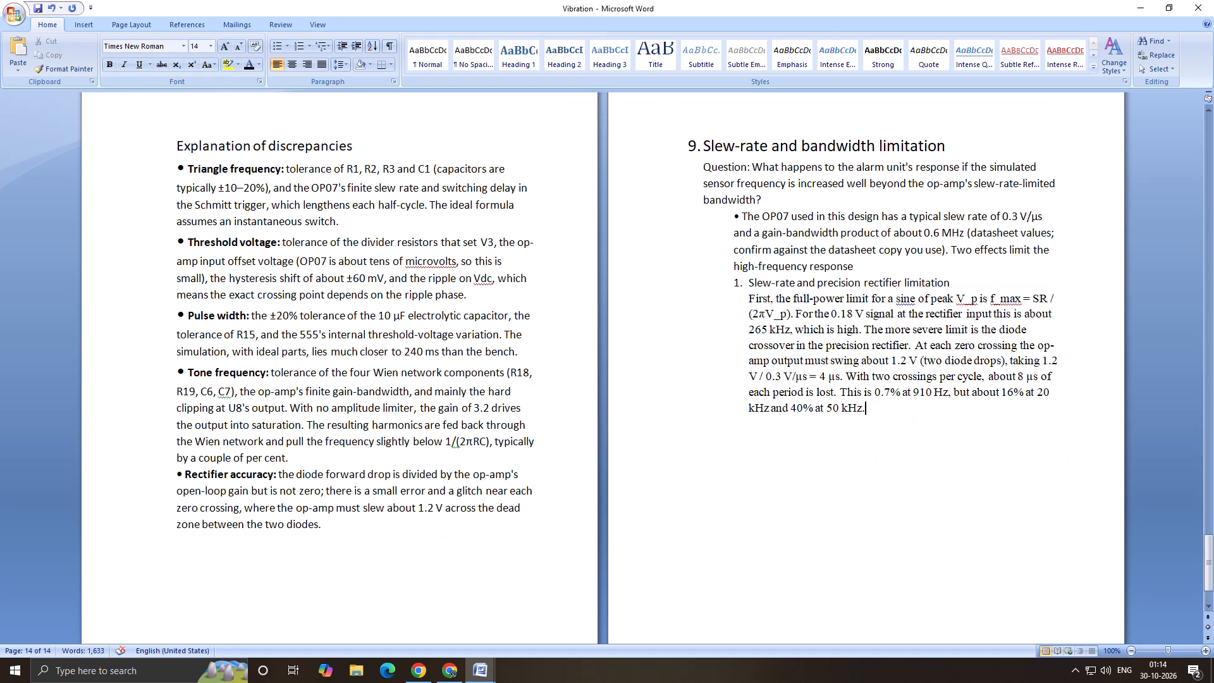
left_click(986, 315)
left_click(903, 334)
Check the pasted slew-rate paragraph in Word against ChatGPT's Roll No. 94 answer for values that differ.
key("alt+Tab")
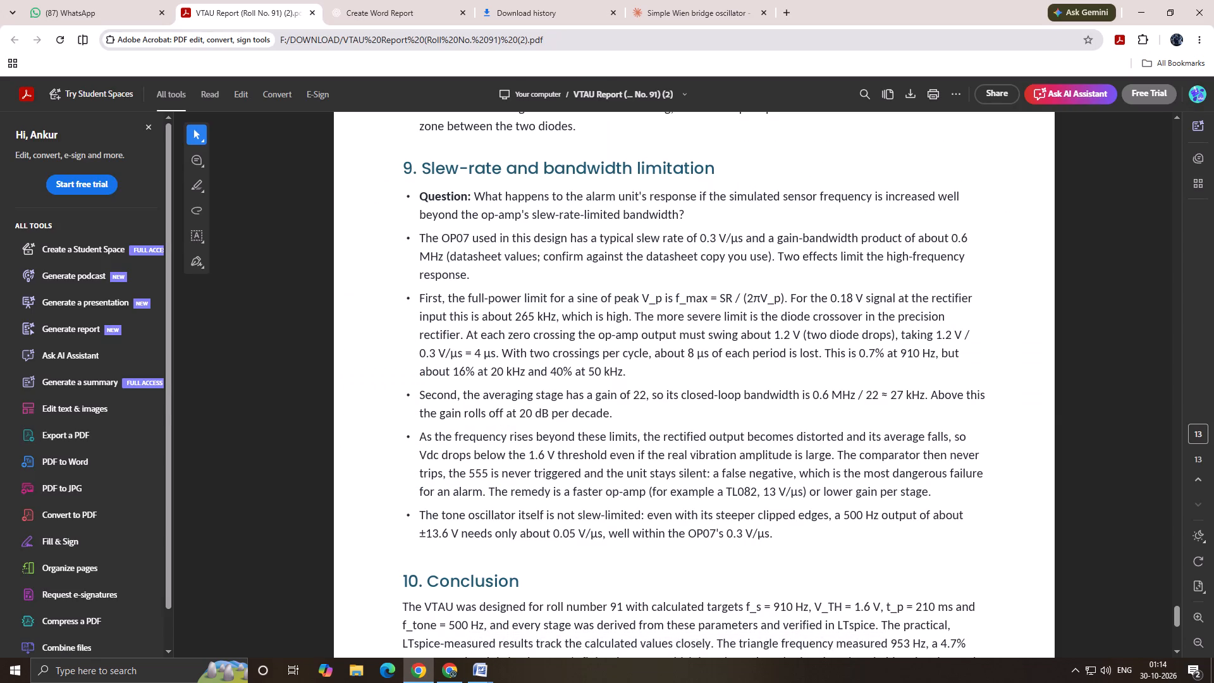
key("alt+Tab")
key("alt+Tab")
left_click(420, 0)
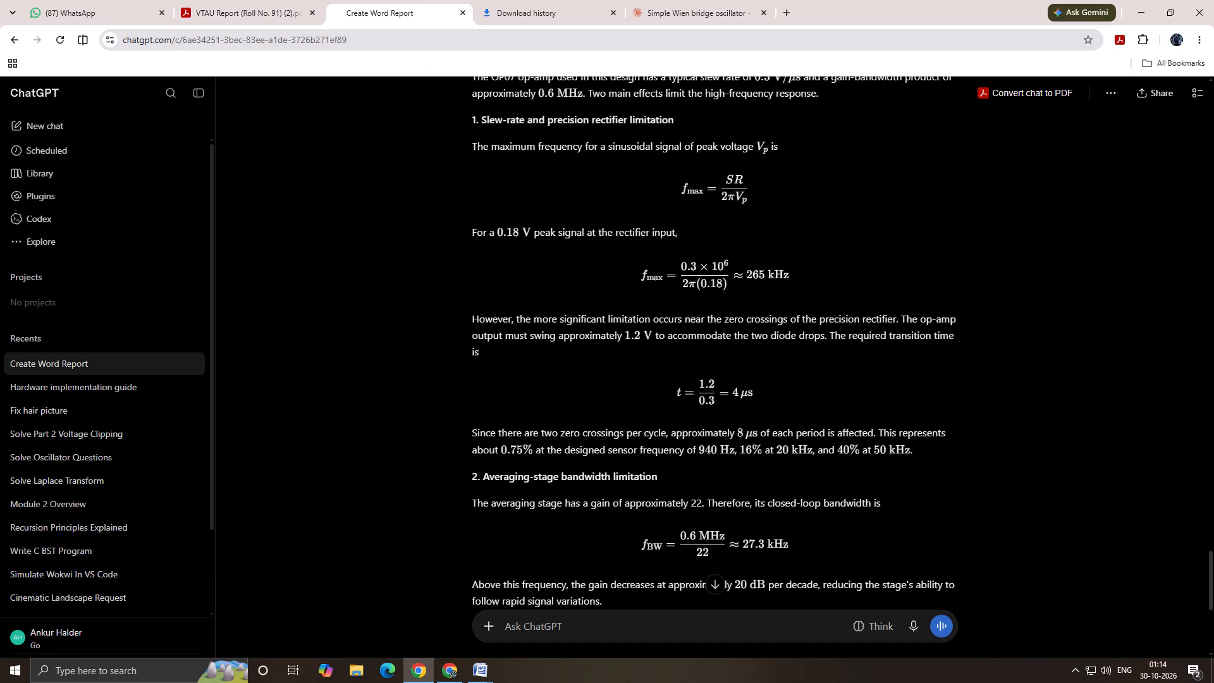
key("alt+Tab")
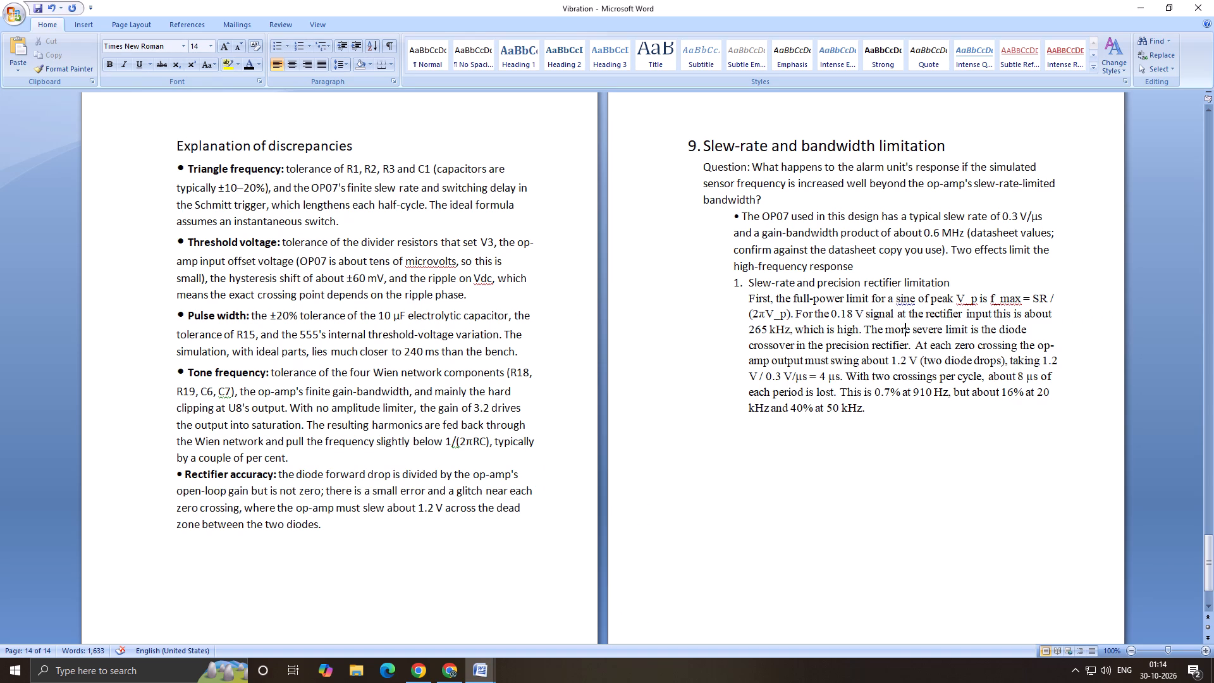
key("alt+Tab")
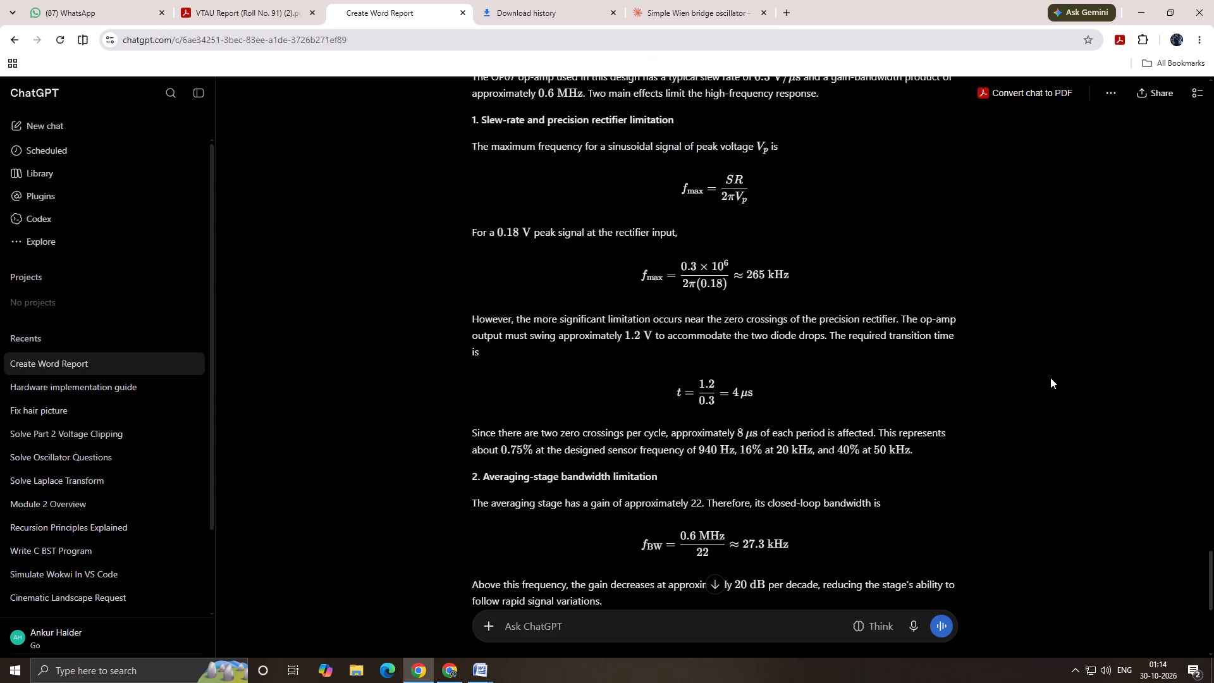
scroll(990, 405, "down", 1)
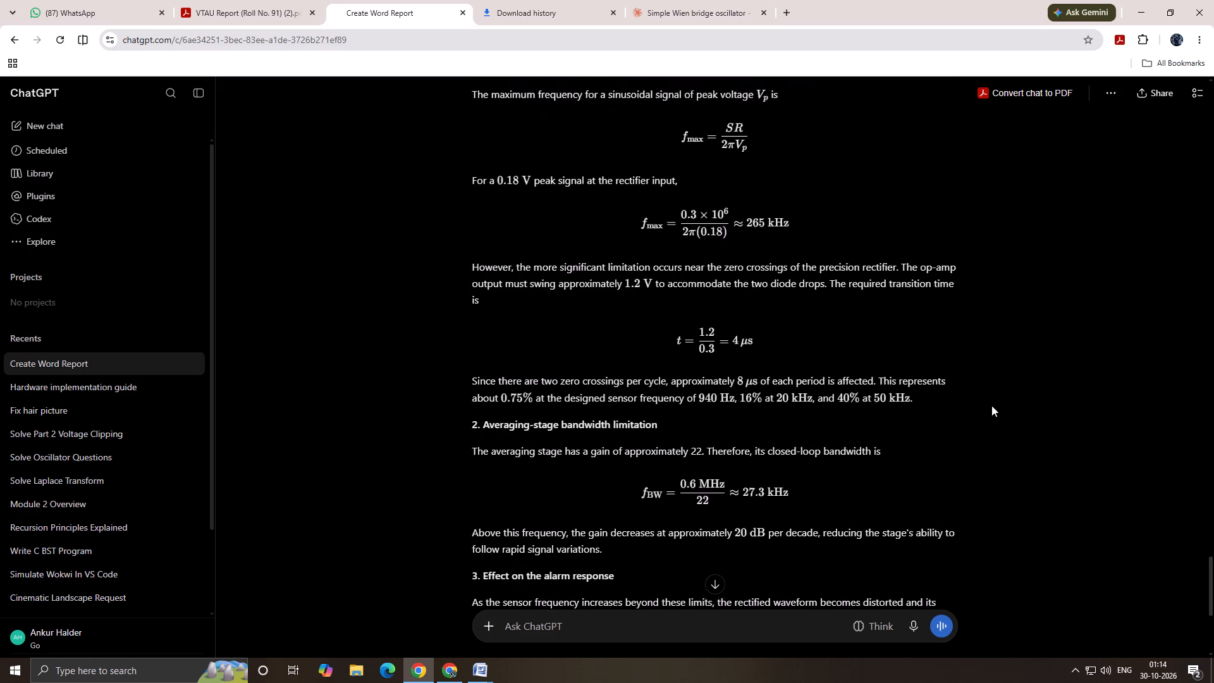
scroll(991, 405, "down", 1)
key("alt+Tab")
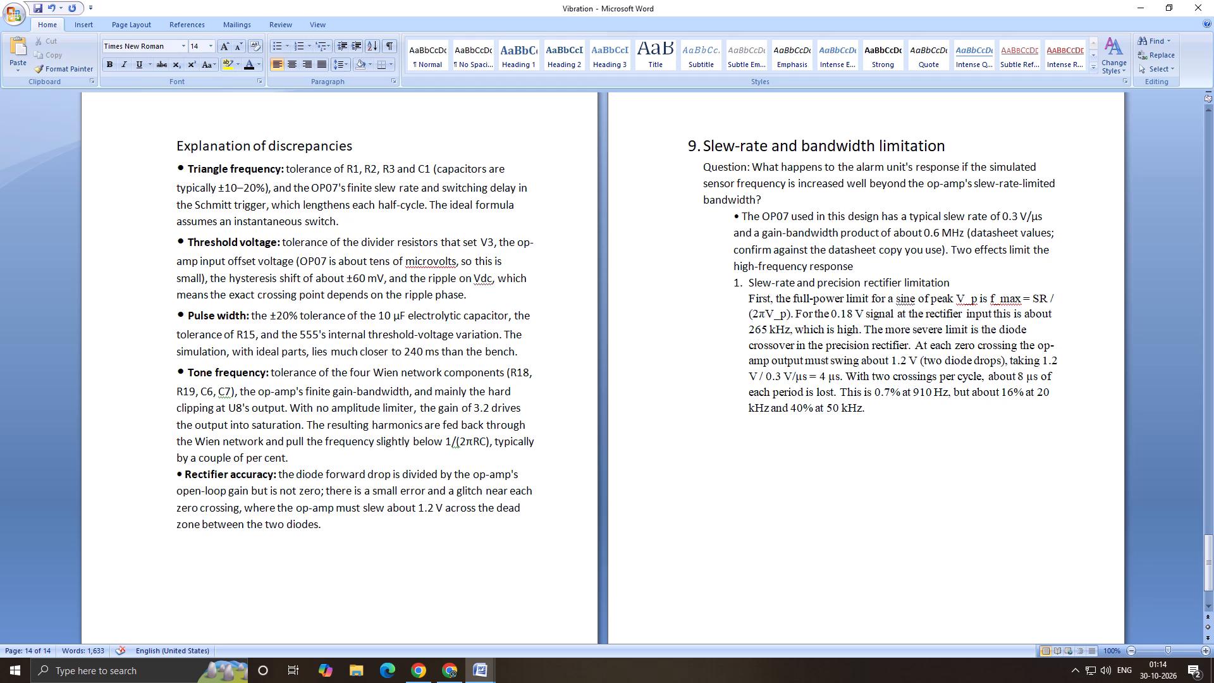
key("alt+Tab")
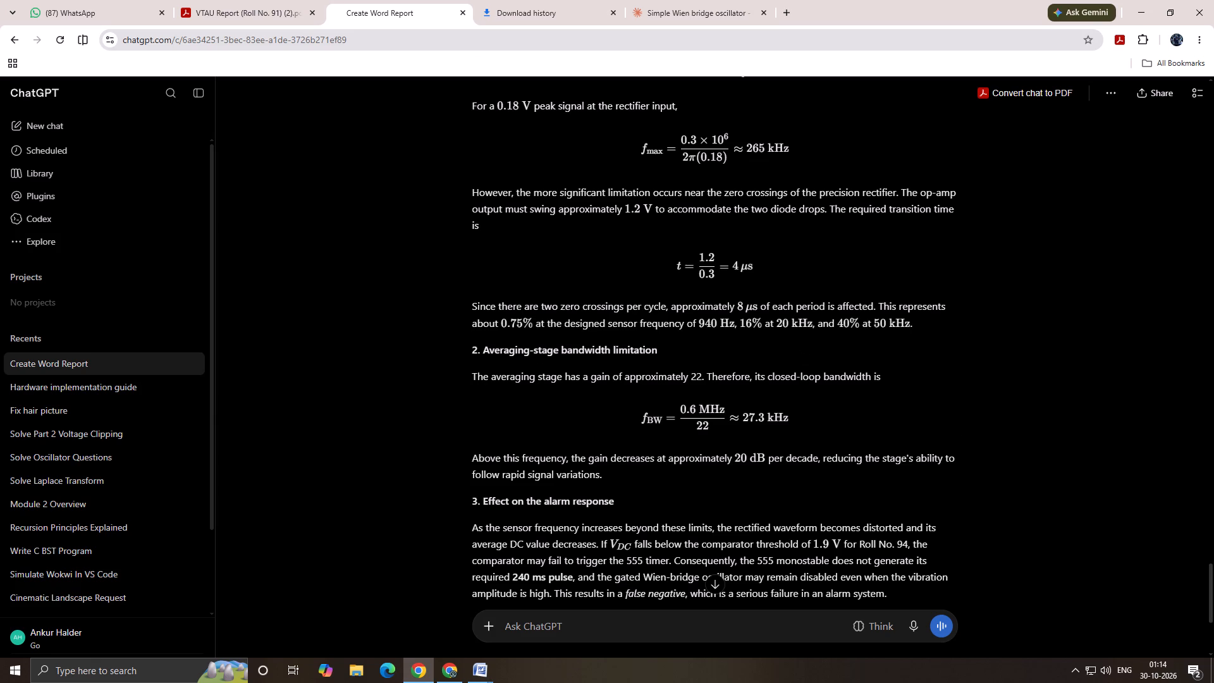
key("alt+Tab")
Set the lost-period percentage in the slew-rate paragraph to 0.75%.
key("Down")
key("Down")
key("Down")
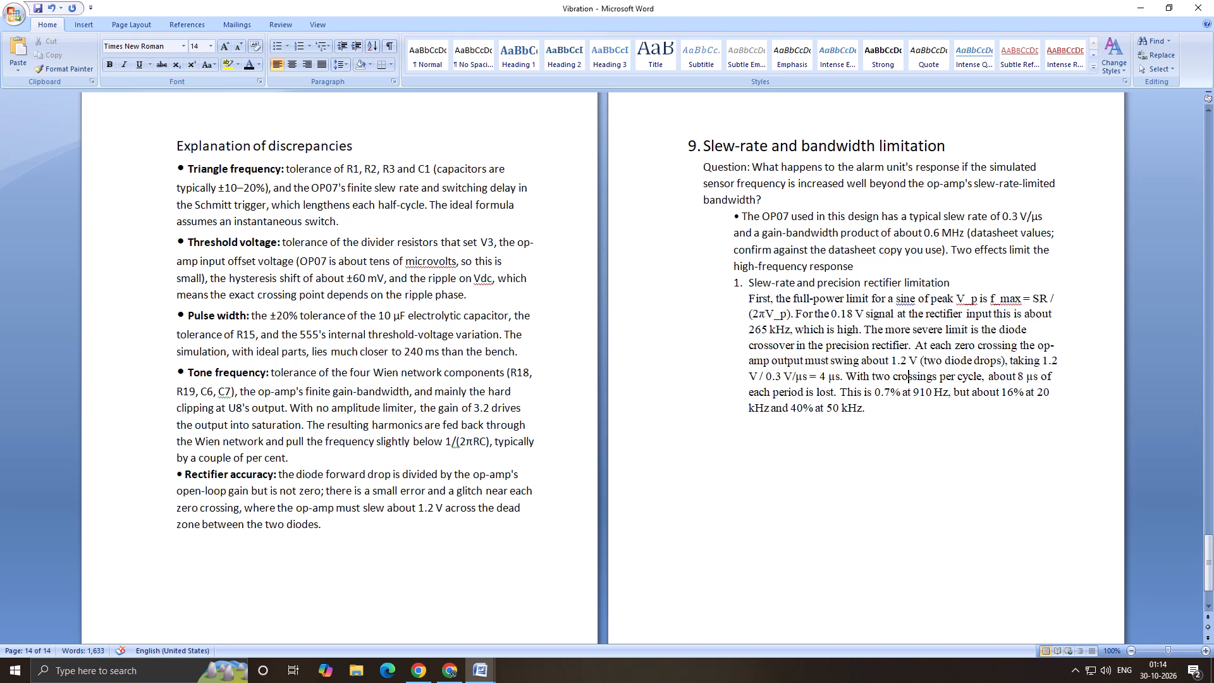
key("Down")
key("Left")
key("Left")
key("Left")
key("Left")
key("Right")
key("5")
Set the sensor frequency following 0.75% in the slew-rate paragraph to 940 Hz.
key("Right")
key("Right")
key("Right")
key("Right")
key("Right")
key("Right")
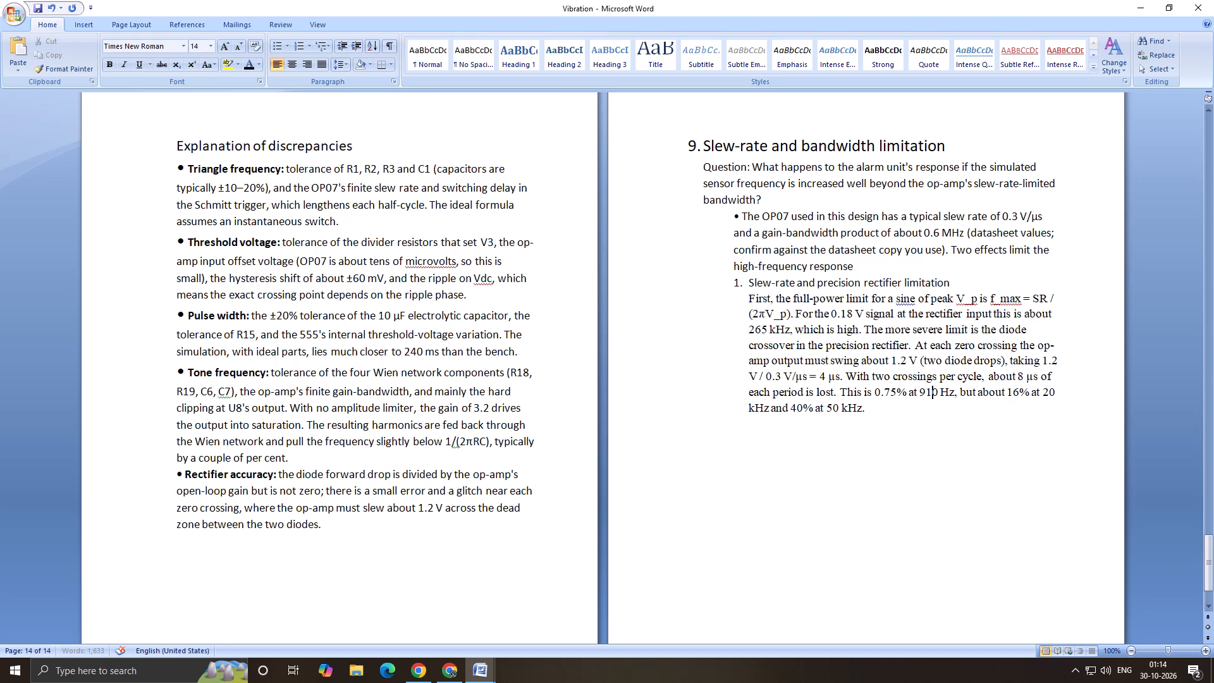
key("Right")
key("BackSpace")
key("4")
Check the paragraph's remaining 20 kHz and 50 kHz percentages against ChatGPT's answer.
key("Right")
key("Right")
key("Right")
key("Right")
key("Right")
key("Right")
key("Right")
key("alt+Tab")
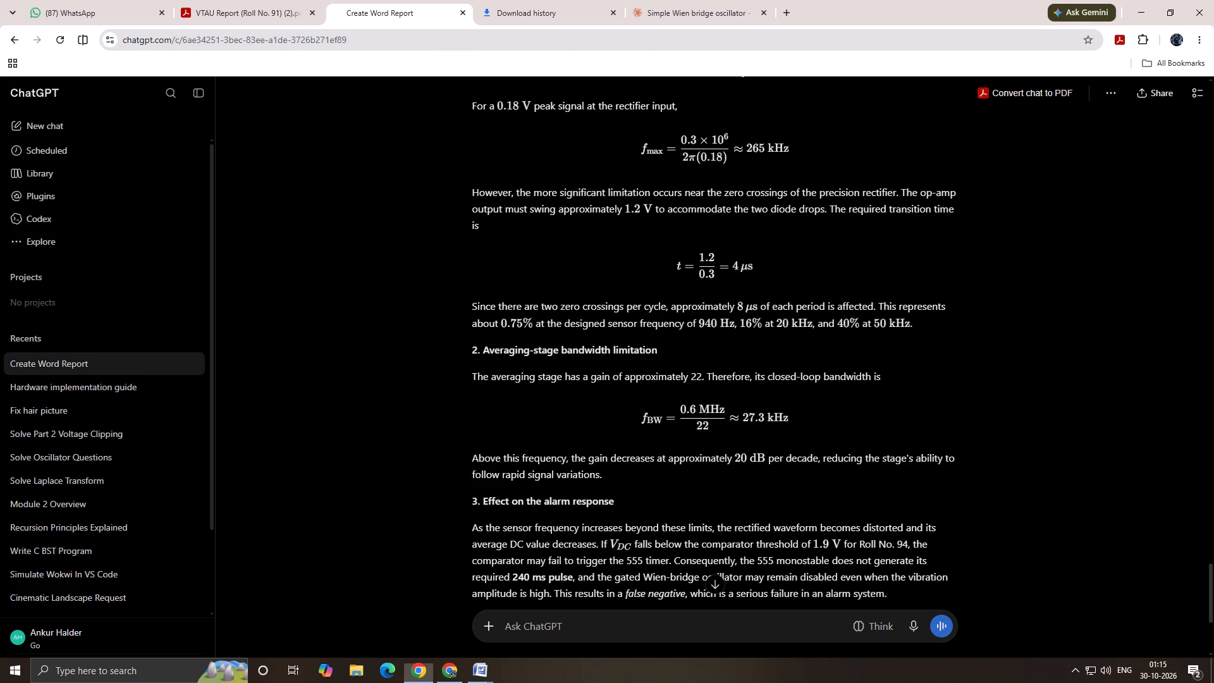
key("alt+Tab")
key("Right")
key("Right")
key("Right")
key("Right")
key("Right")
key("Right")
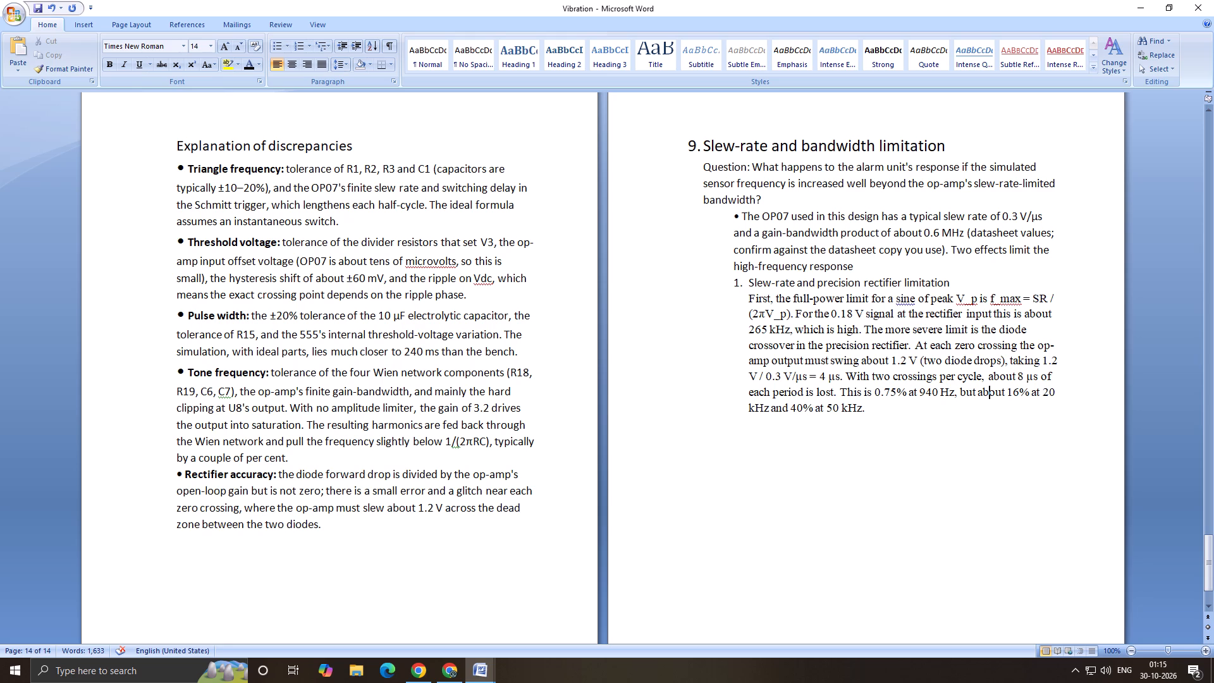
key("alt+Tab")
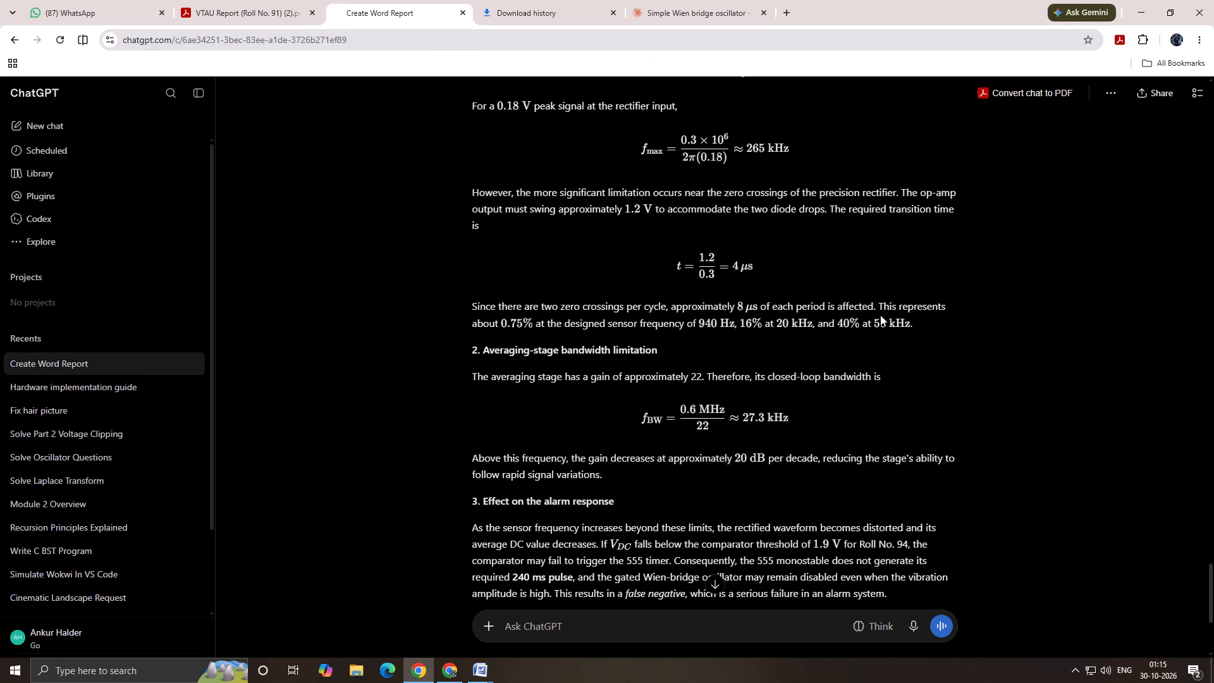
Copy the PDF's "Second, the averaging stage has a gain of 22" sentences and paste them on a new line below the slew-rate paragraph.
left_click(234, 0)
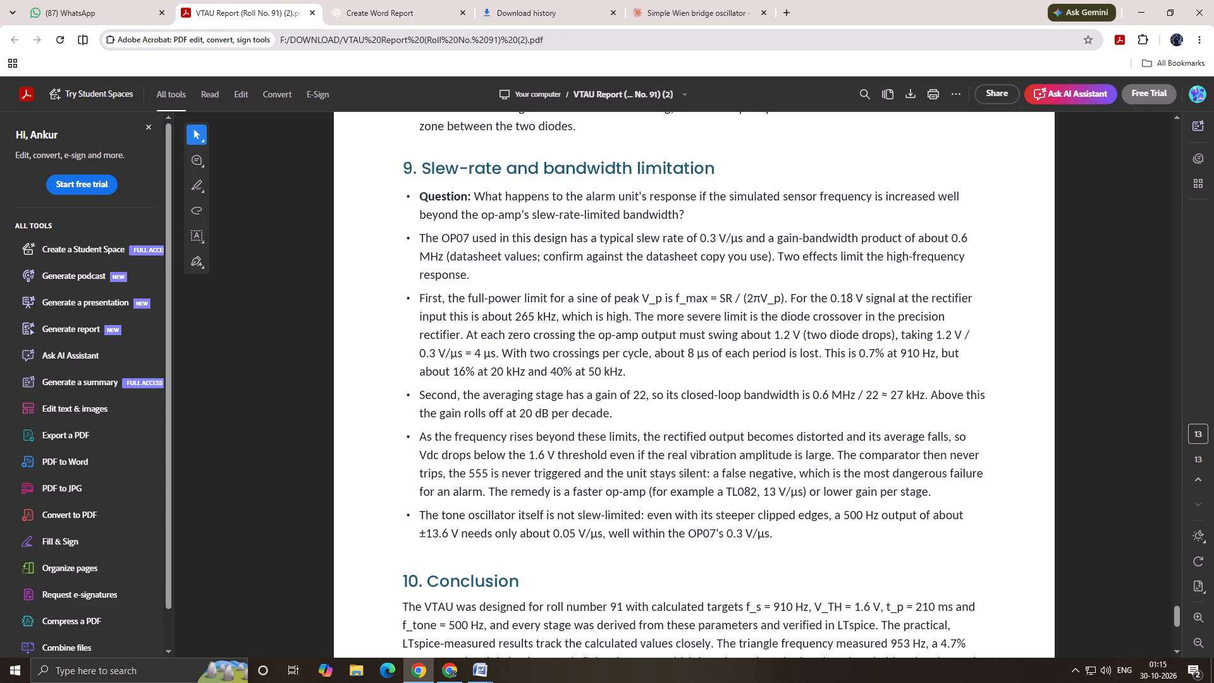
left_click_drag(416, 395, 617, 426)
left_click(611, 415)
left_click_drag(606, 414, 494, 398)
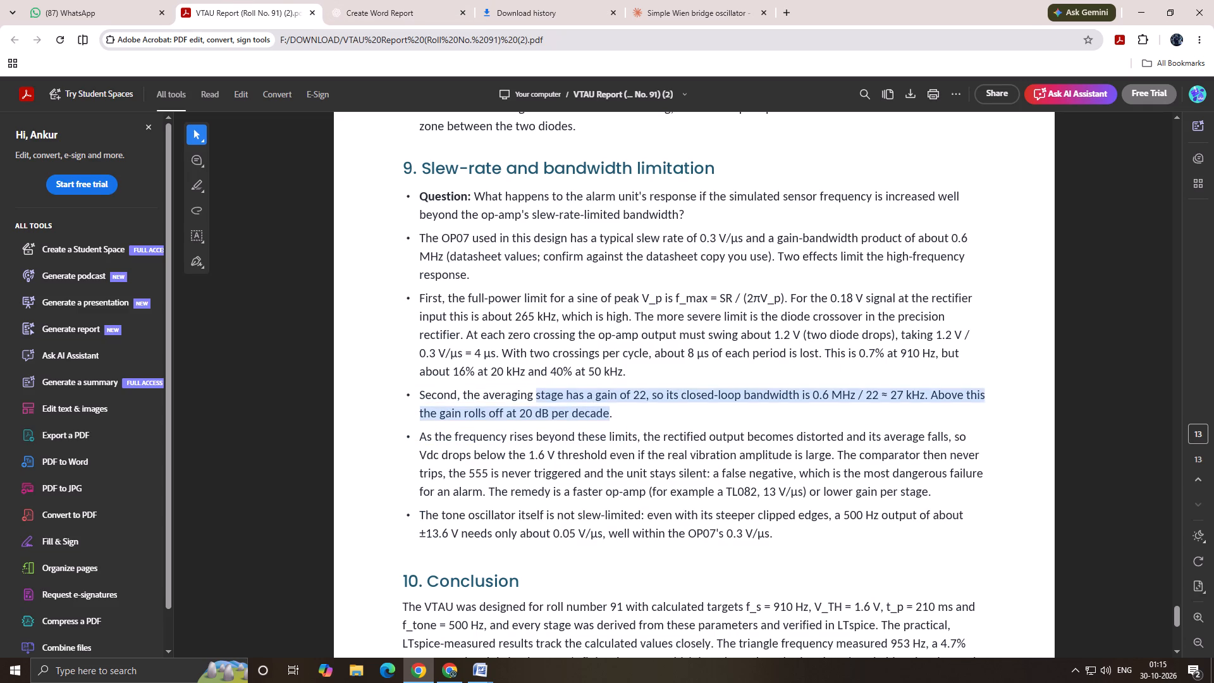
left_click_drag(494, 398, 410, 393)
right_click(475, 393)
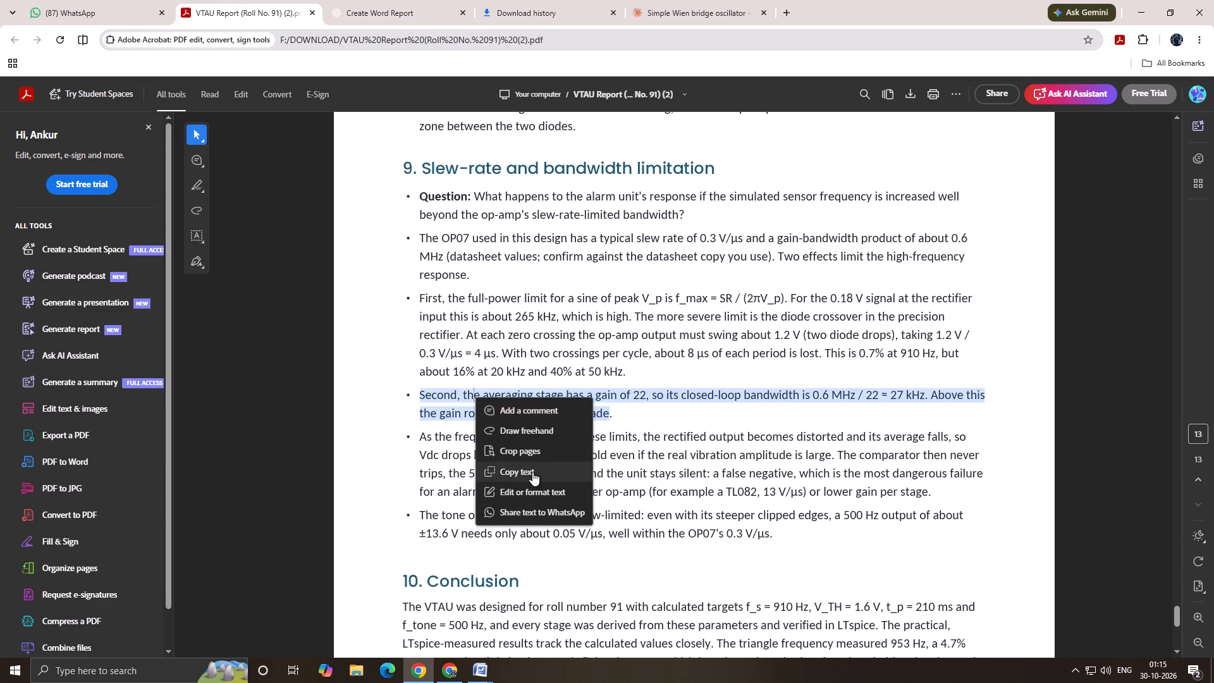
left_click(532, 472)
key("alt+Tab")
left_click(903, 421)
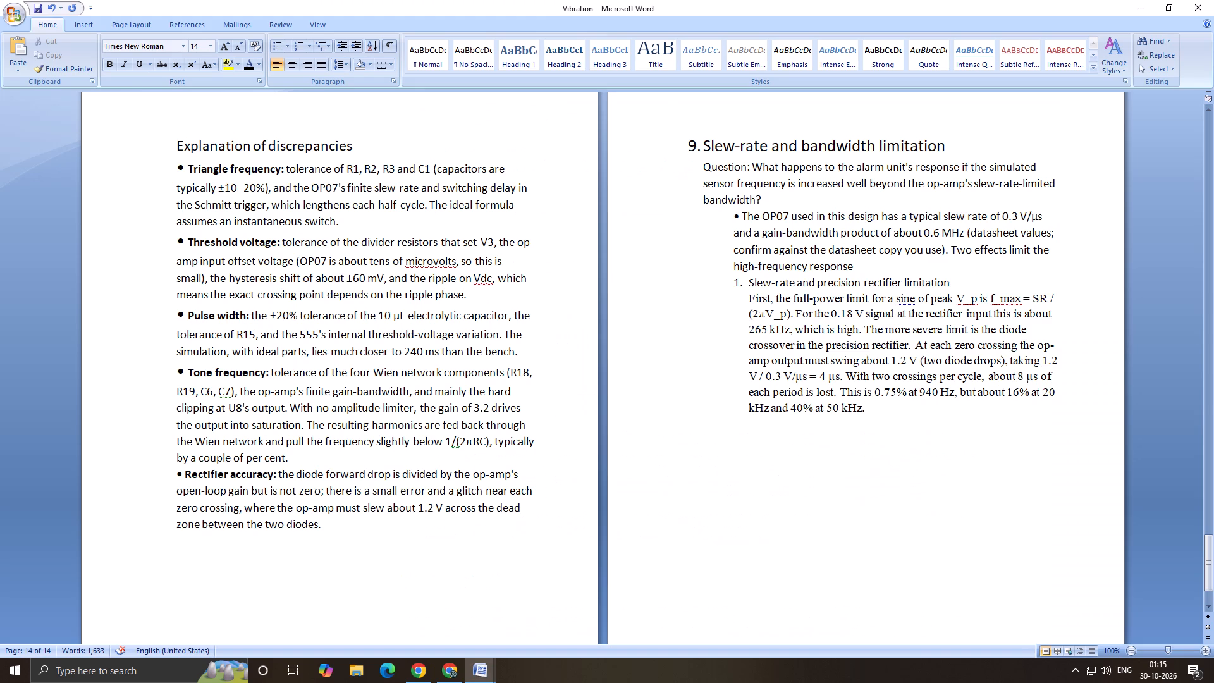
key("Return")
key("ctrl+v")
Remove the opening "Second," from the pasted averaging-stage text, keeping the text on its own line below the slew-rate paragraph.
key("Up")
key("Up")
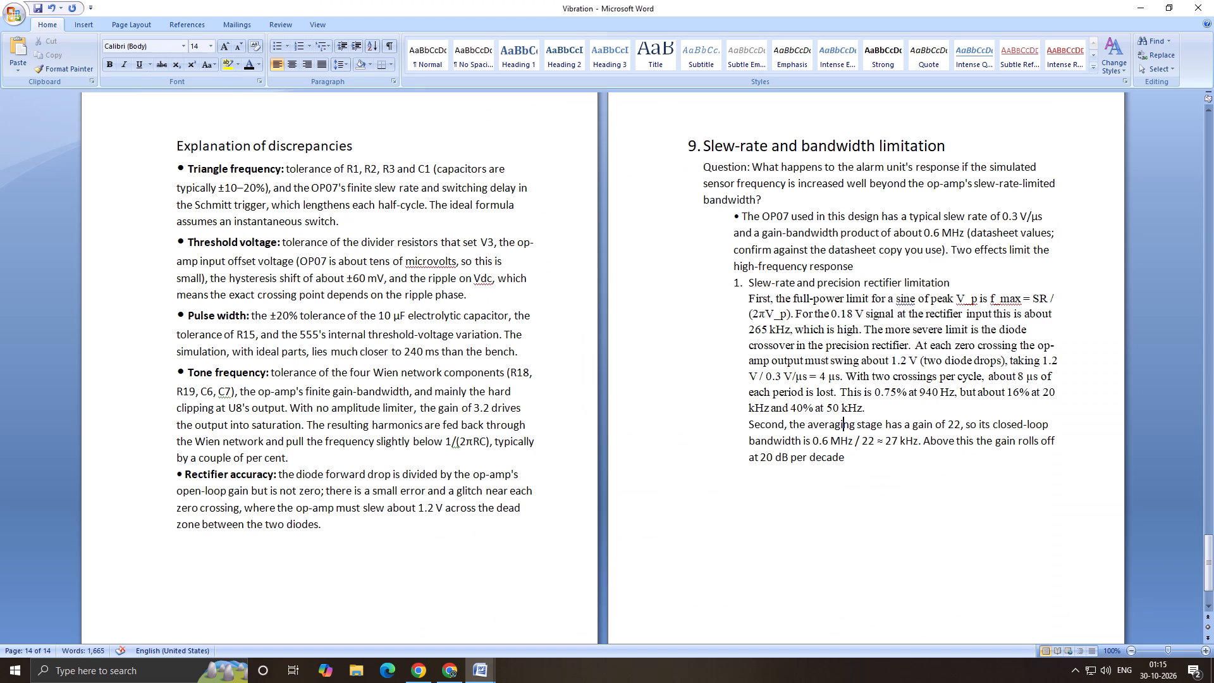
key("Left")
key("Left")
key("Left")
key("Left")
key("Left")
key("Left")
key("Left")
key("Left")
key("Left")
key("Left")
key("Left")
key("Left")
key("BackSpace")
key("BackSpace")
key("BackSpace")
key("BackSpace")
key("BackSpace")
key("BackSpace")
key("BackSpace")
key("BackSpace")
key("BackSpace")
key("BackSpace")
key("BackSpace")
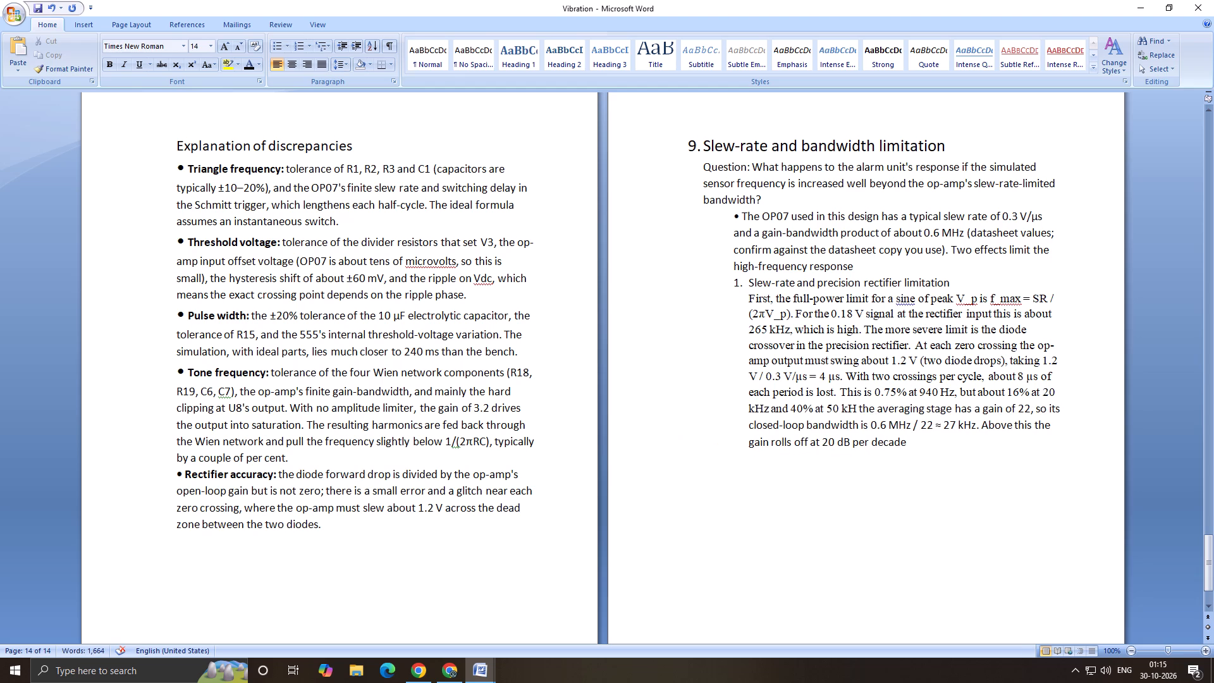
key("Return")
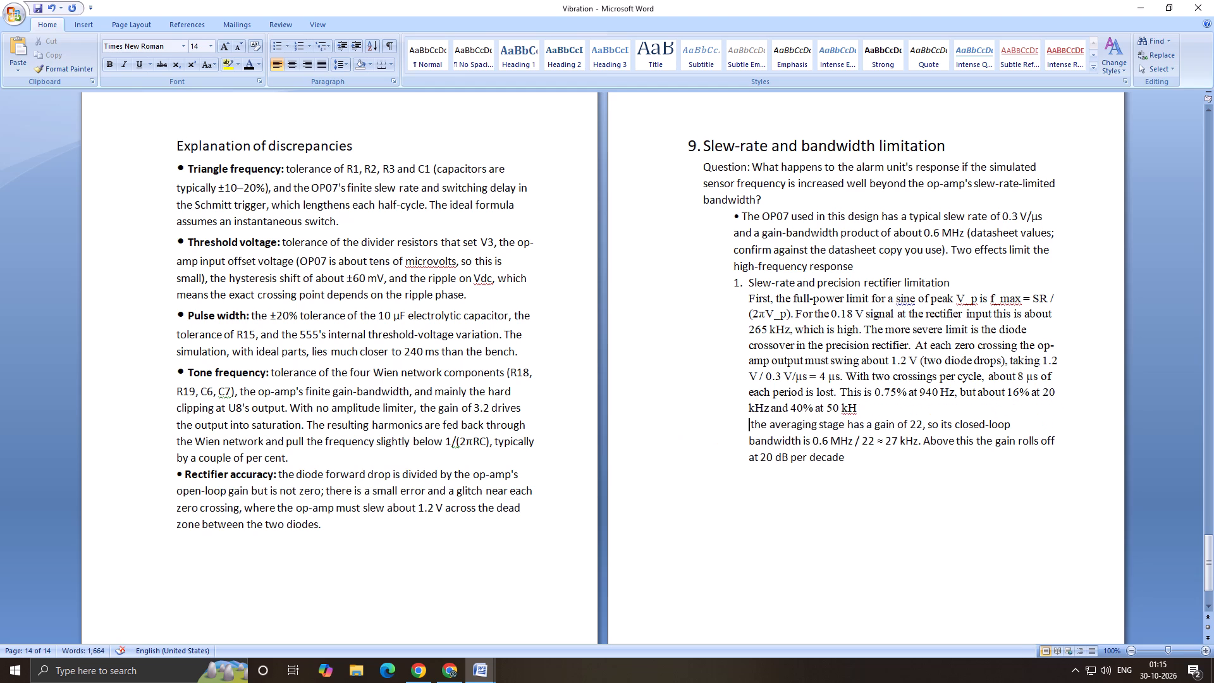
Number the averaging-stage text as item 2 of the list, matching item 1.
key("2")
key("Return")
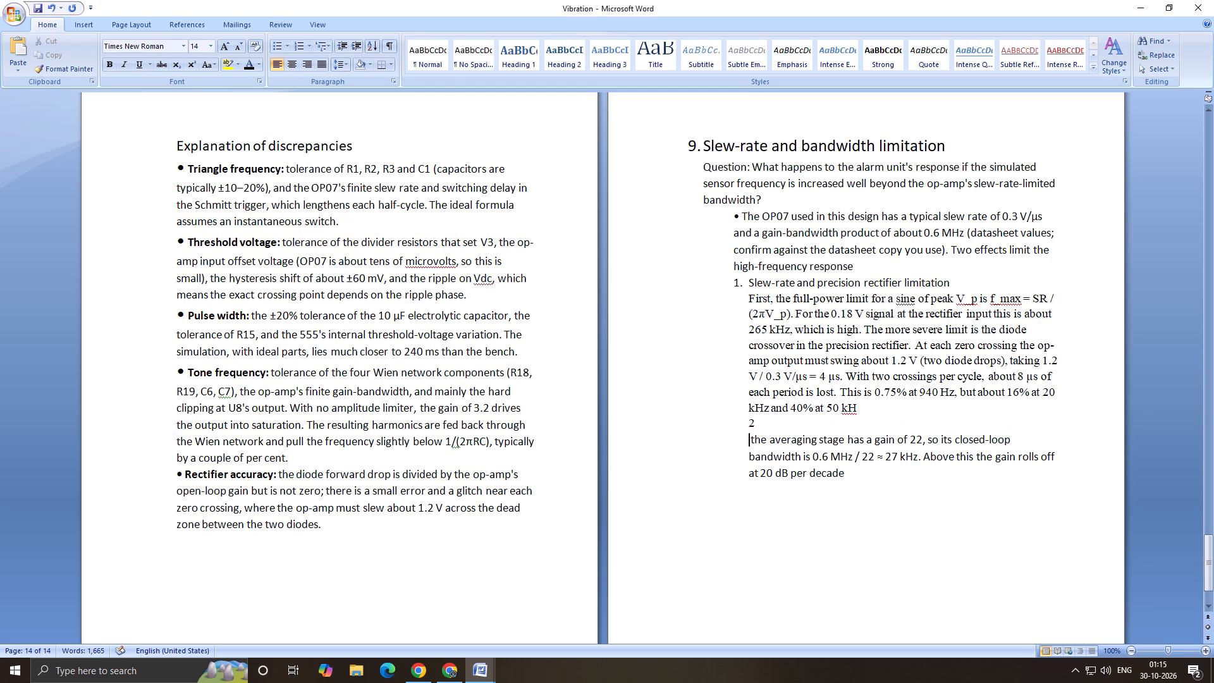
key("BackSpace")
key("BackSpace")
key("period")
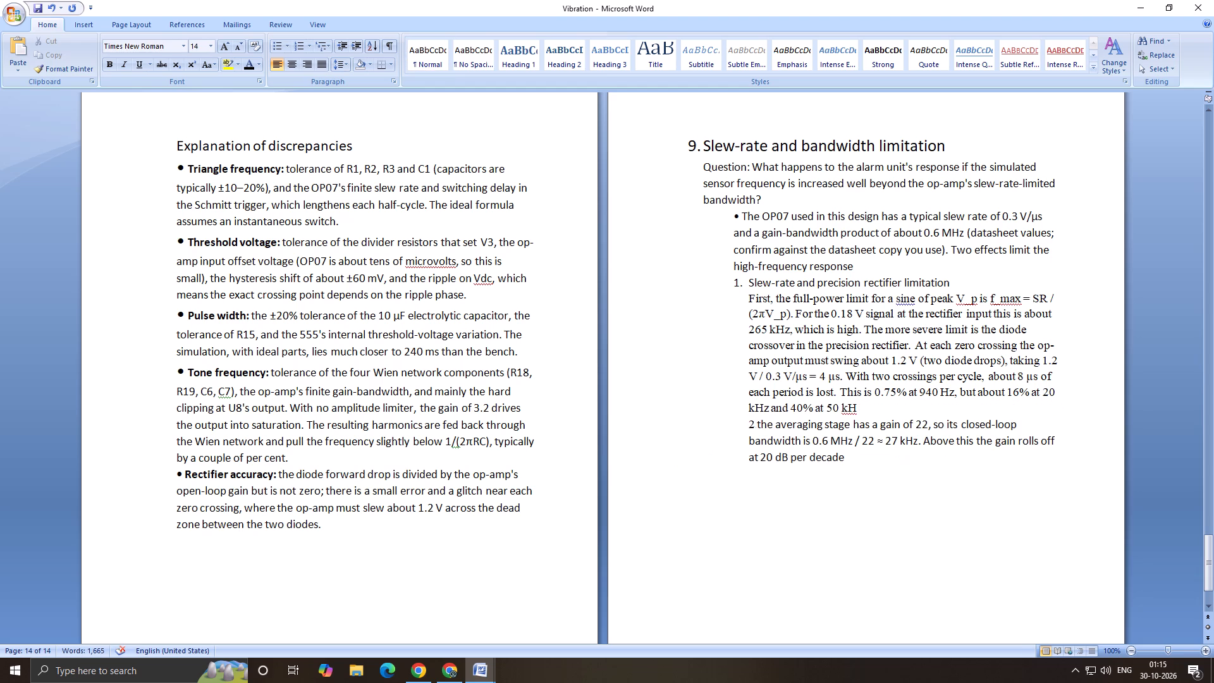
key("Return")
key("BackSpace")
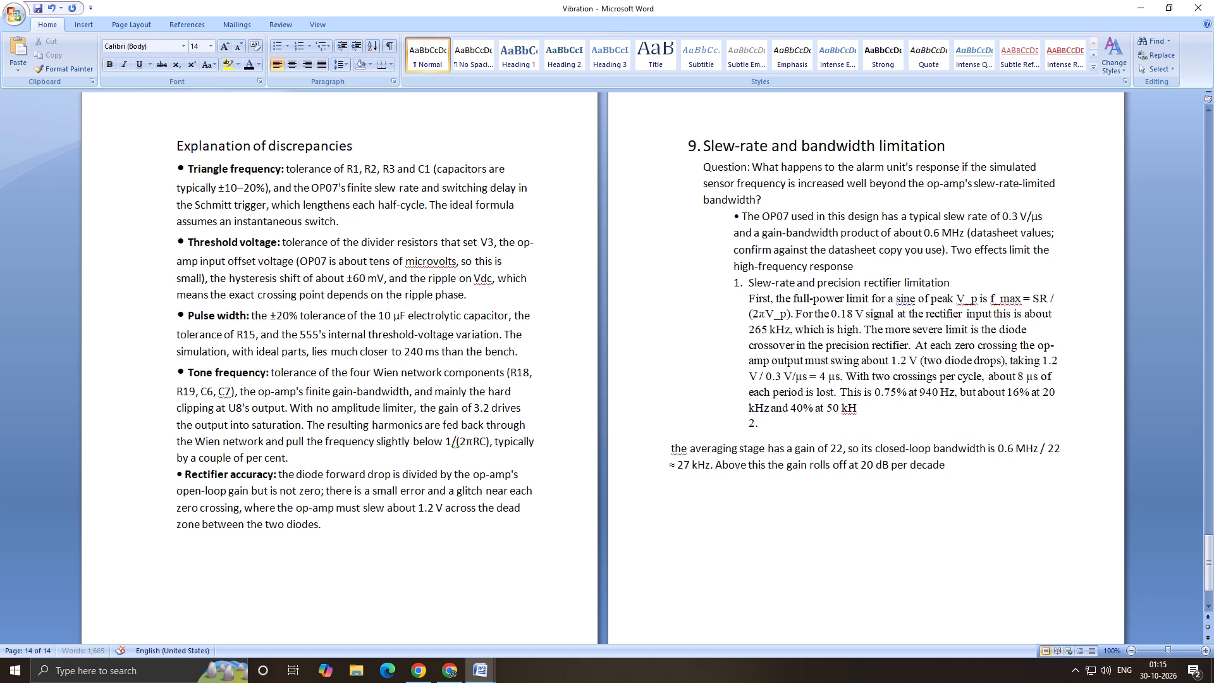
key("BackSpace")
key("space")
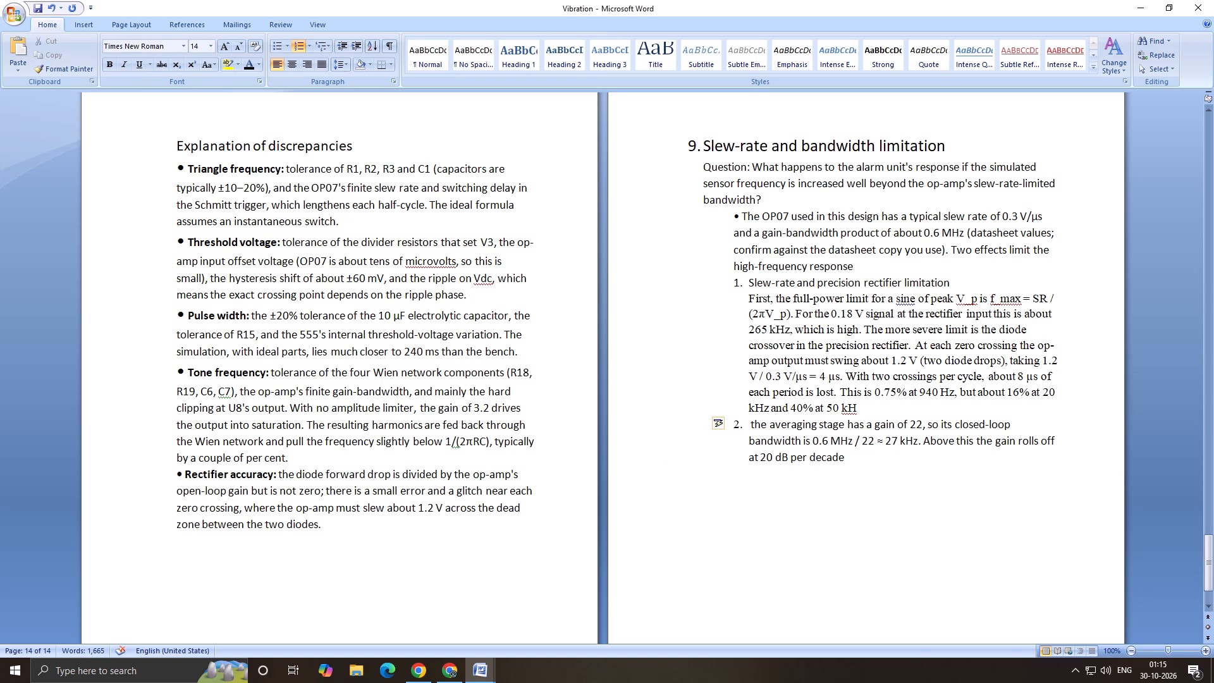
Remove the list indentation from the "First, the full-power limit" paragraph under item 1.
left_click(752, 298)
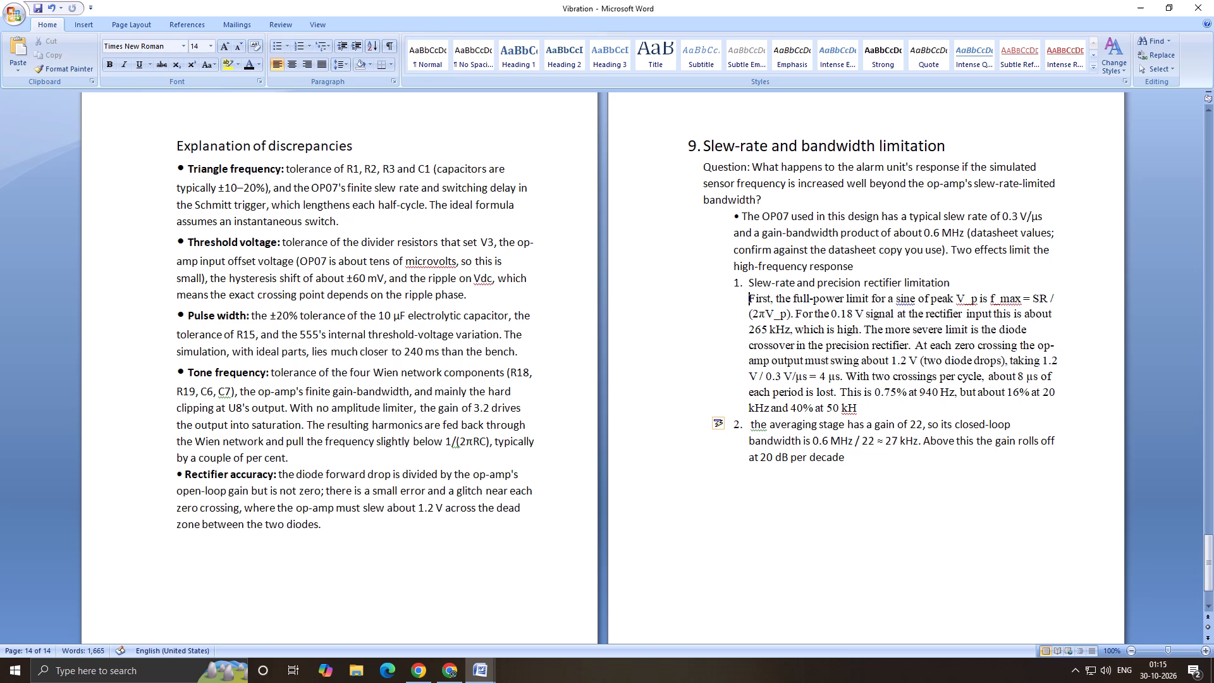
key("BackSpace")
Break the averaging-stage text before "bandwidth is 0.6 MHz" and make that continuation an unnumbered paragraph without the list indent.
key("Down")
key("Down")
key("Down")
key("Down")
key("Down")
key("Down")
key("Down")
key("Down")
key("Down")
key("Down")
key("Down")
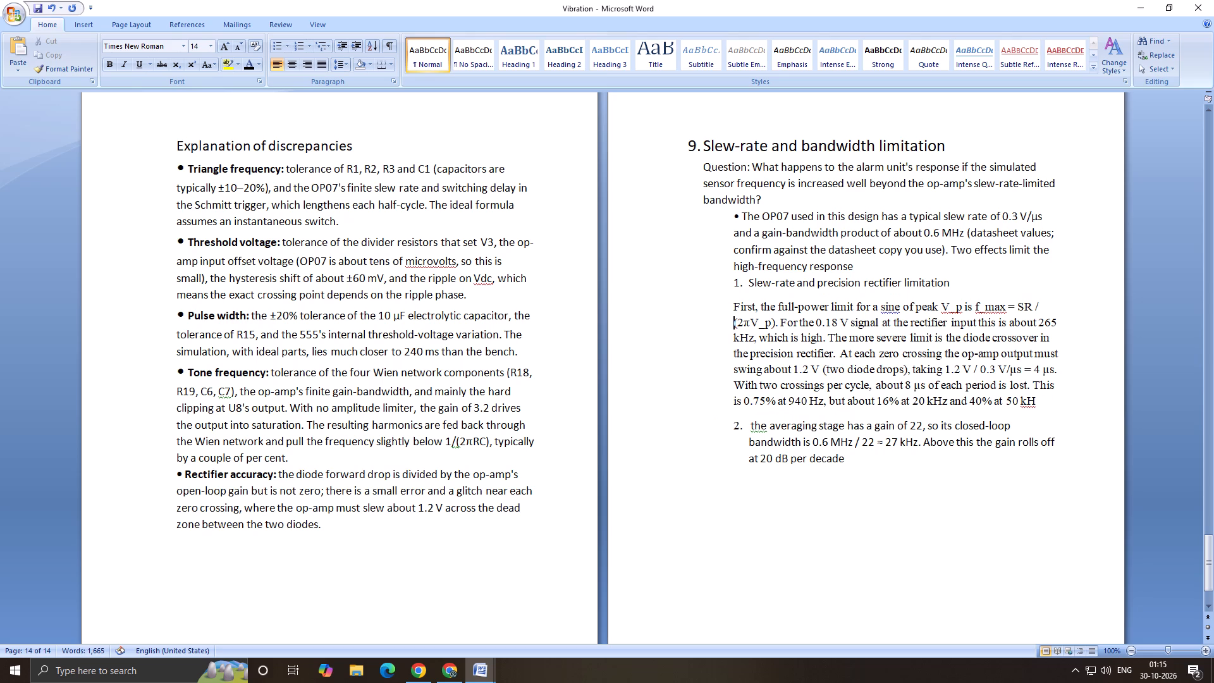
key("Up")
key("BackSpace")
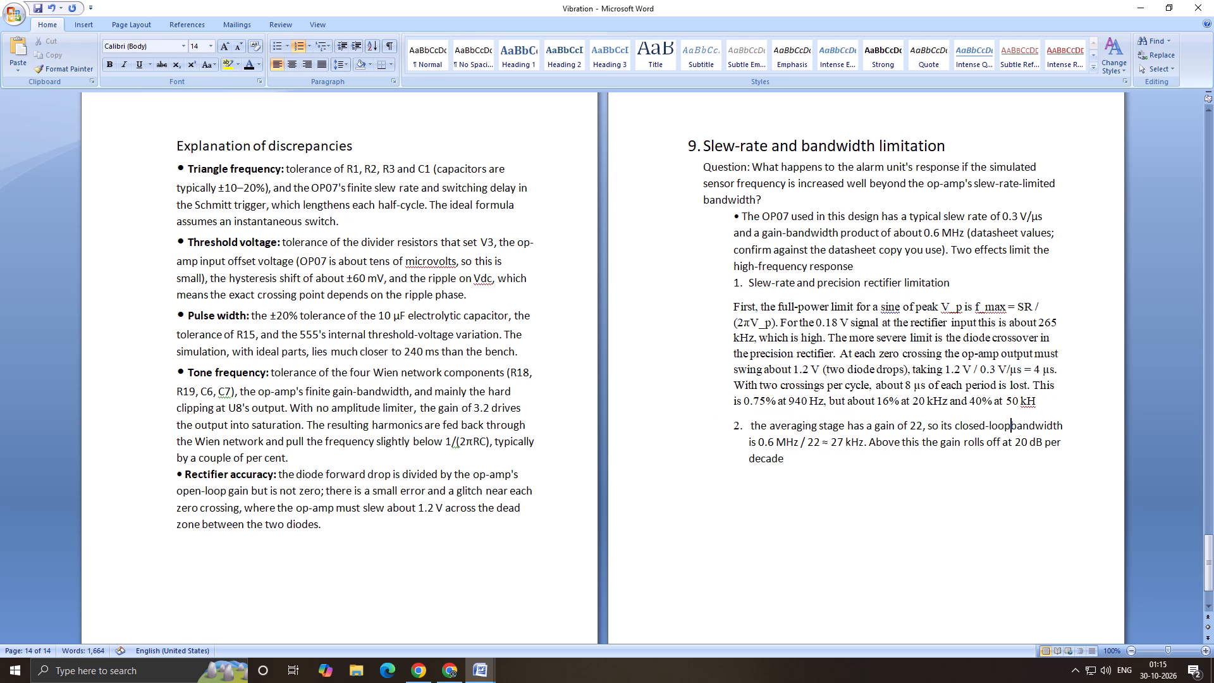
key("Return")
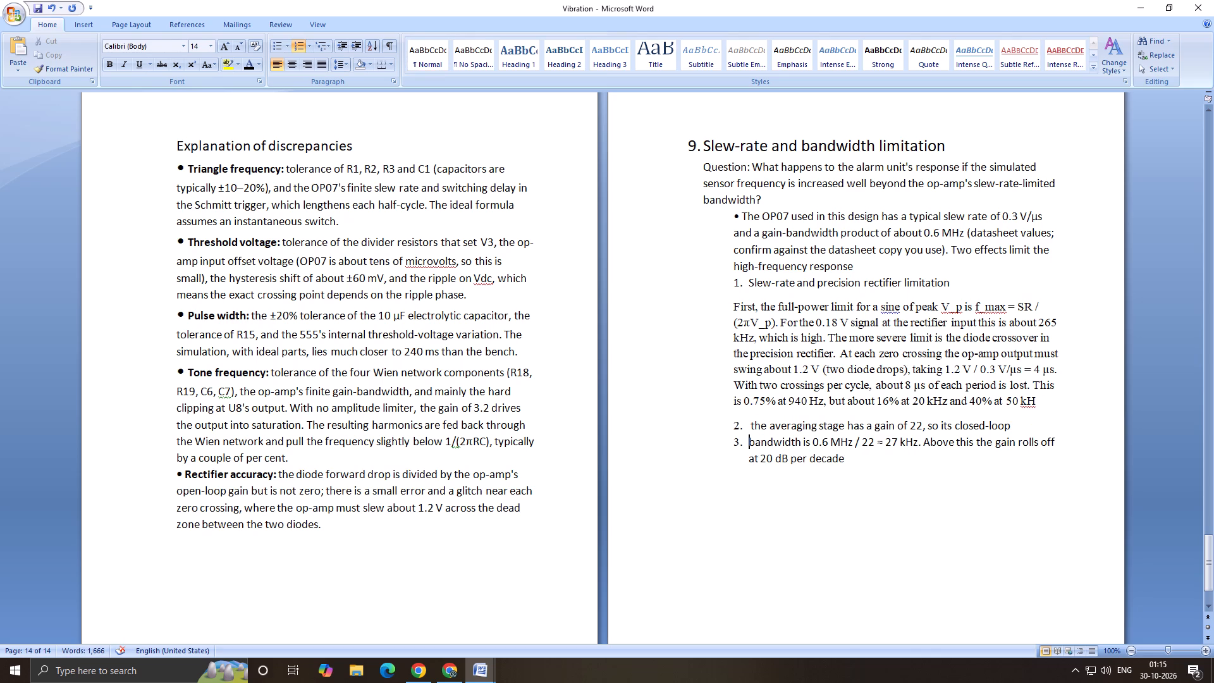
key("BackSpace")
key("BackSpace")
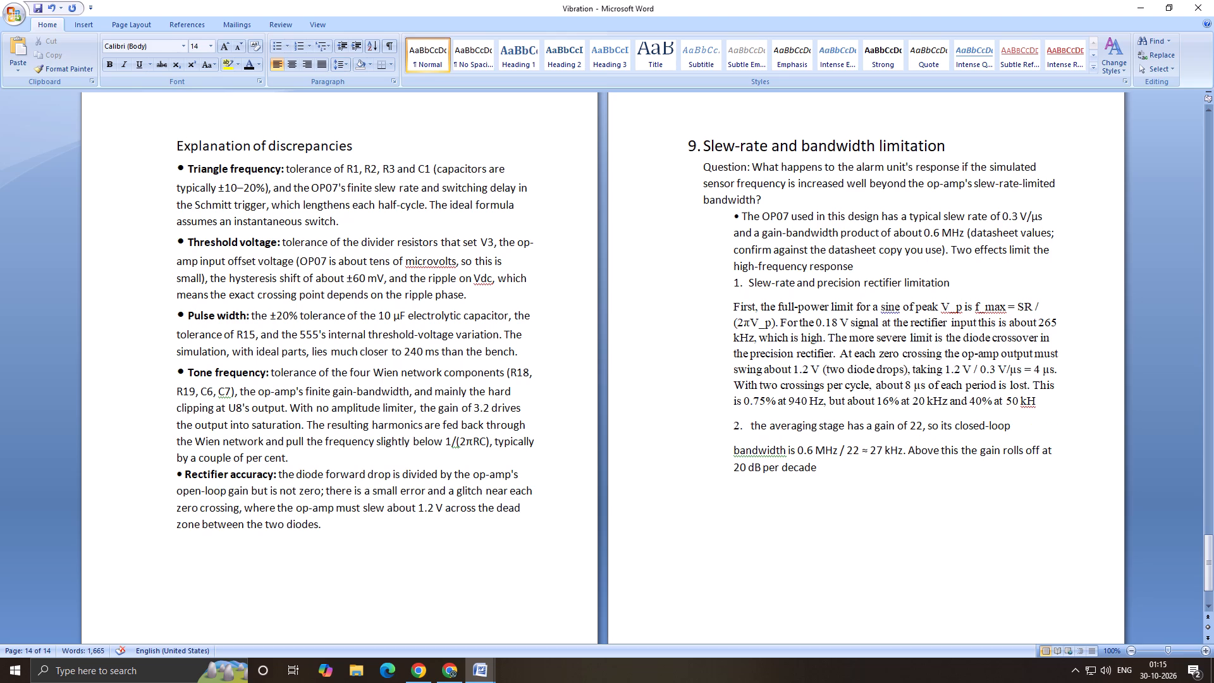
key("alt+Tab")
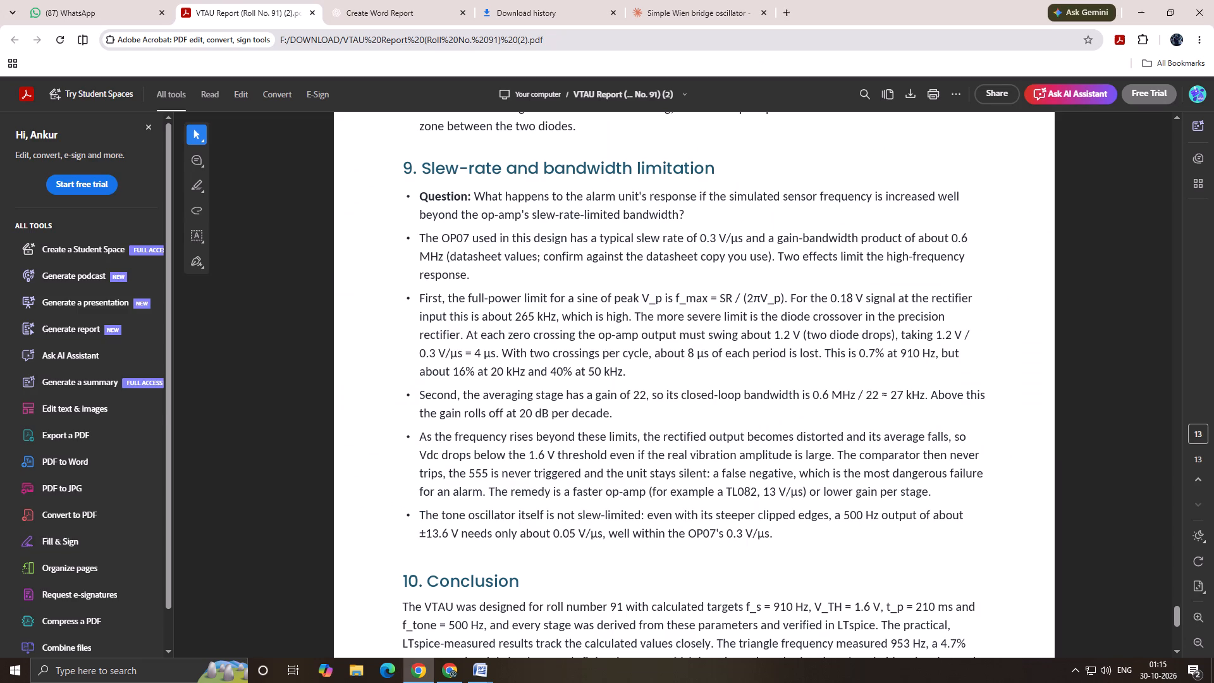
key("alt+Tab")
key("alt+Tab")
key("alt+Tab")
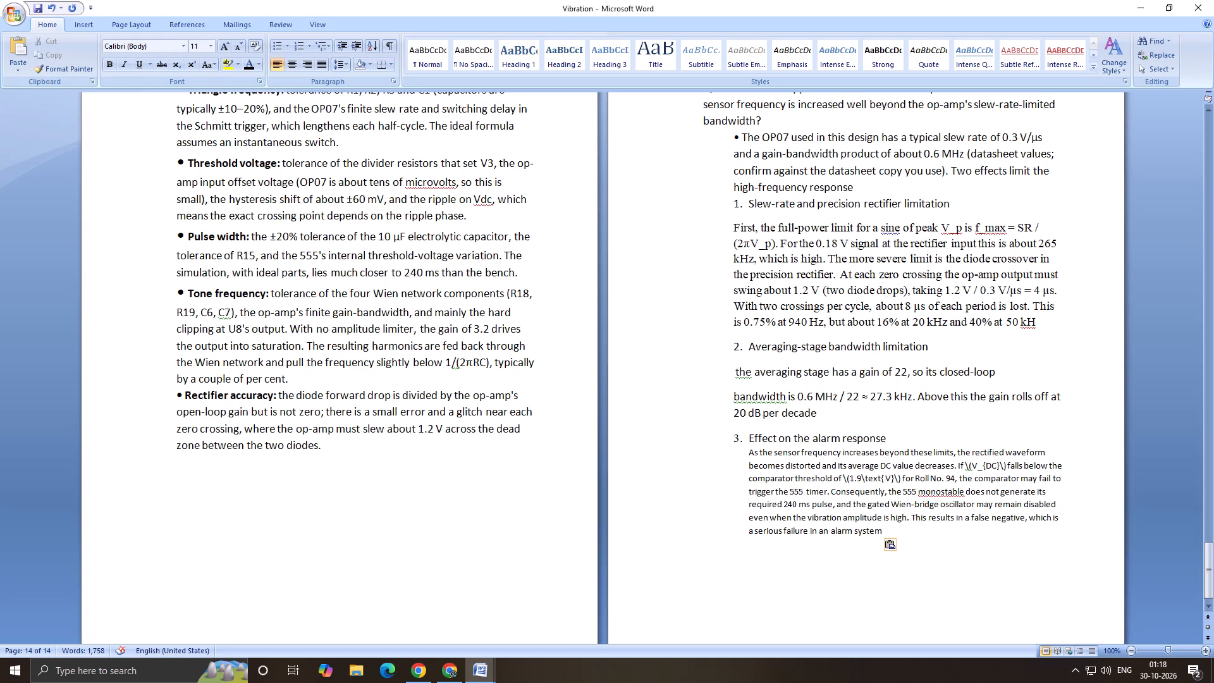
Set the font size of the pasted alarm-response paragraph to 14.
left_click_drag(746, 452, 920, 539)
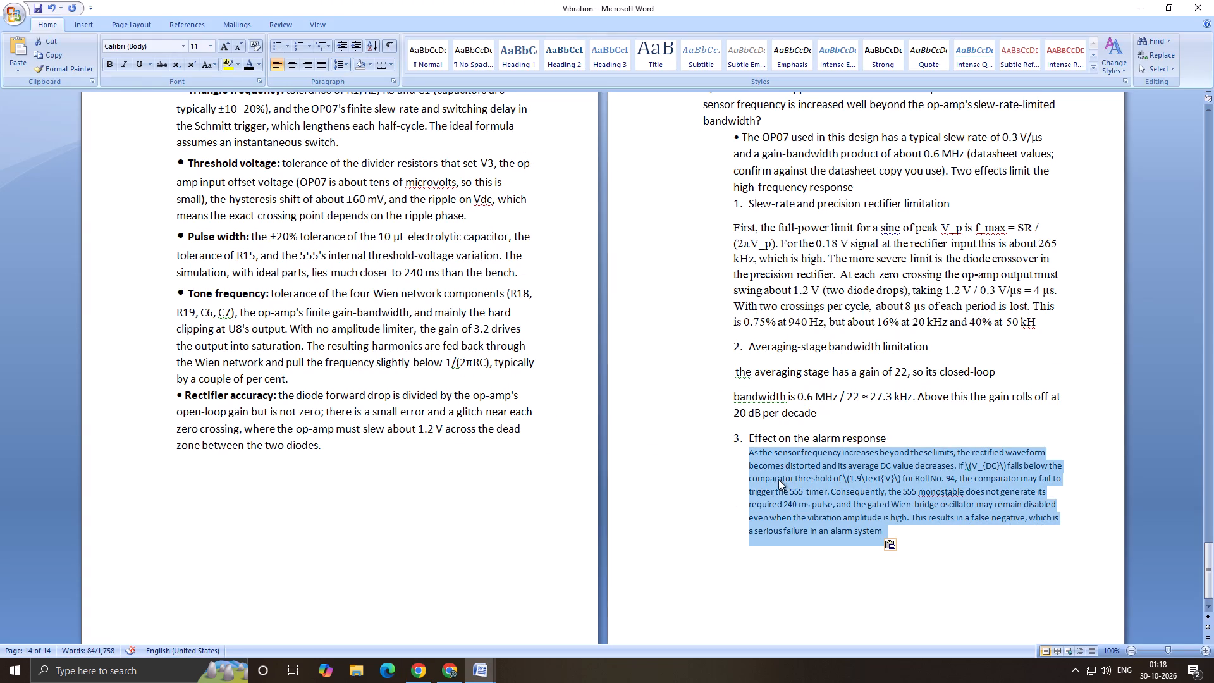
left_click(213, 40)
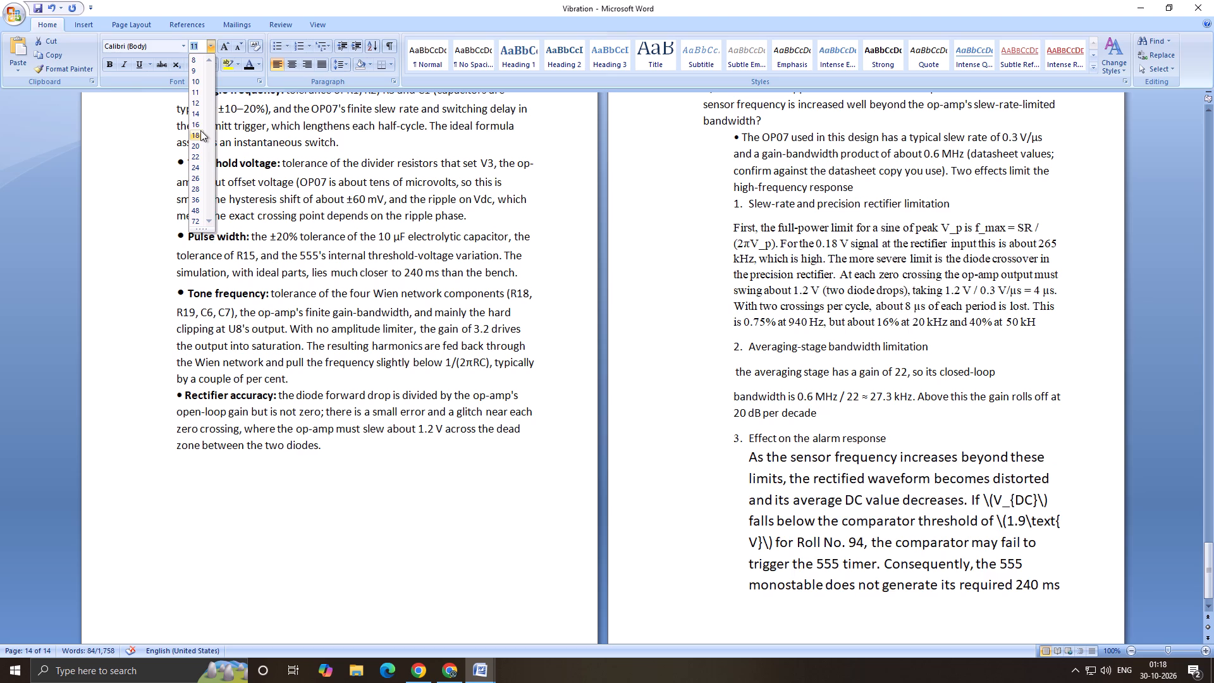
left_click(202, 115)
left_click(692, 463)
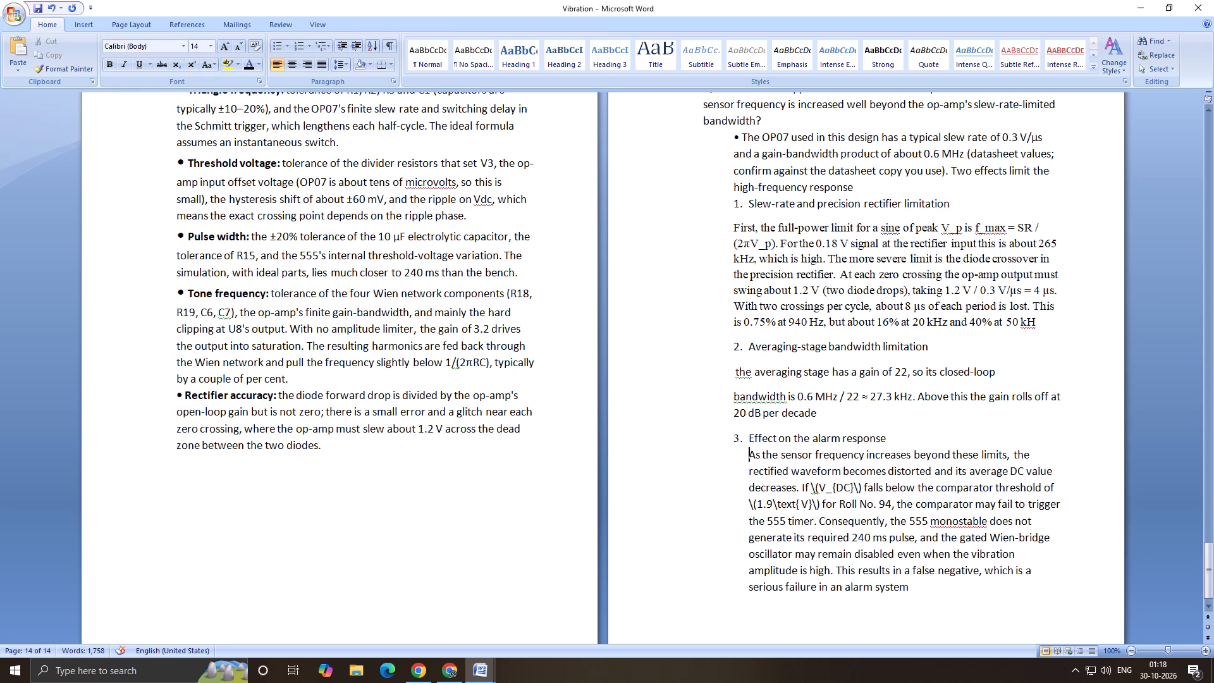
Apply font size 14 to the "Effect on the alarm response" heading.
left_click_drag(912, 438, 736, 438)
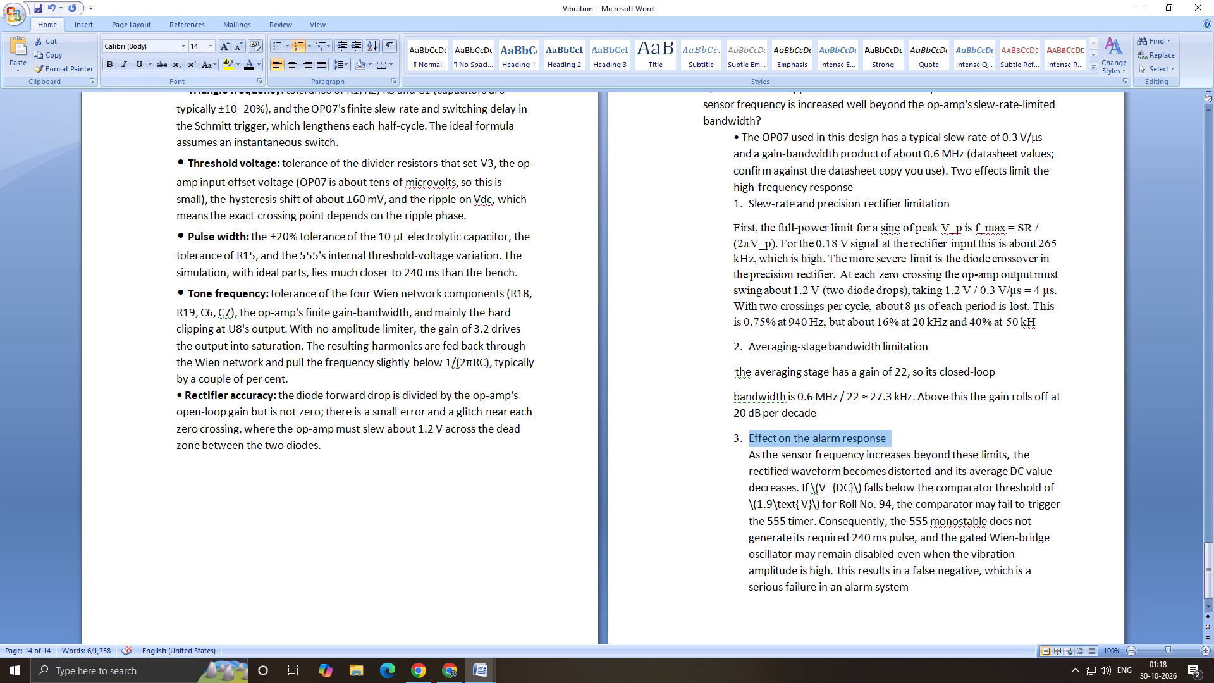
left_click(819, 204)
left_click_drag(899, 434, 897, 434)
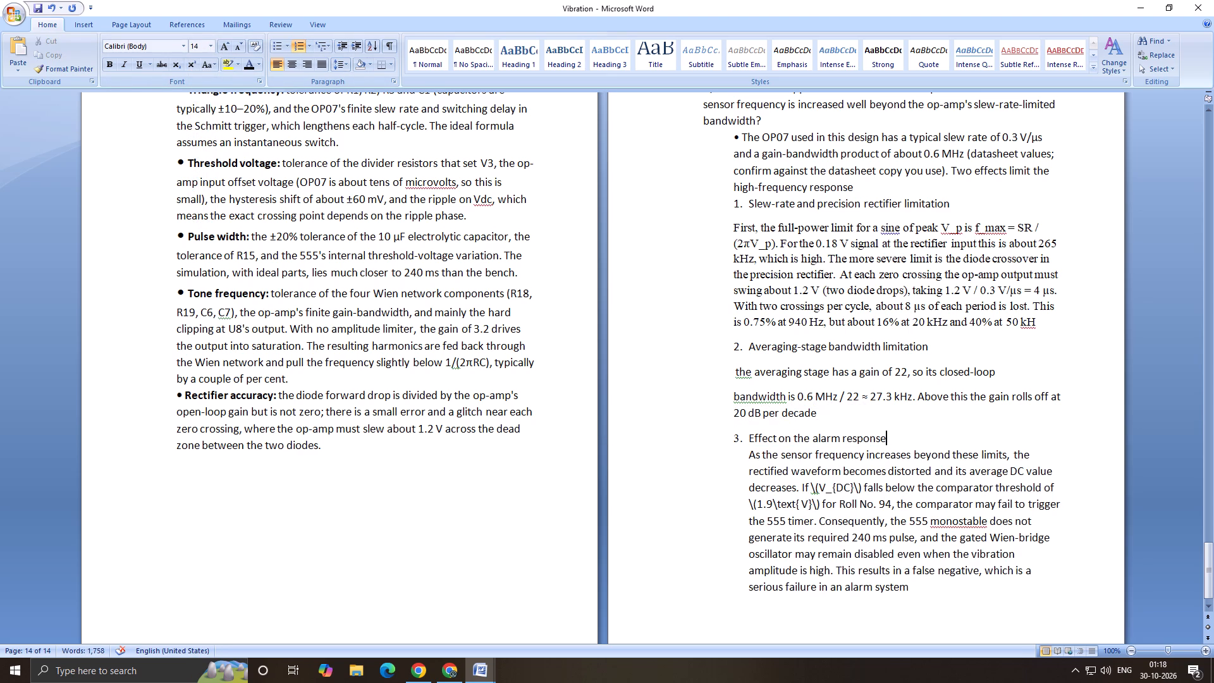
left_click_drag(897, 434, 733, 439)
right_click(791, 440)
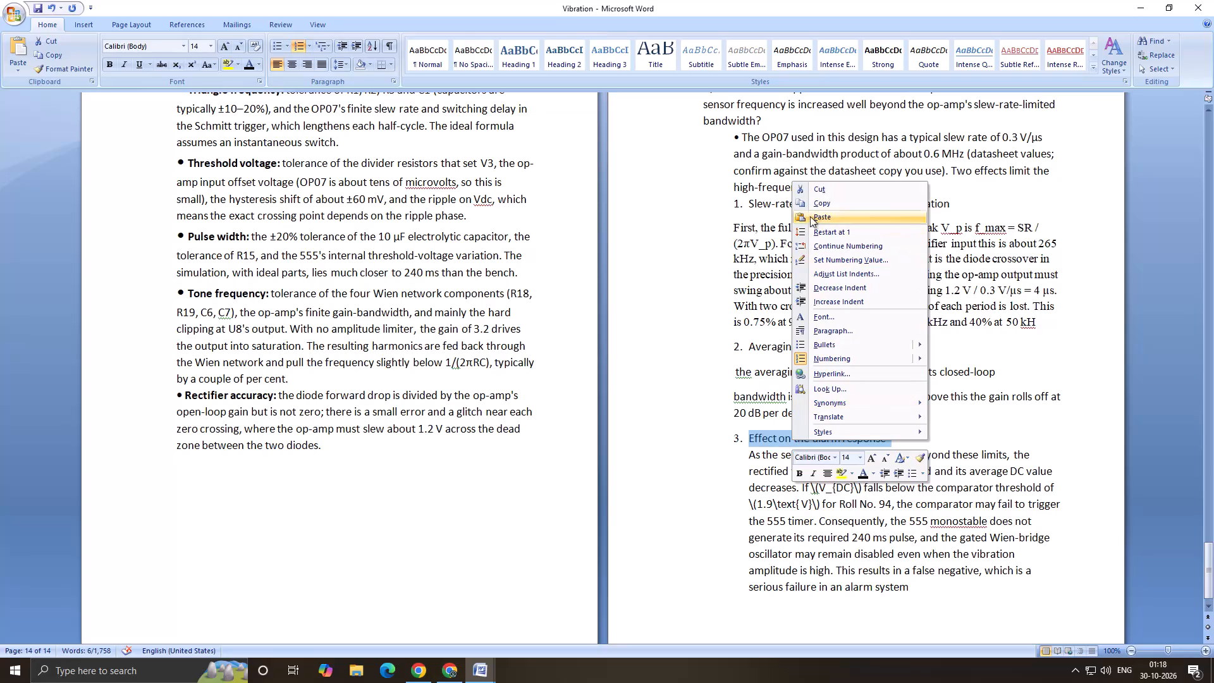
left_click(859, 456)
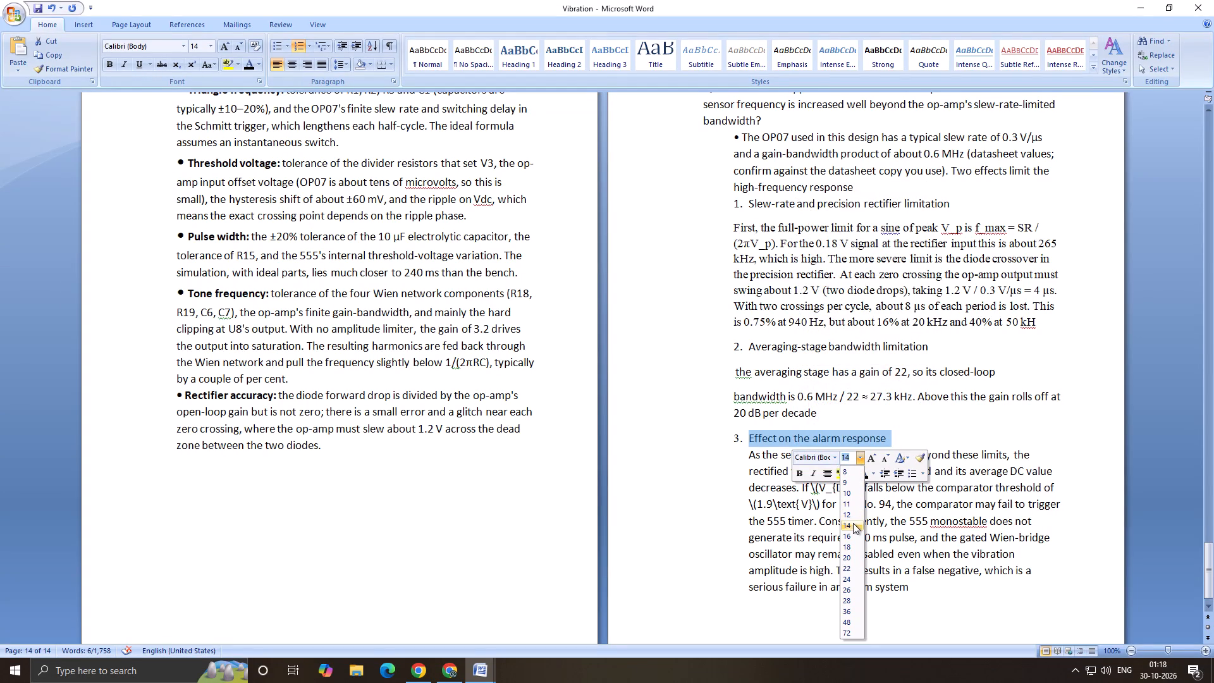
left_click(853, 524)
left_click(714, 477)
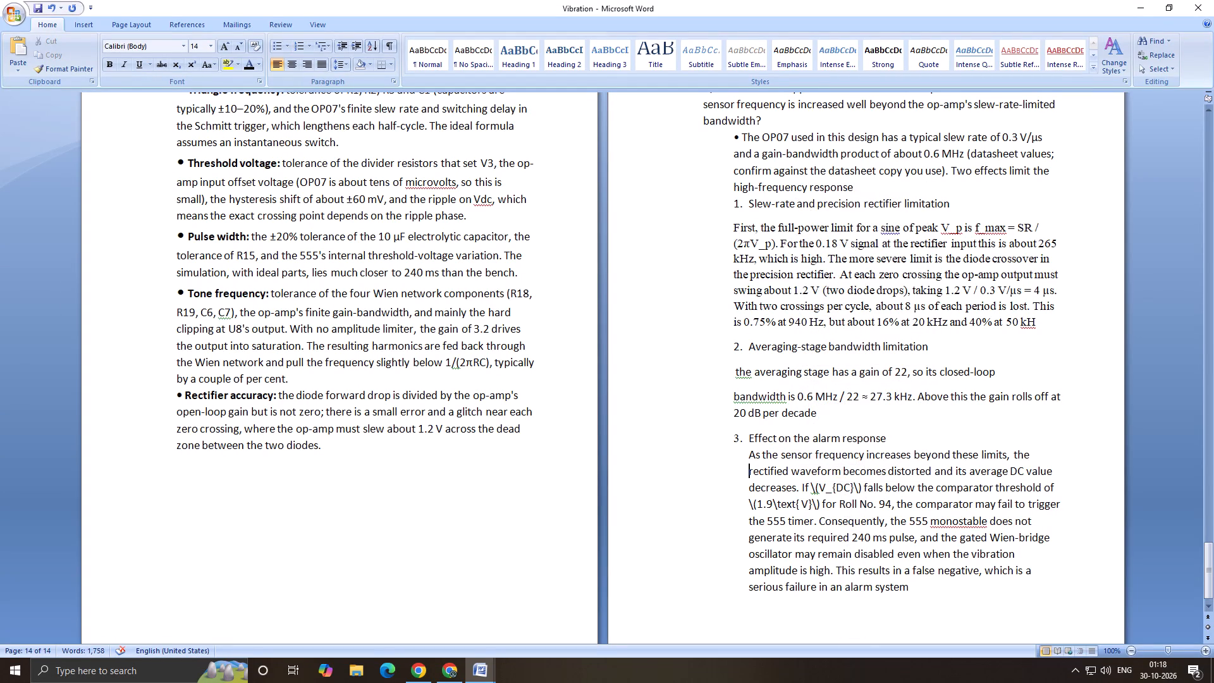
Reduce the alarm-response paragraph's indent so it lines up with the body text under the other numbered headings.
left_click(749, 457)
key("BackSpace")
key("BackSpace")
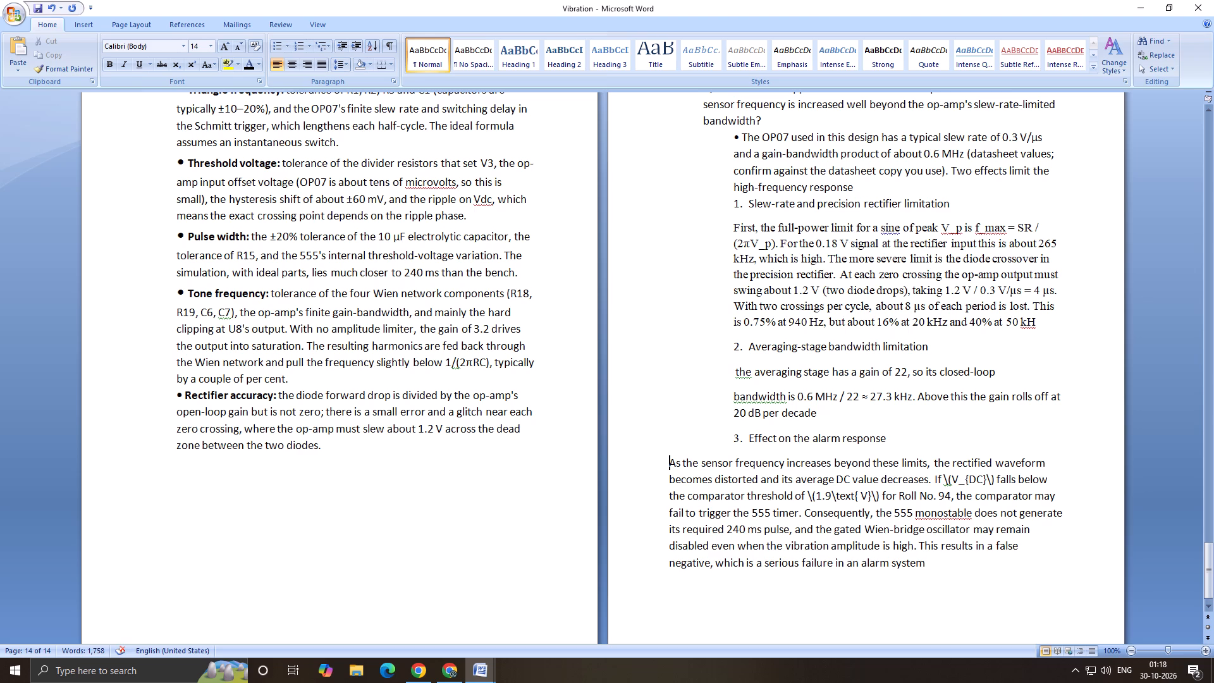
key("space")
key("ctrl+z")
key("ctrl+z")
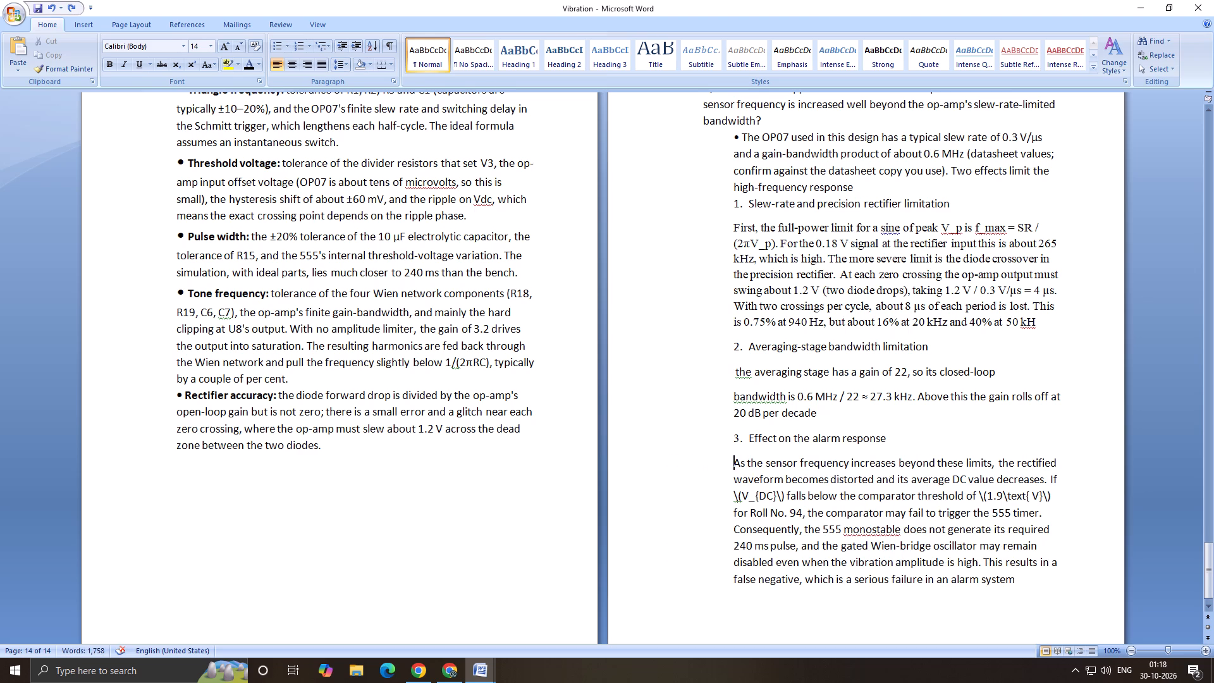
Check the V_DC term against ChatGPT and strip its LaTeX slashes, brackets and braces in the alarm-response paragraph, leaving V_DC.
scroll(833, 472, "down", 2)
left_click(869, 504)
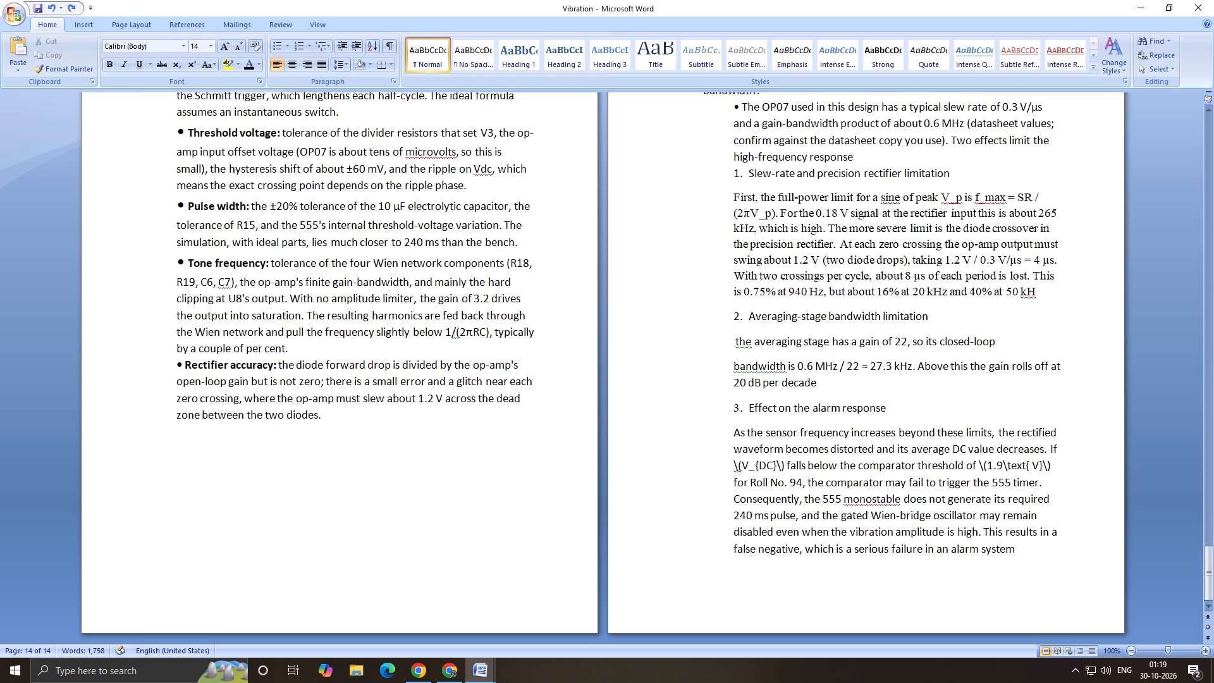
key("alt+Tab")
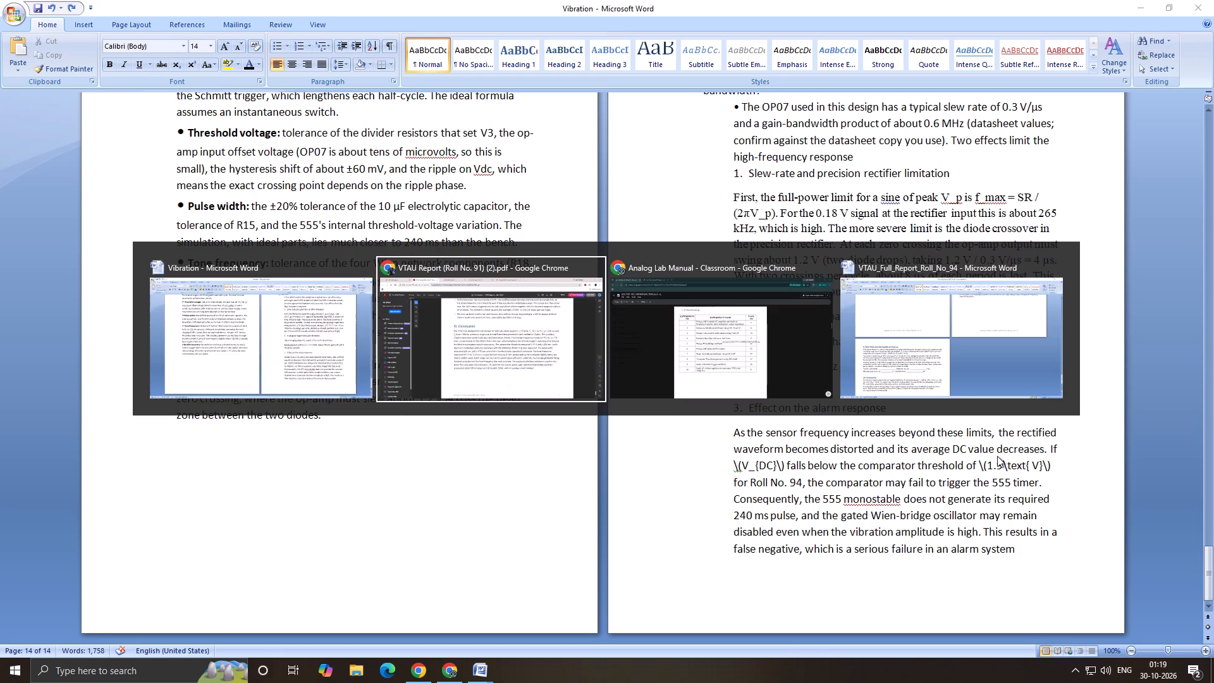
left_click(435, 0)
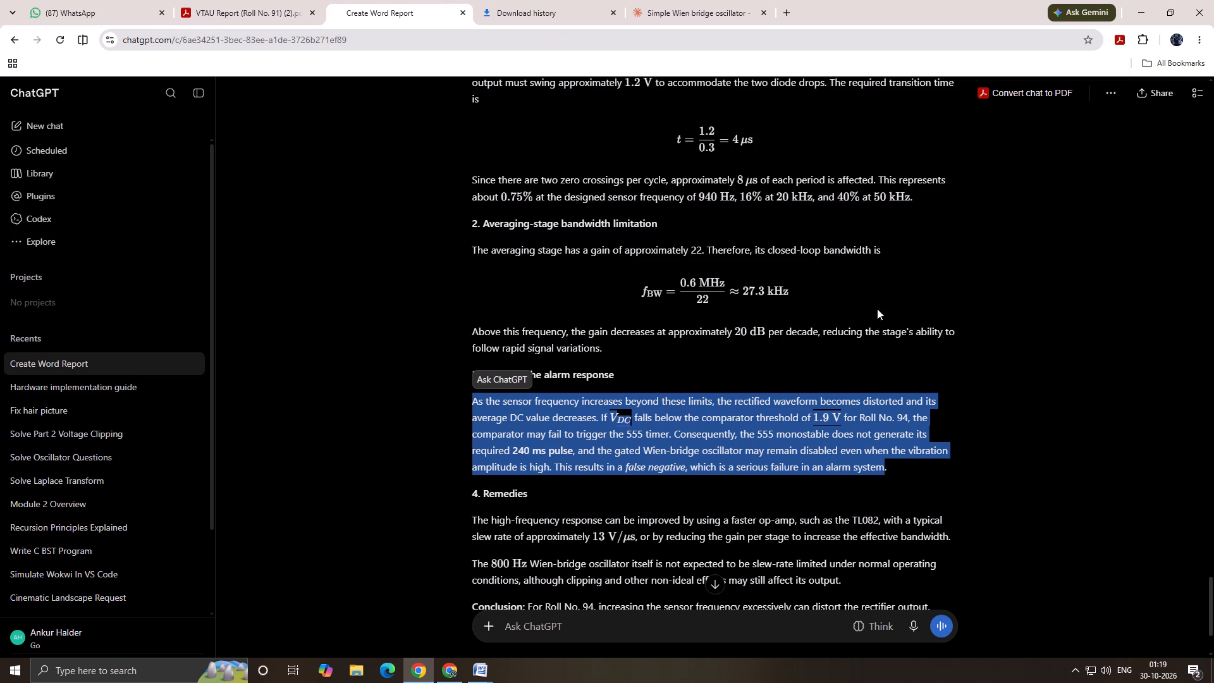
key("alt+Tab")
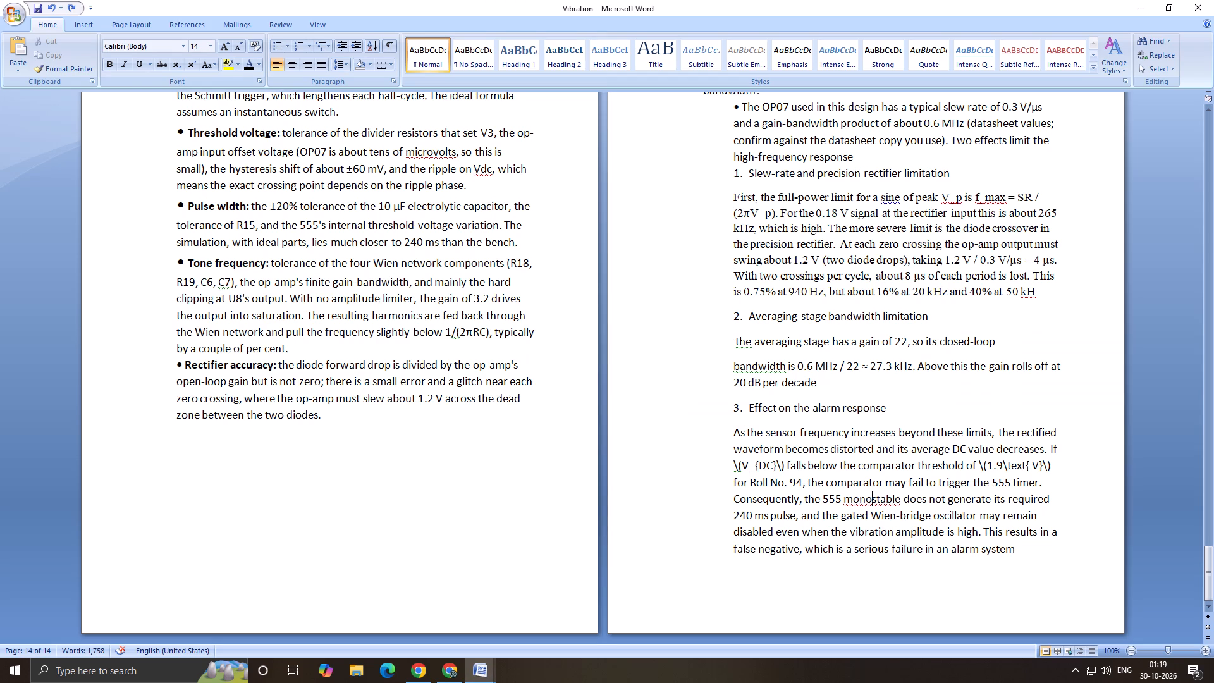
scroll(912, 381, "up", 4)
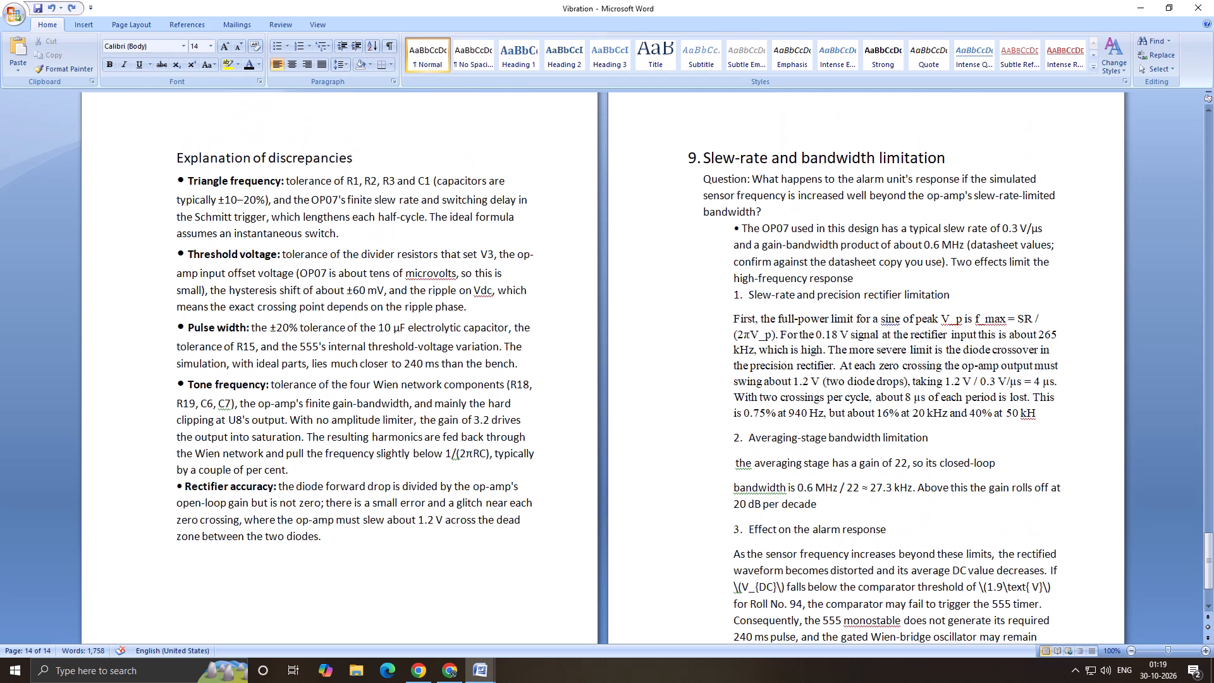
scroll(885, 318, "down", 5)
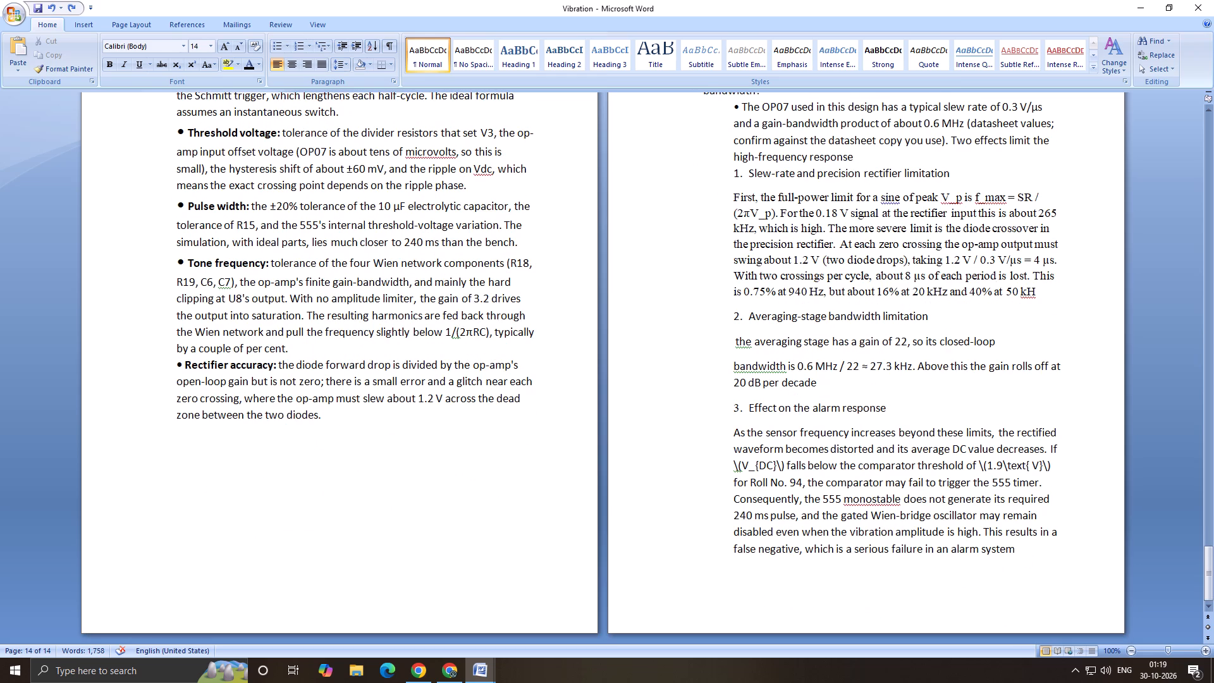
key("Up")
key("Up")
key("Up")
key("Left")
key("Left")
key("Left")
key("Left")
key("Left")
key("Left")
key("Left")
key("Left")
key("Left")
key("Left")
key("Left")
key("Left")
key("Left")
key("Left")
key("Left")
key("Left")
key("Left")
key("Left")
key("Left")
key("Down")
key("Left")
key("Left")
key("Left")
key("Left")
key("Left")
key("BackSpace")
key("BackSpace")
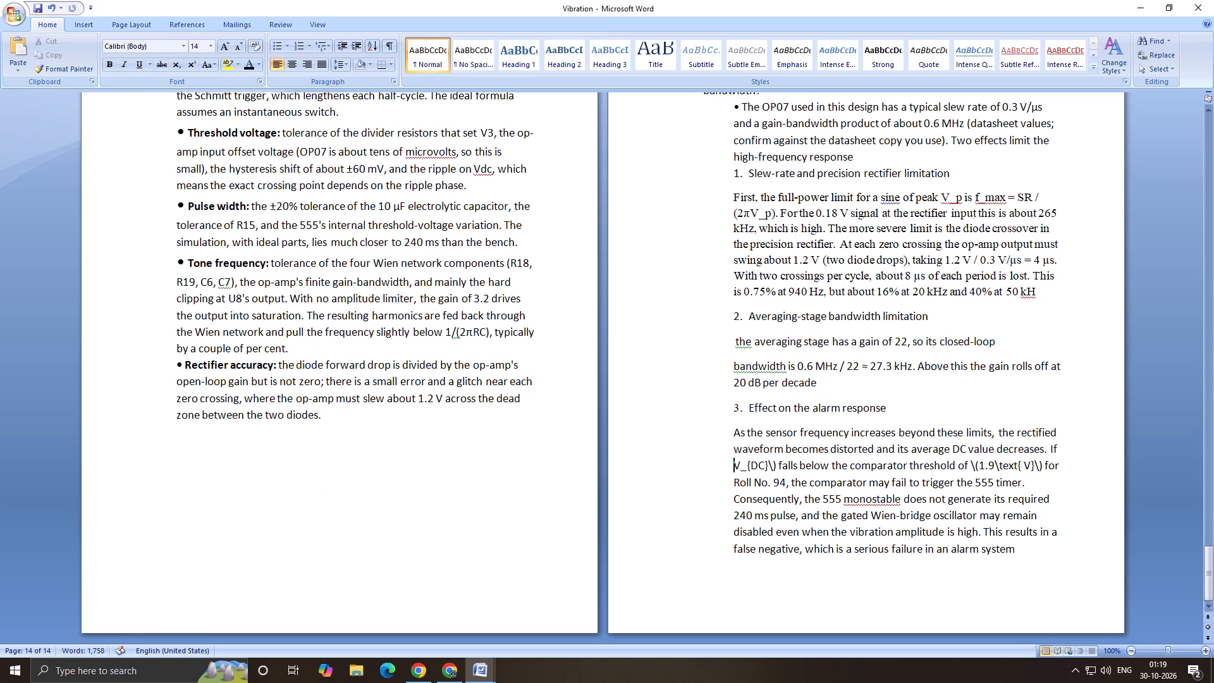
key("Right")
key("Right")
key("Right")
key("BackSpace")
key("Right")
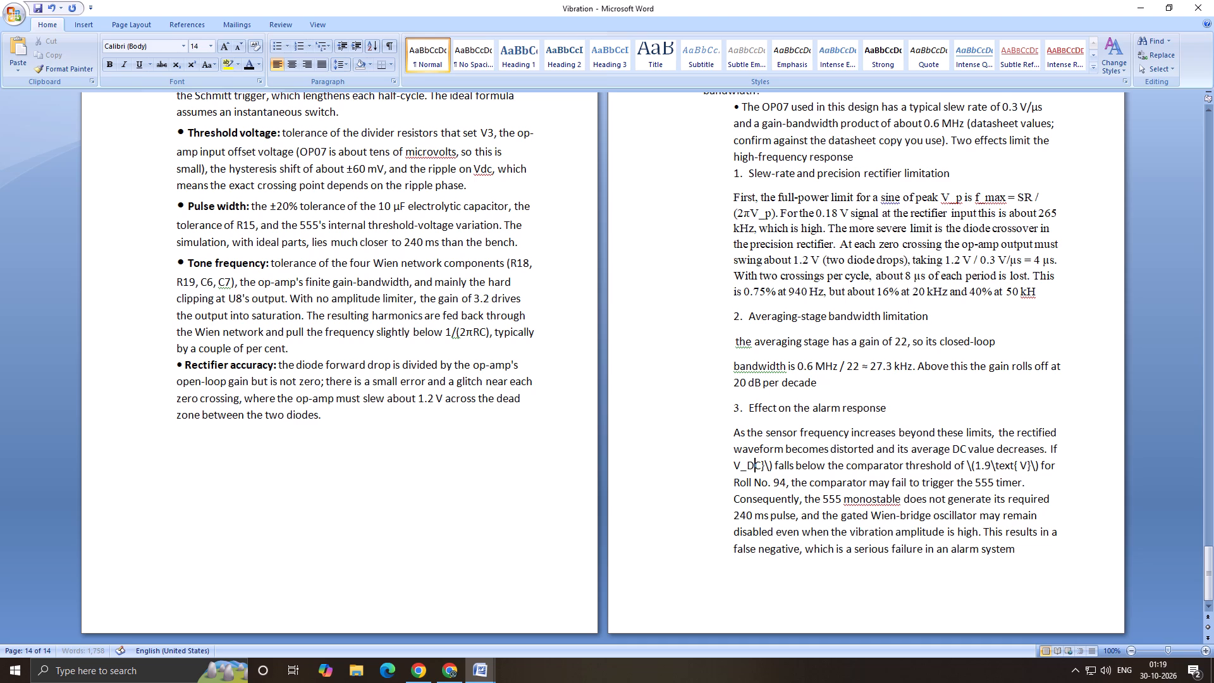
key("Right")
key("Right")
key("Right")
key("Right")
key("BackSpace")
key("BackSpace")
key("BackSpace")
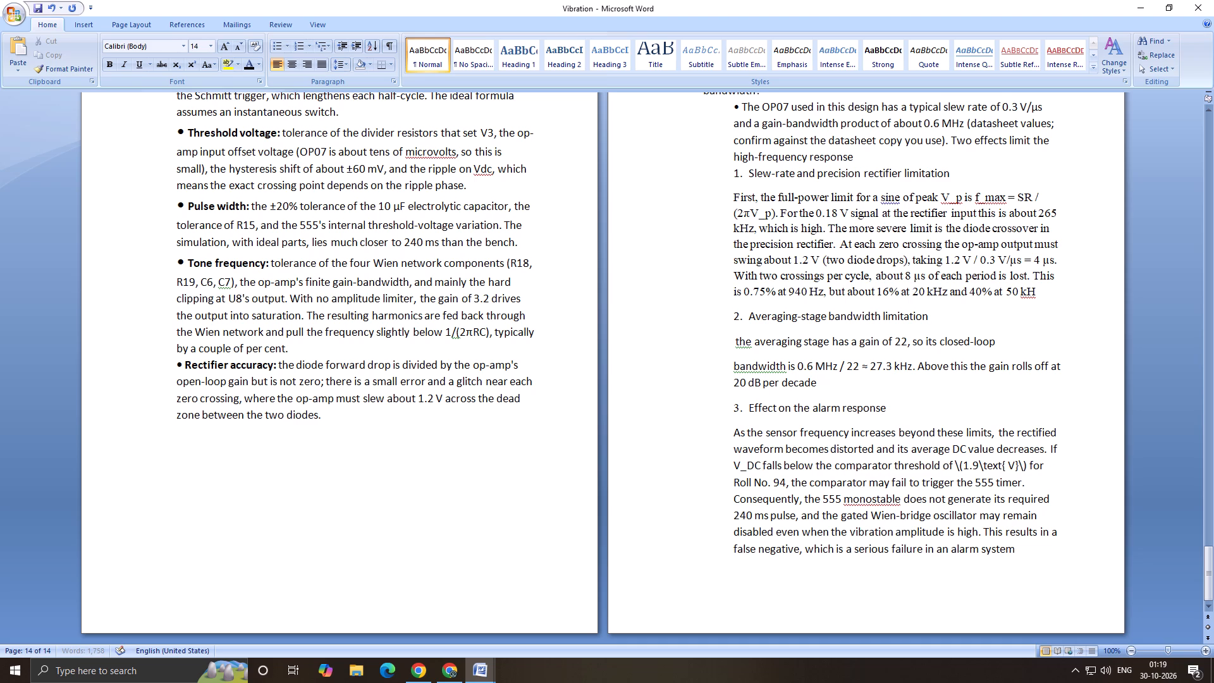
Check the comparator threshold against ChatGPT and strip its LaTeX markup in the alarm-response paragraph, leaving 1.9 V.
key("alt+Tab")
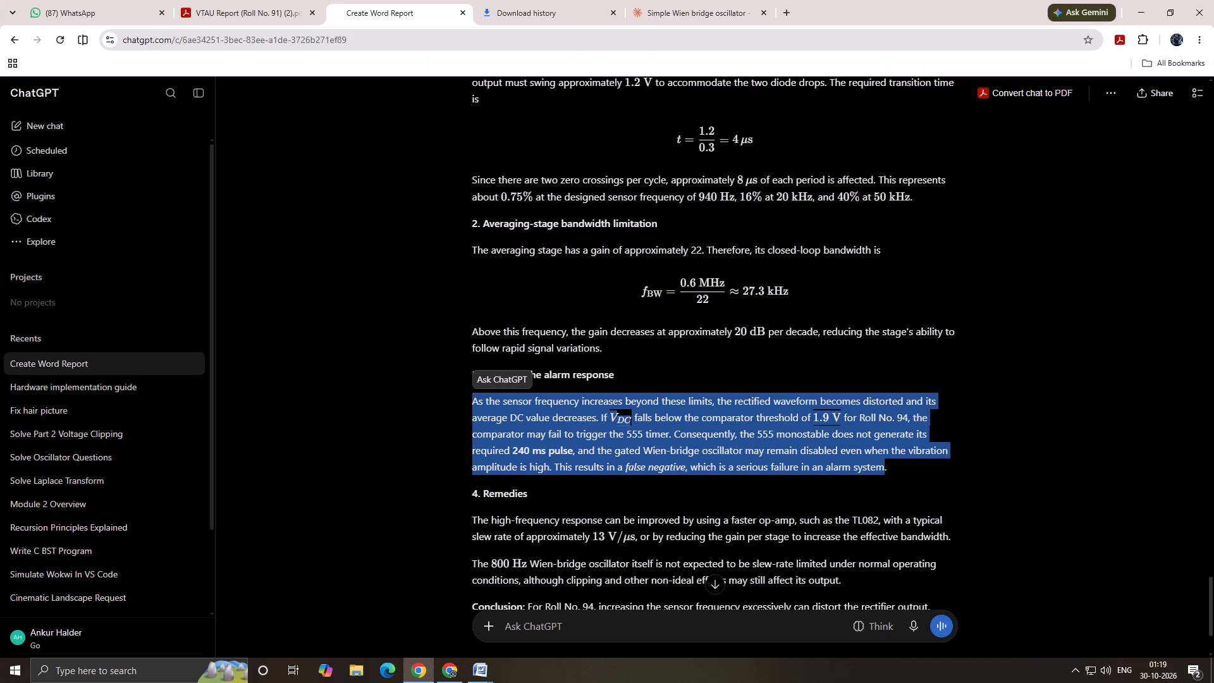
key("alt+Tab")
key("Right")
key("Right")
key("Right")
key("Right")
key("Right")
key("Right")
key("Right")
key("Right")
key("Right")
key("Right")
key("Right")
key("Right")
key("Right")
key("Right")
key("Right")
key("Right")
key("Right")
key("Right")
key("Right")
key("Right")
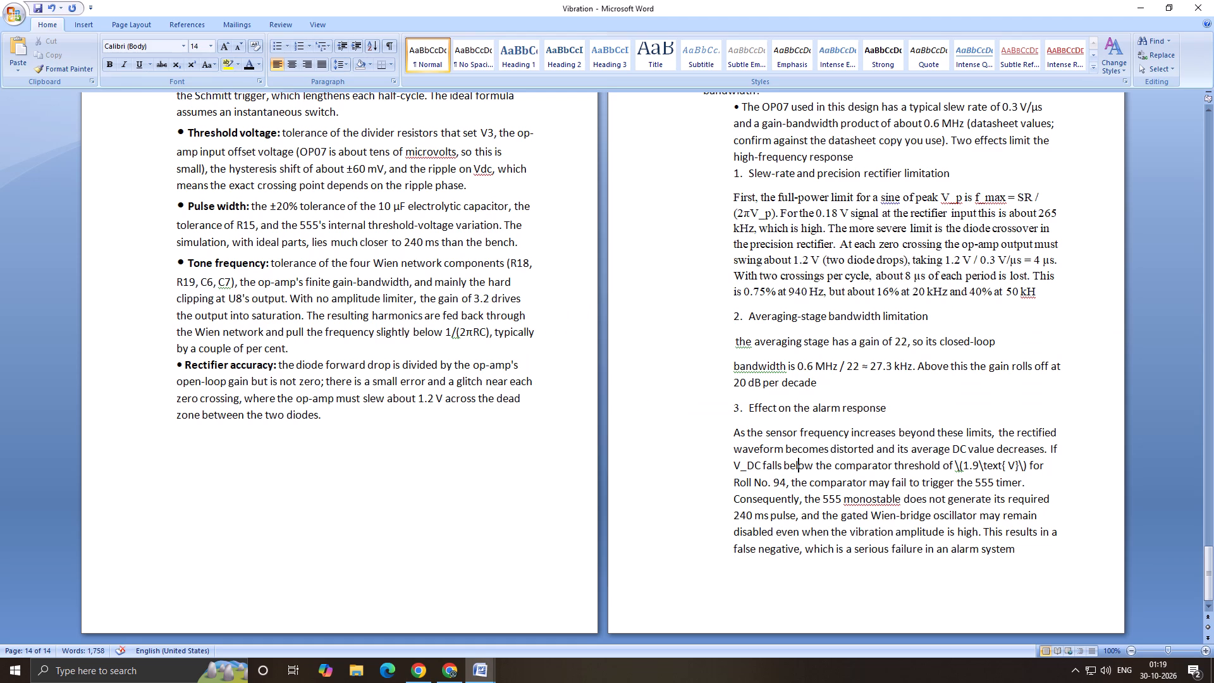
key("Left")
key("Left")
key("BackSpace")
key("BackSpace")
key("Right")
key("Right")
key("Right")
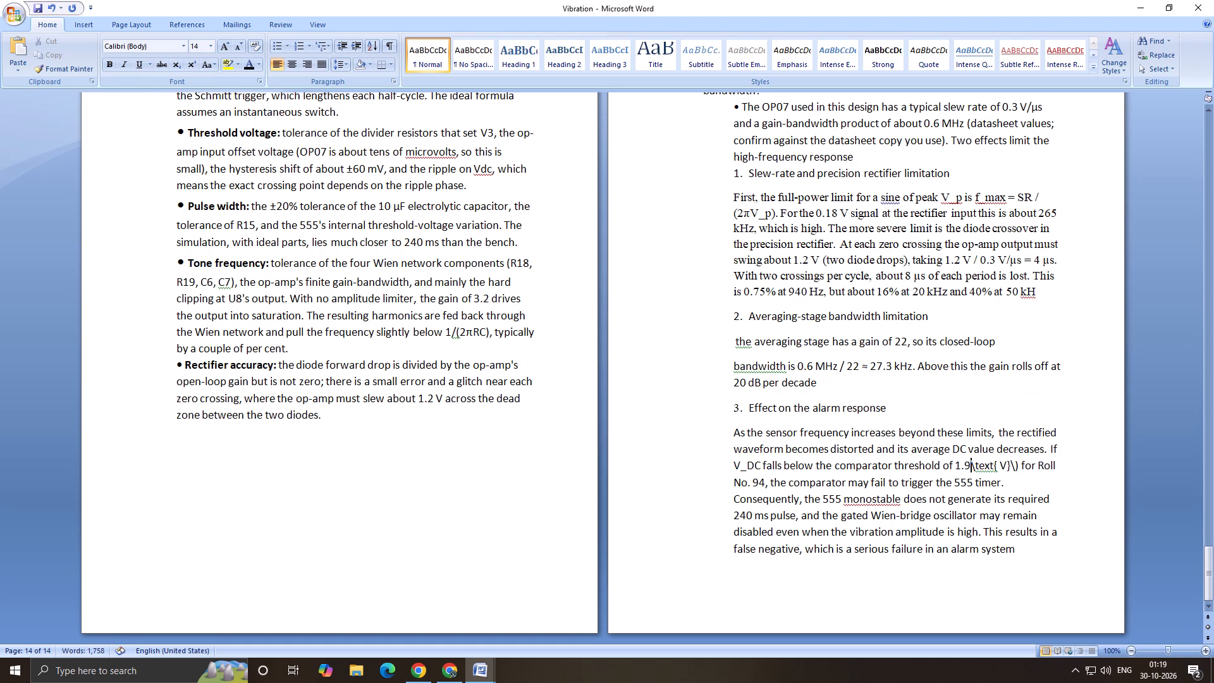
key("Right")
key("Right")
key("Right")
key("Right")
key("Right")
key("Right")
key("BackSpace")
key("BackSpace")
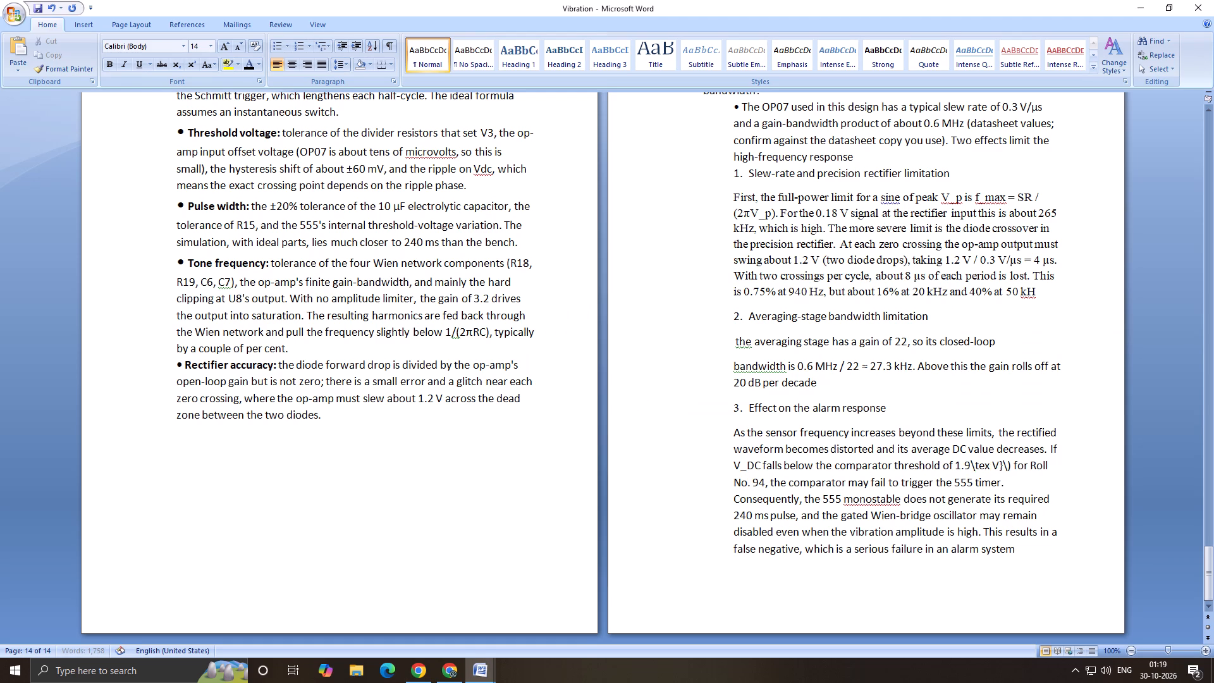
key("BackSpace")
key("BackSpace")
key("BackSpace")
key("BackSpace")
key("Right")
key("Right")
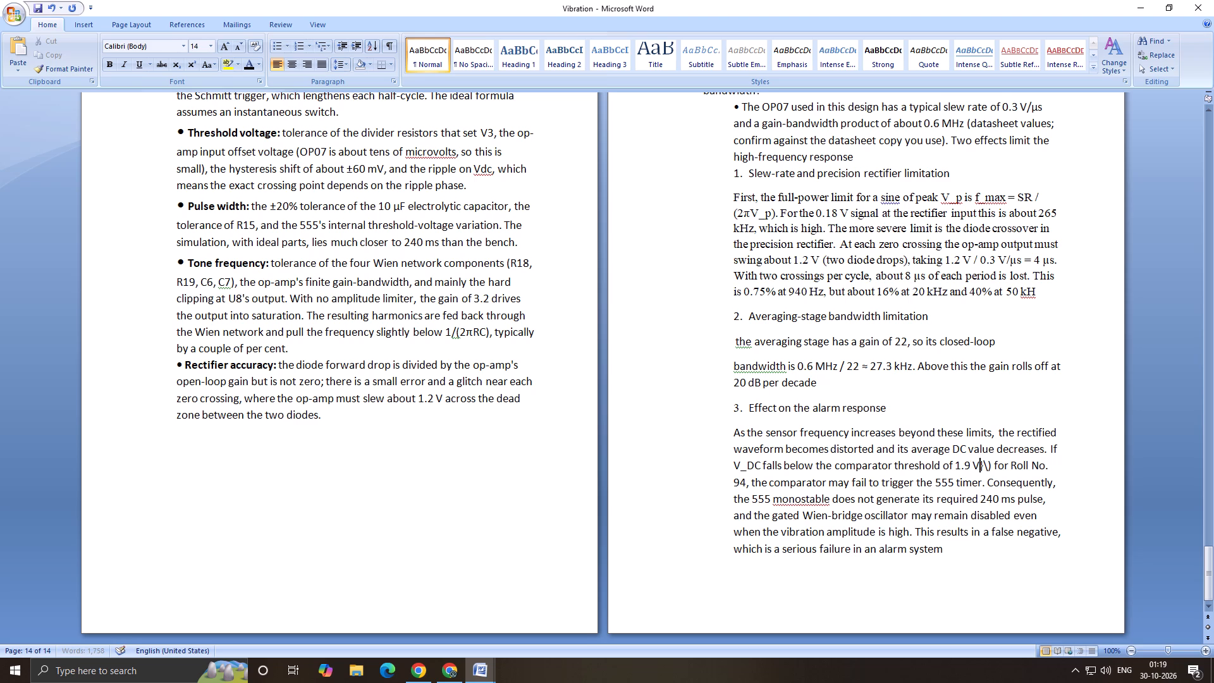
key("Right")
key("Right")
key("Right")
key("BackSpace")
key("BackSpace")
key("BackSpace")
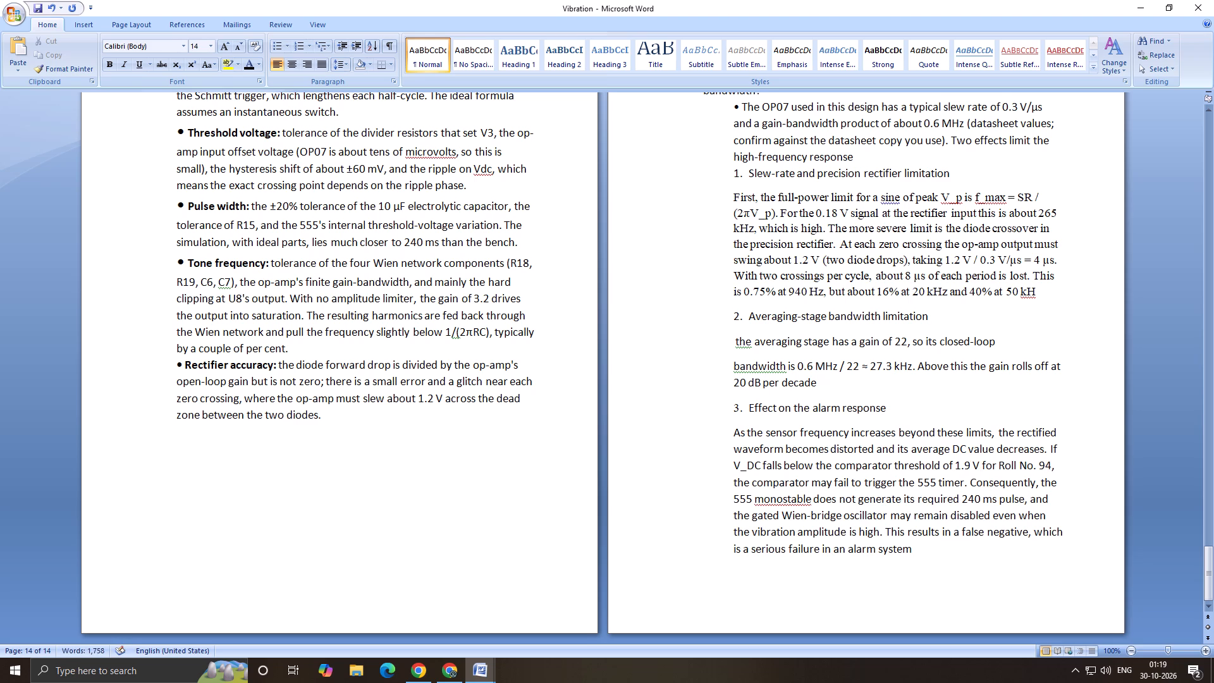
key("alt+Tab")
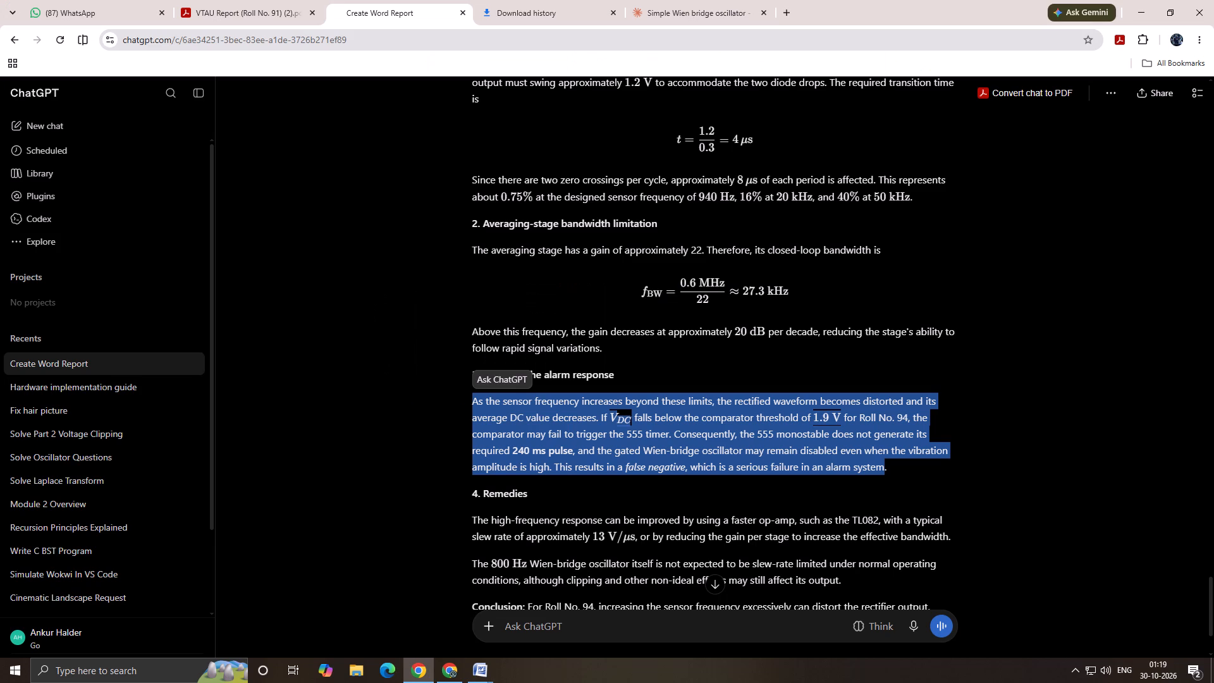
key("alt+Tab")
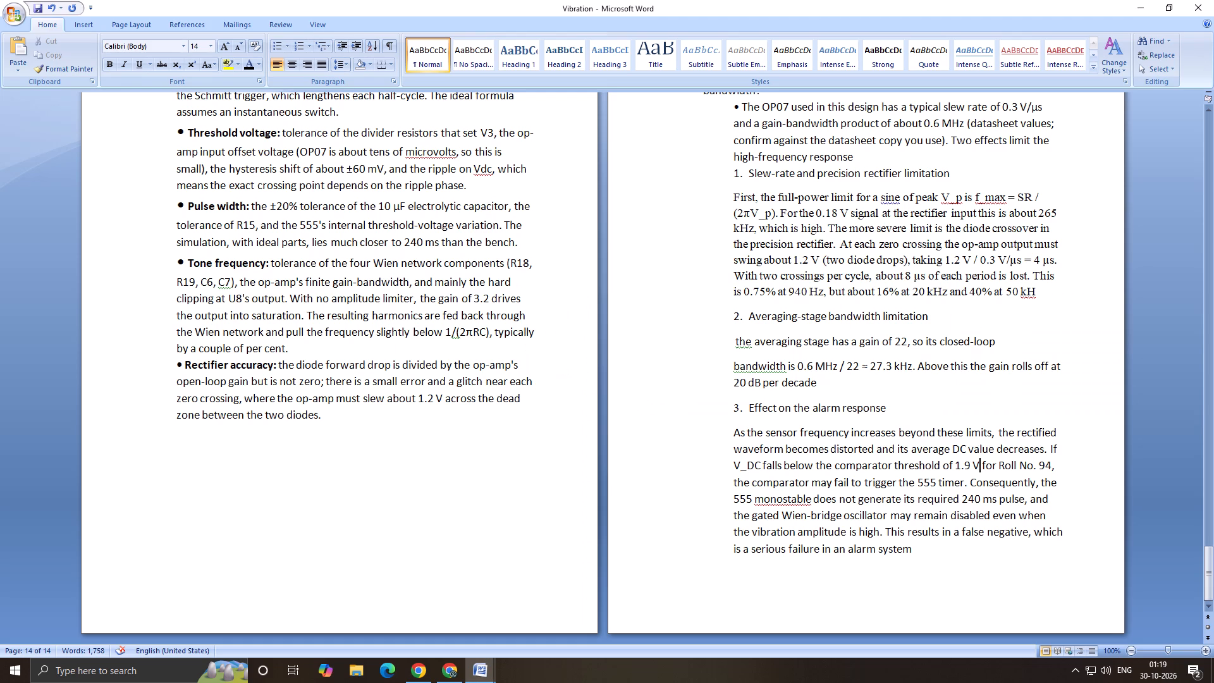
Compare ChatGPT's remaining remedies and conclusion text with the end of section 9 in the Roll No. 91 report PDF.
key("Down")
key("Down")
key("alt+Tab")
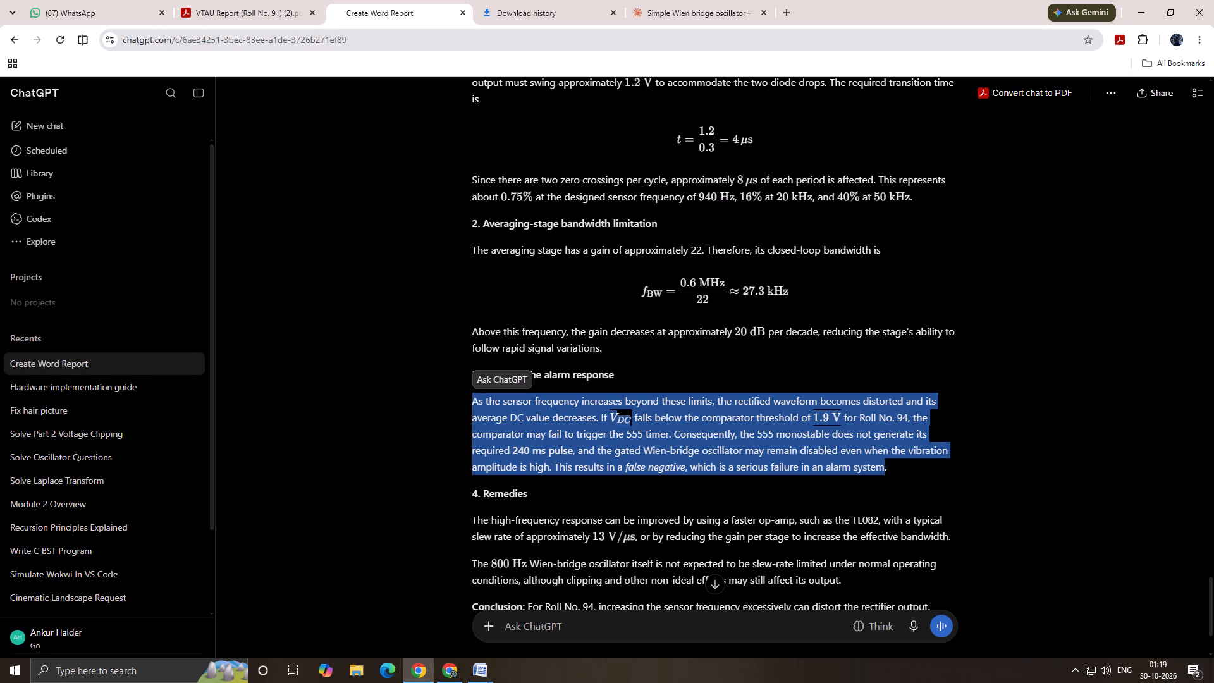
scroll(778, 405, "down", 5)
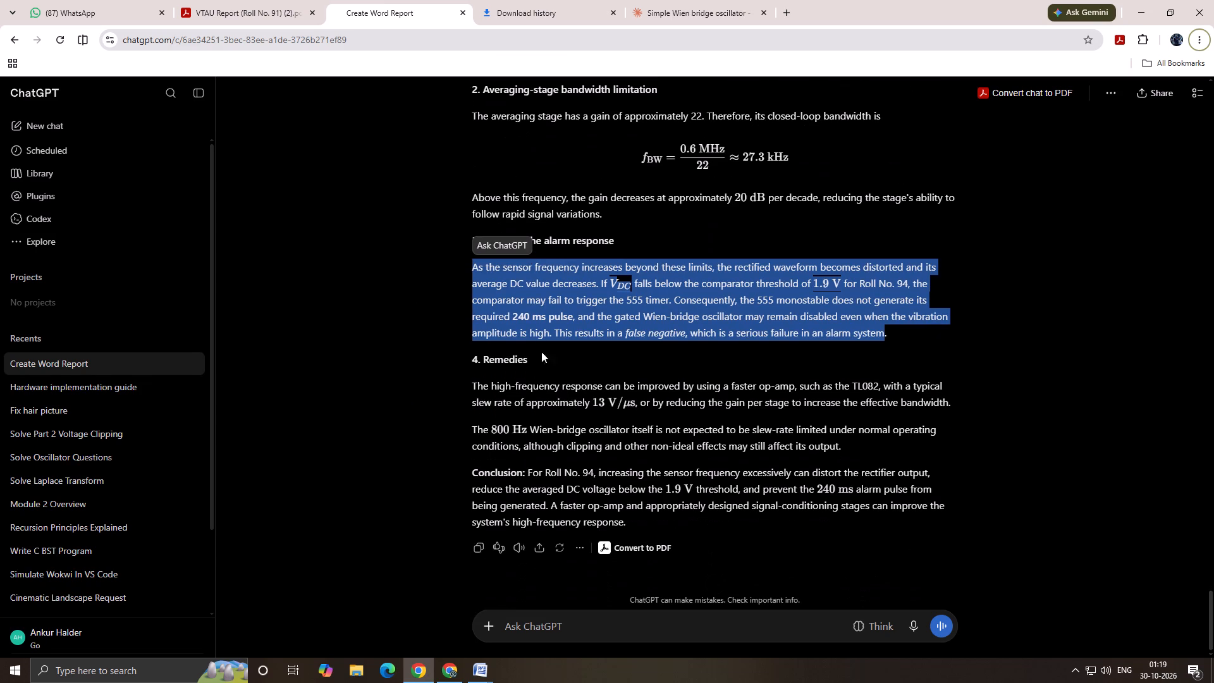
left_click(204, 0)
scroll(560, 264, "down", 2)
scroll(563, 266, "up", 3)
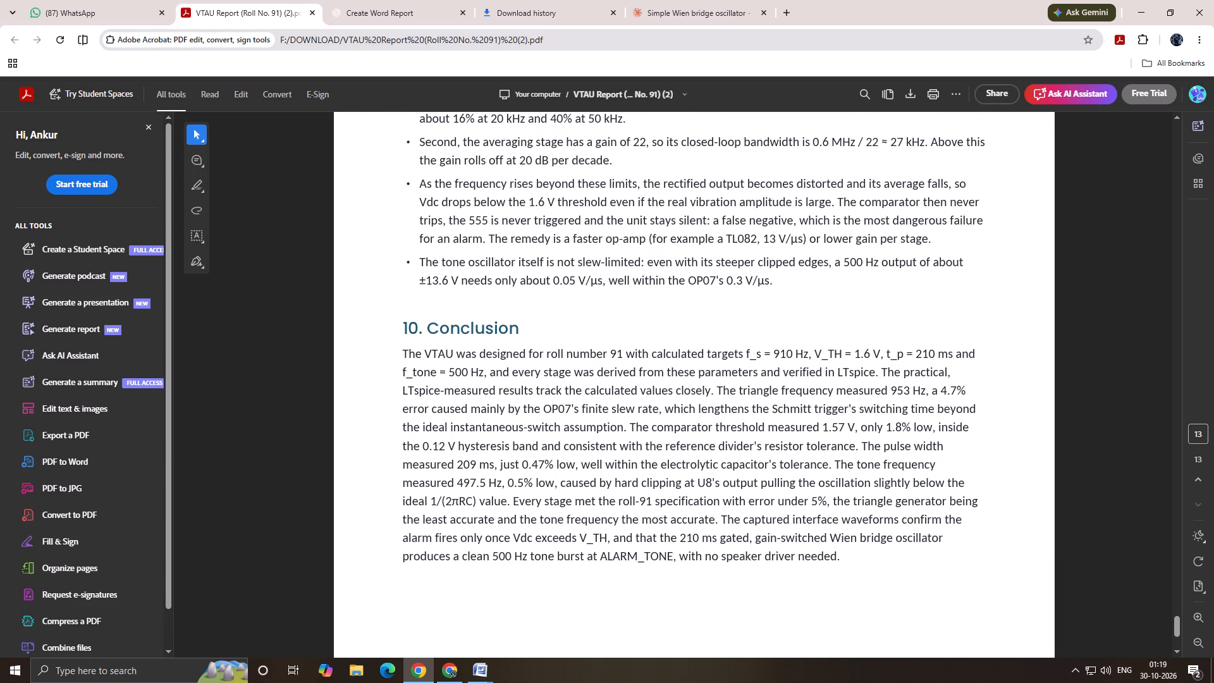
scroll(482, 249, "up", 2)
scroll(495, 304, "down", 2)
left_click_drag(504, 238, 668, 242)
left_click(668, 242)
scroll(672, 246, "down", 1)
key("alt+Tab")
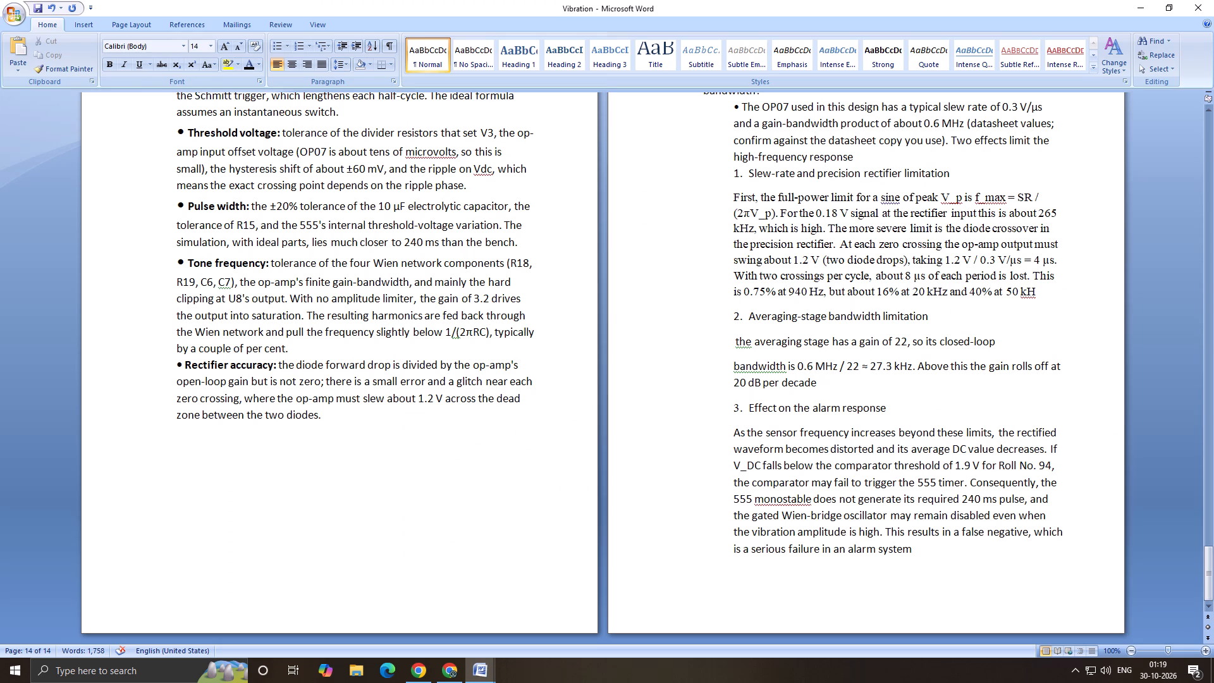
Start a new line after the alarm-response paragraph and insert ChatGPT's "4. Remedies" heading there.
scroll(796, 402, "down", 3)
left_click(984, 568)
key("Return")
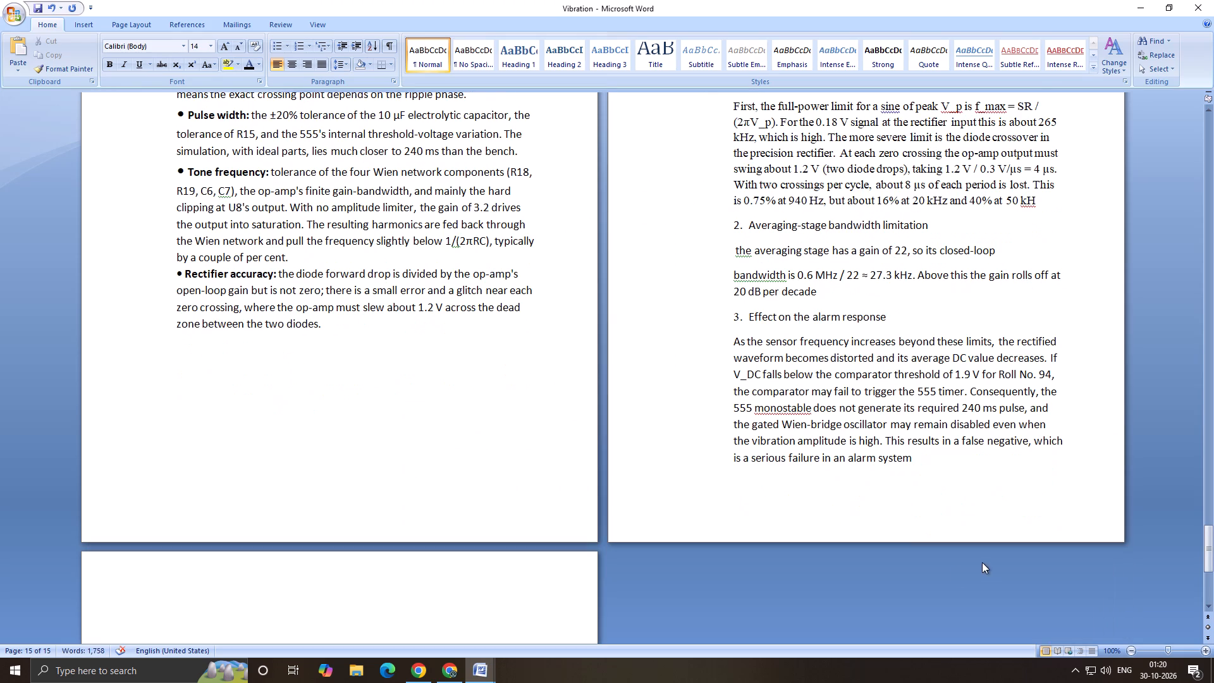
scroll(969, 568, "down", 13)
key("alt+Tab")
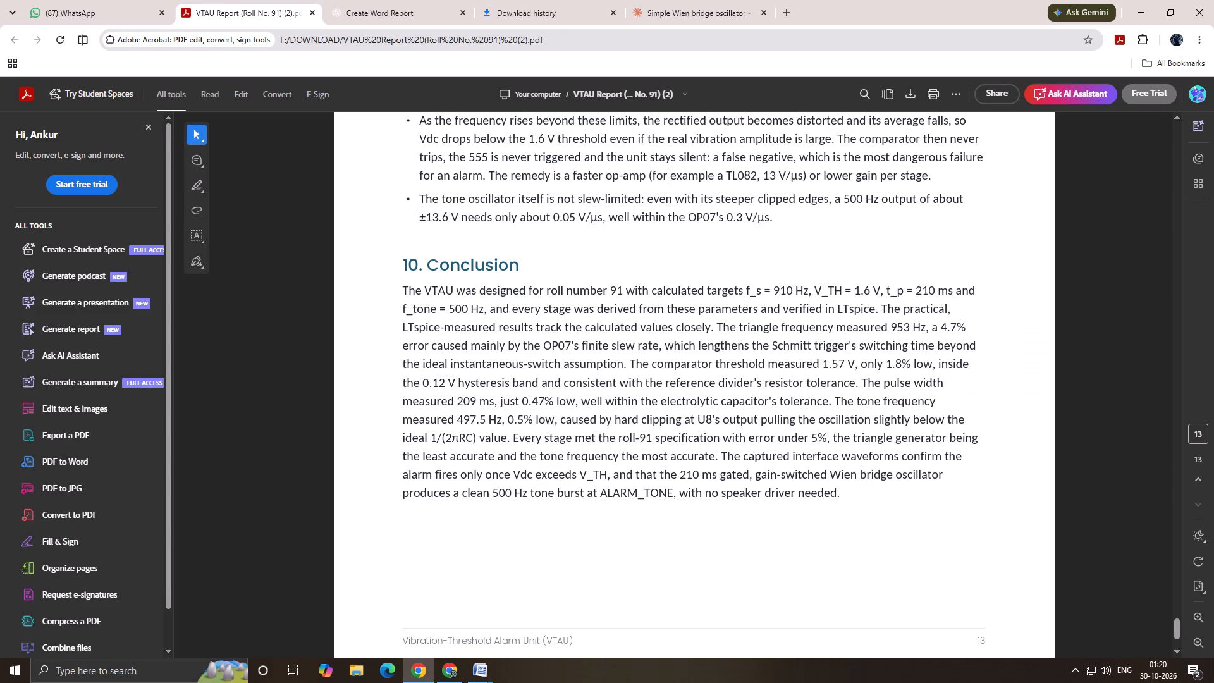
scroll(478, 424, "up", 4)
scroll(544, 467, "up", 1)
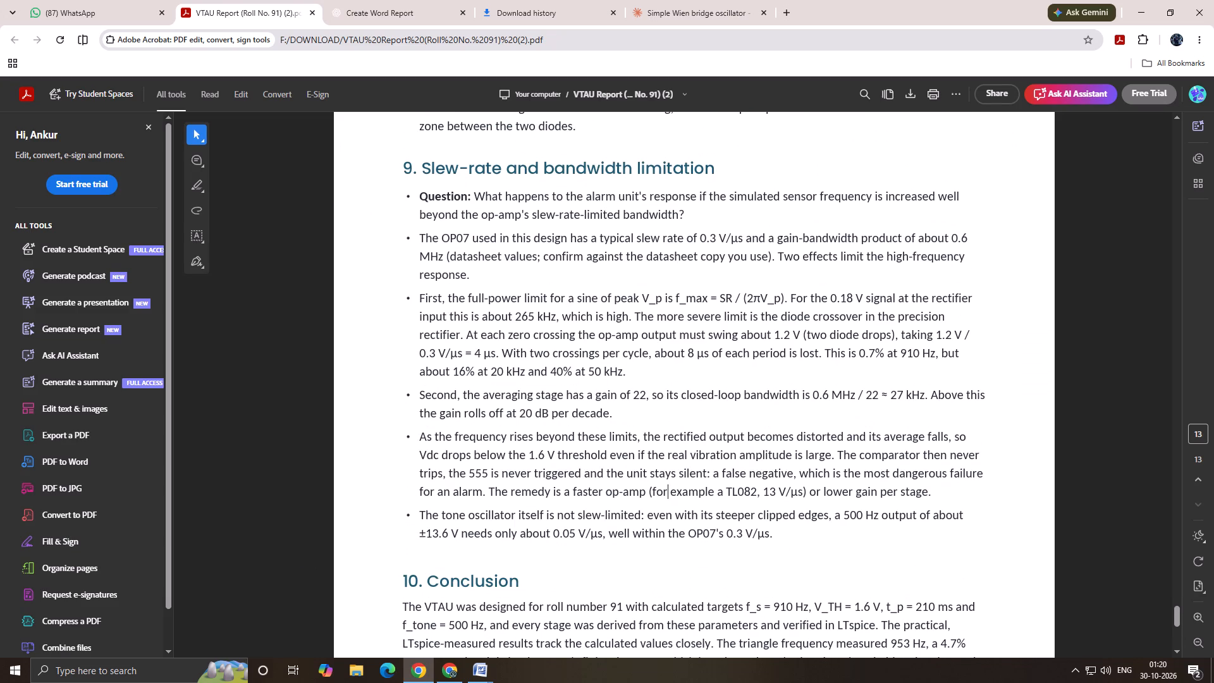
left_click(347, 0)
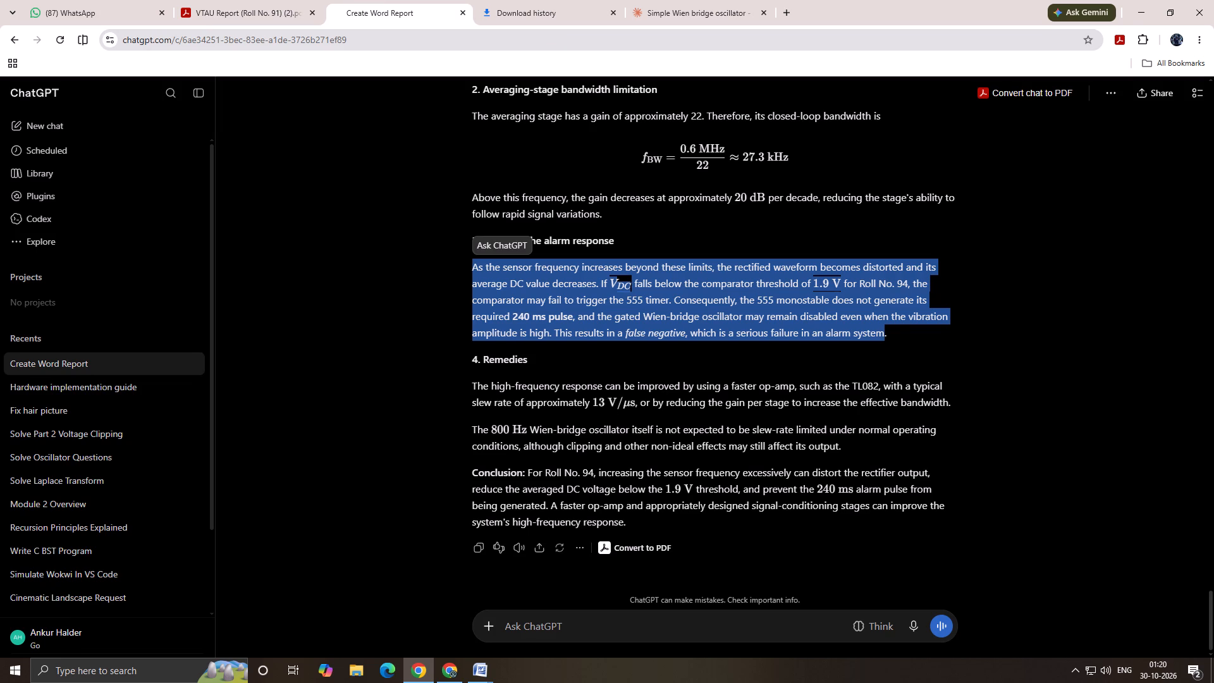
left_click_drag(460, 362, 560, 363)
key("ctrl+c")
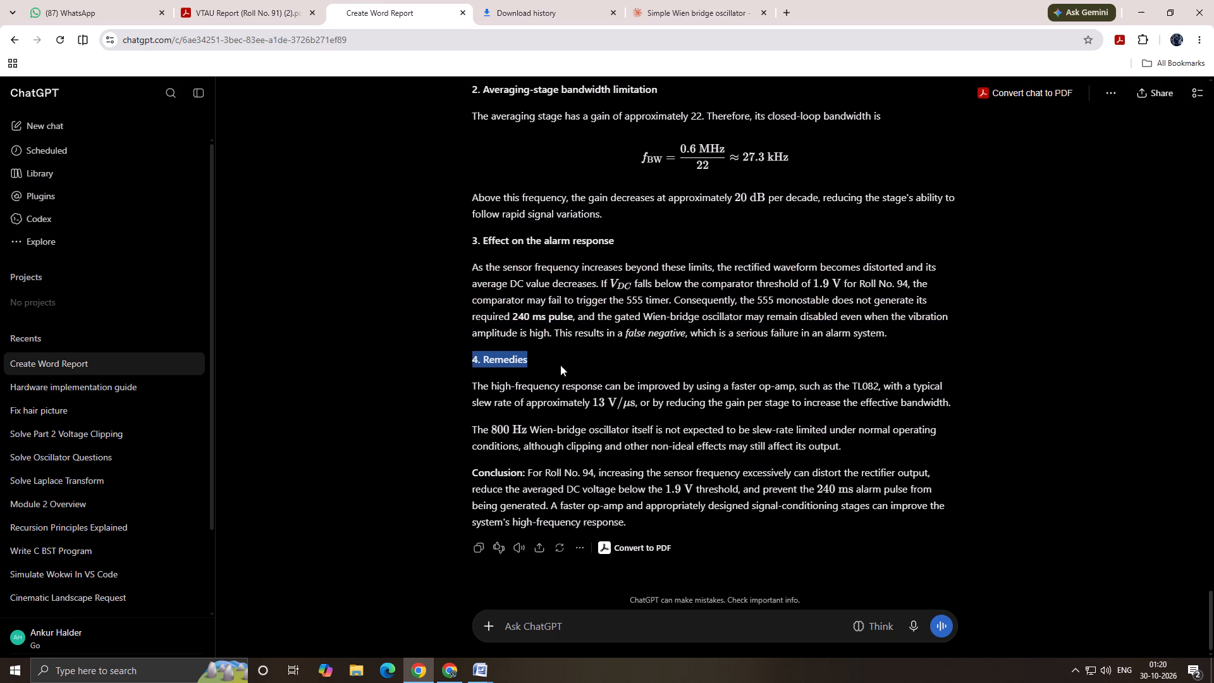
key("alt+Tab")
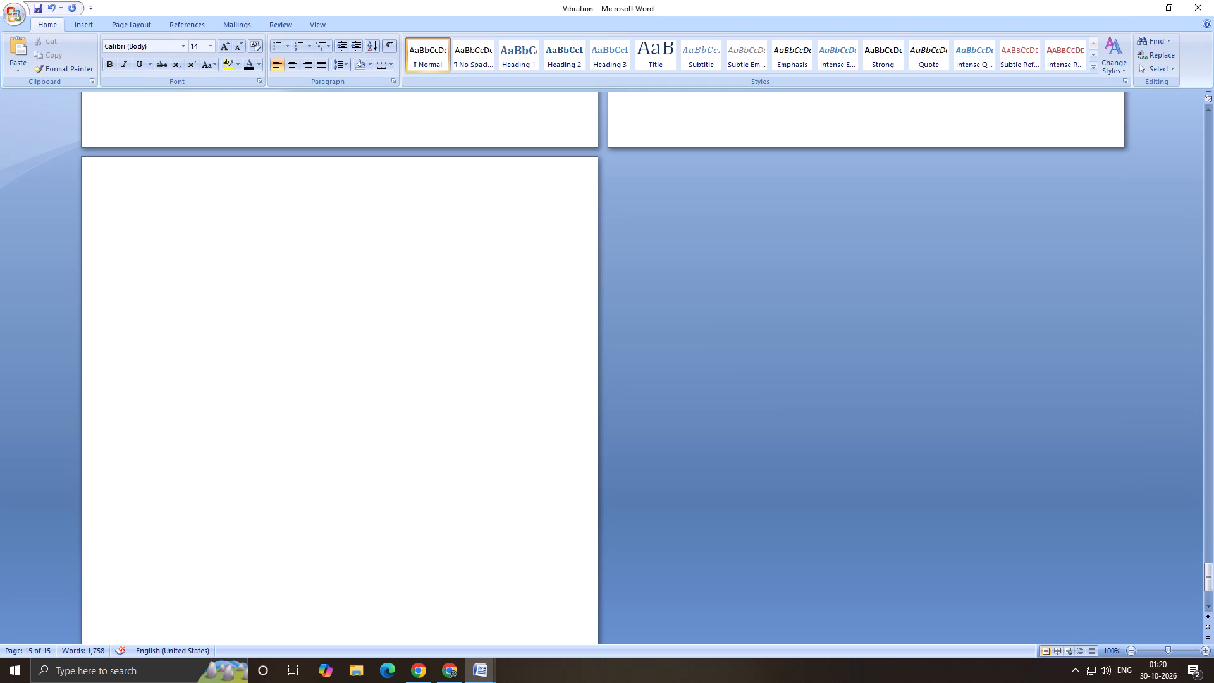
key("ctrl+v")
Set the font size of the "4. Remedies" heading to 14.
left_click_drag(262, 218, 184, 221)
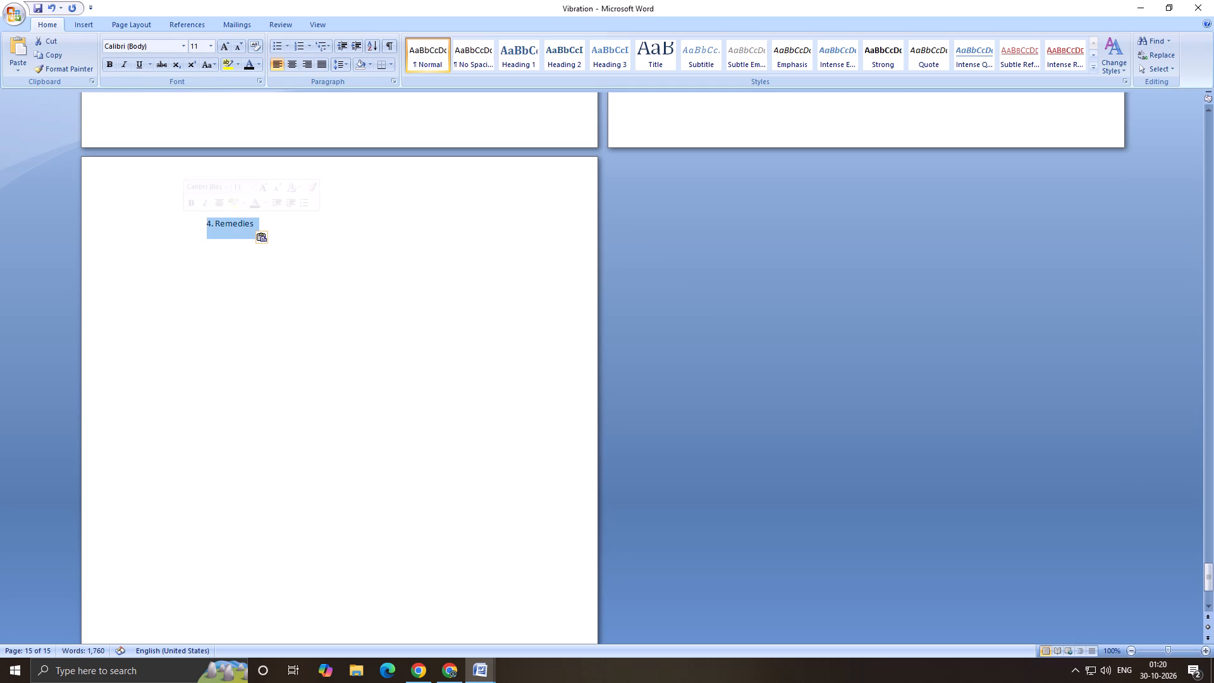
left_click(209, 39)
left_click(211, 47)
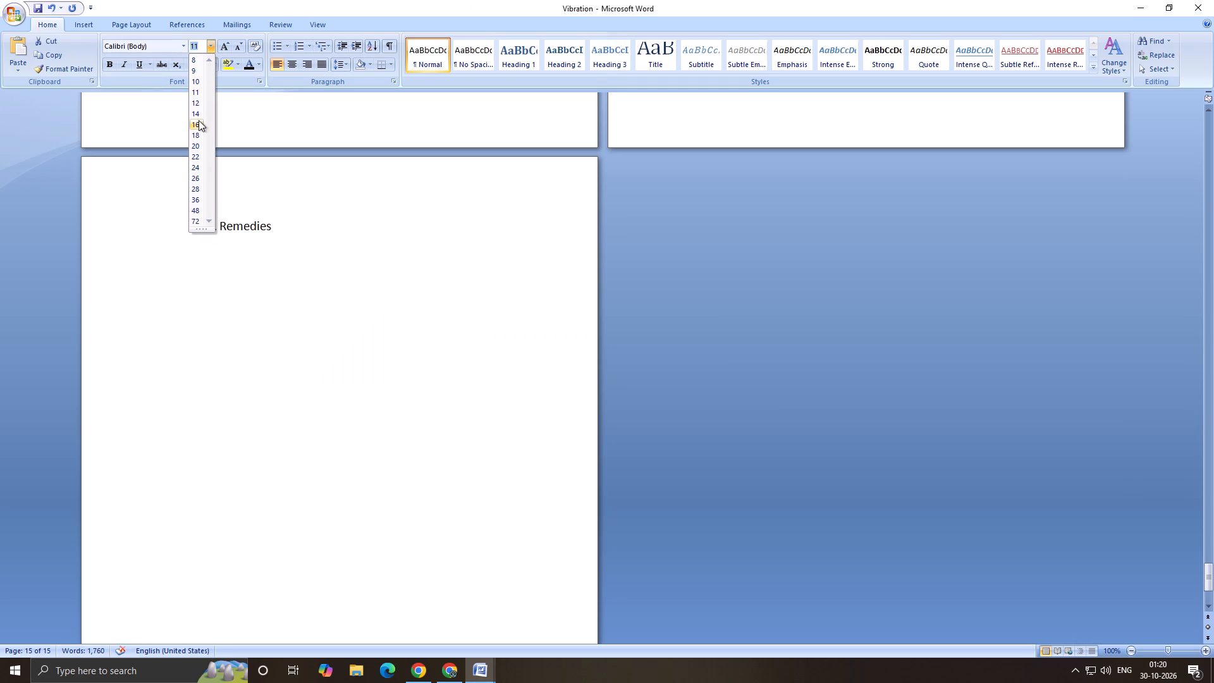
left_click(199, 117)
left_click(321, 228)
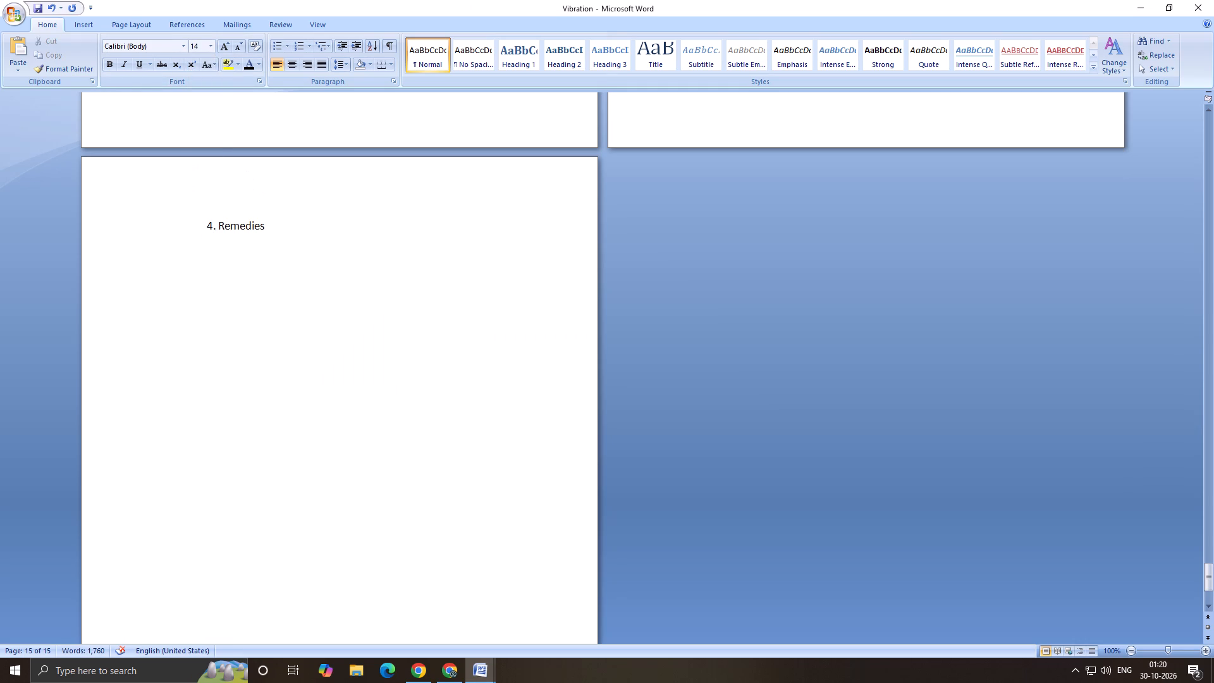
Re-enter the period and space after the 4 so "Remedies" becomes an automatically numbered heading.
key("Left")
key("Left")
key("Left")
key("Left")
key("Left")
key("Left")
key("Left")
key("Left")
key("BackSpace")
key("BackSpace")
type(".")
key("space")
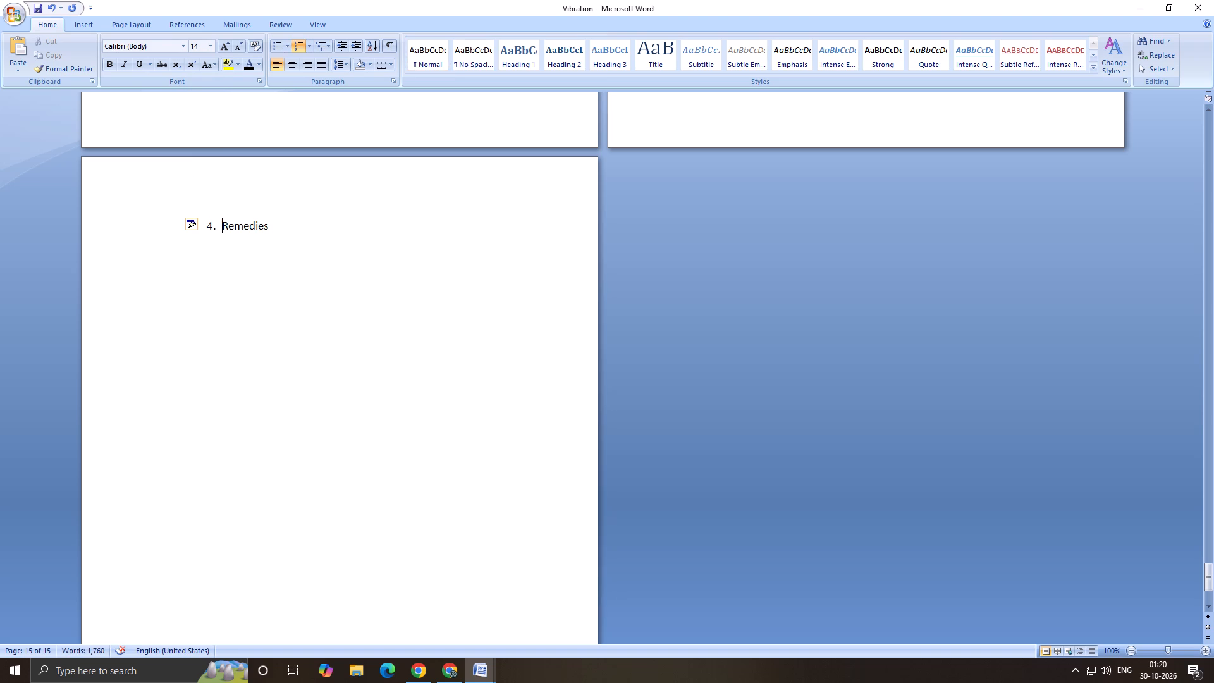
key("Right")
key("Right")
key("Right")
key("Right")
key("Right")
key("Right")
key("Right")
key("Right")
key("Right")
key("Return")
key("BackSpace")
key("alt+Tab")
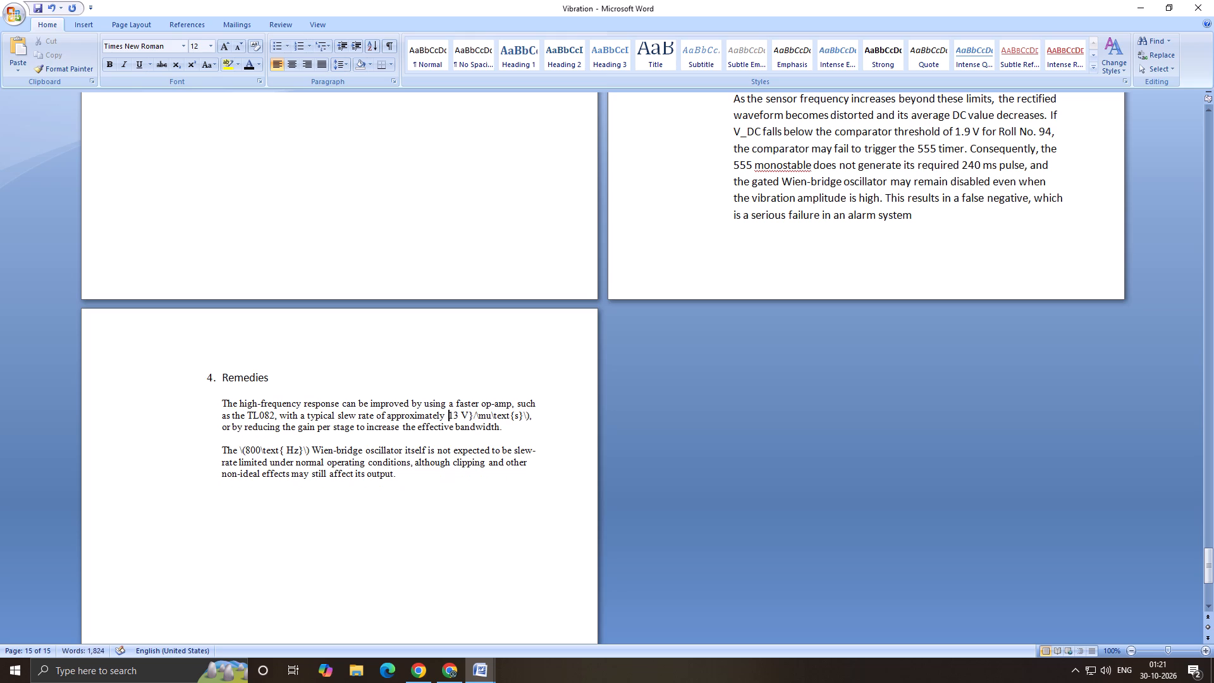
Delete the brace, slash and backslash between V and mu, and the word "text" before {s}, in the slew-rate unit.
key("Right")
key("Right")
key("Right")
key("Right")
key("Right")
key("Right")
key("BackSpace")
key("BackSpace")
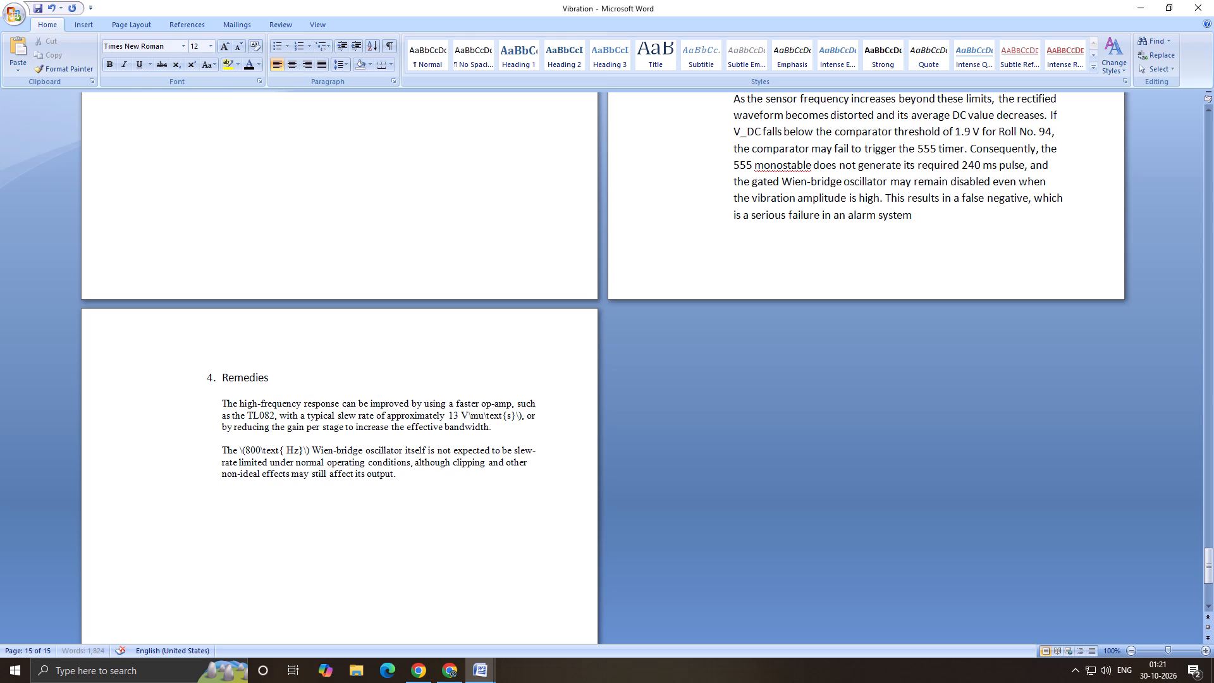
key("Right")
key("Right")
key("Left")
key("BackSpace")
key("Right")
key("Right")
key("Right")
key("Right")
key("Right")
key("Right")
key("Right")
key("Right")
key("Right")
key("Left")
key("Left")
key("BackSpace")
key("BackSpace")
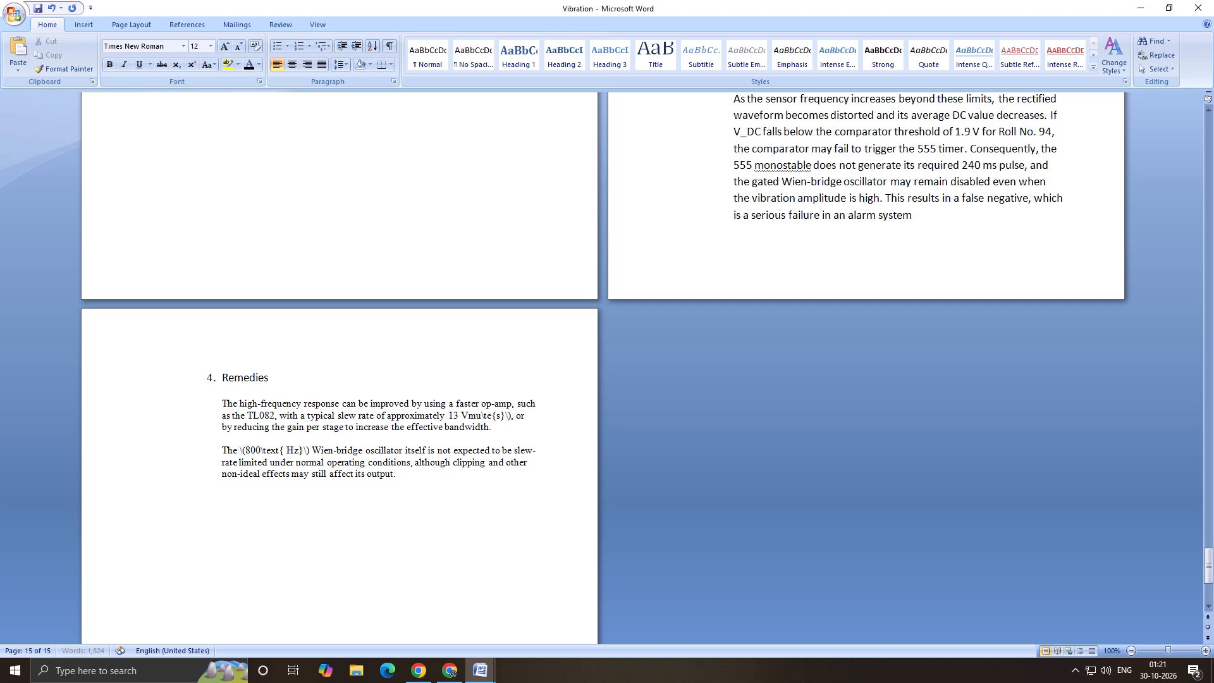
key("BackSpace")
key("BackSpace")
Following ChatGPT's slew-rate notation, insert a slash after V and remove the remaining backslashes, braces and bracket to leave "13 V/mus".
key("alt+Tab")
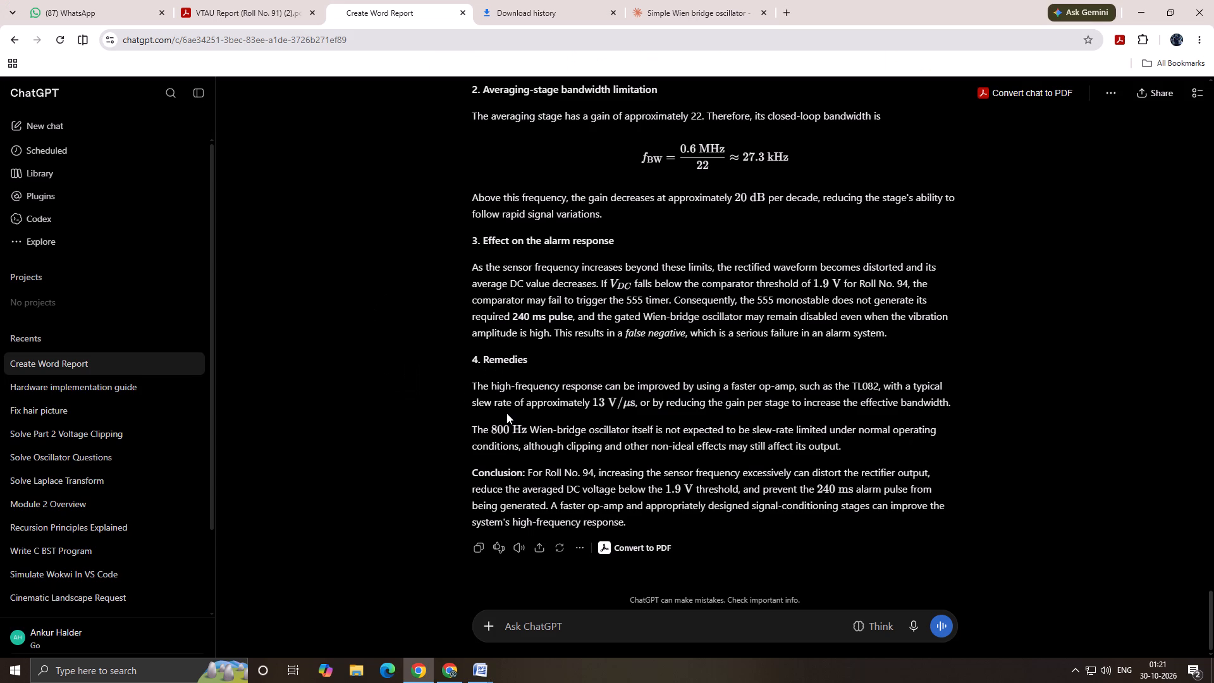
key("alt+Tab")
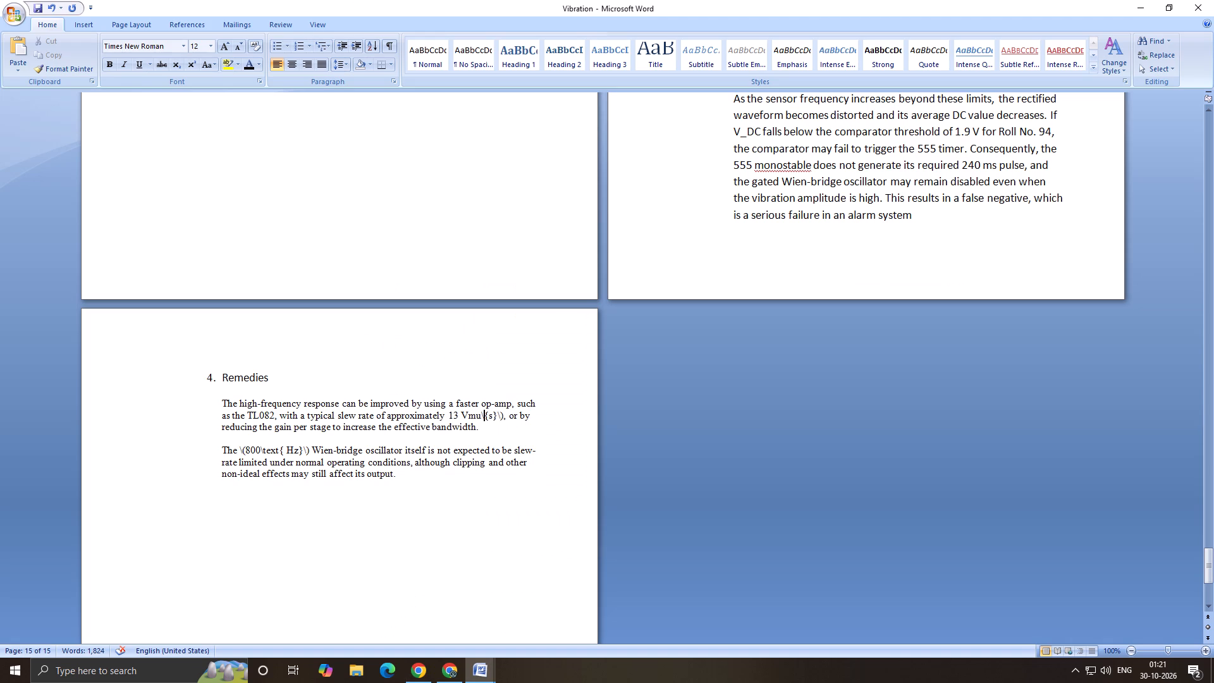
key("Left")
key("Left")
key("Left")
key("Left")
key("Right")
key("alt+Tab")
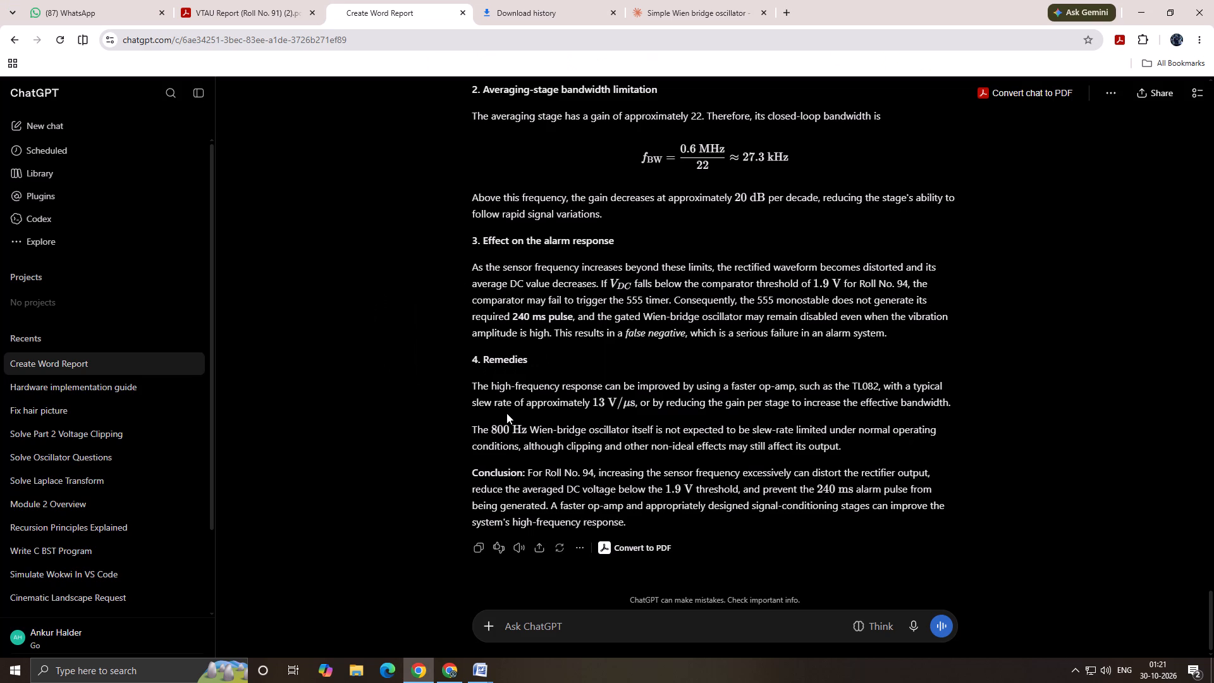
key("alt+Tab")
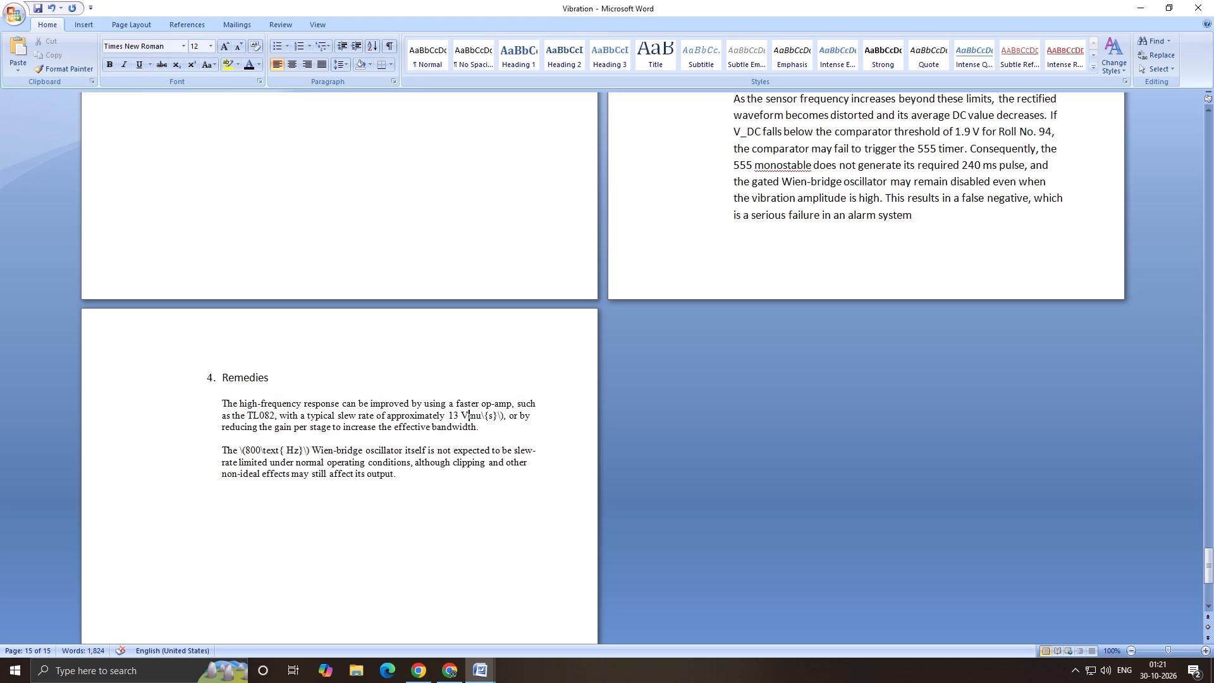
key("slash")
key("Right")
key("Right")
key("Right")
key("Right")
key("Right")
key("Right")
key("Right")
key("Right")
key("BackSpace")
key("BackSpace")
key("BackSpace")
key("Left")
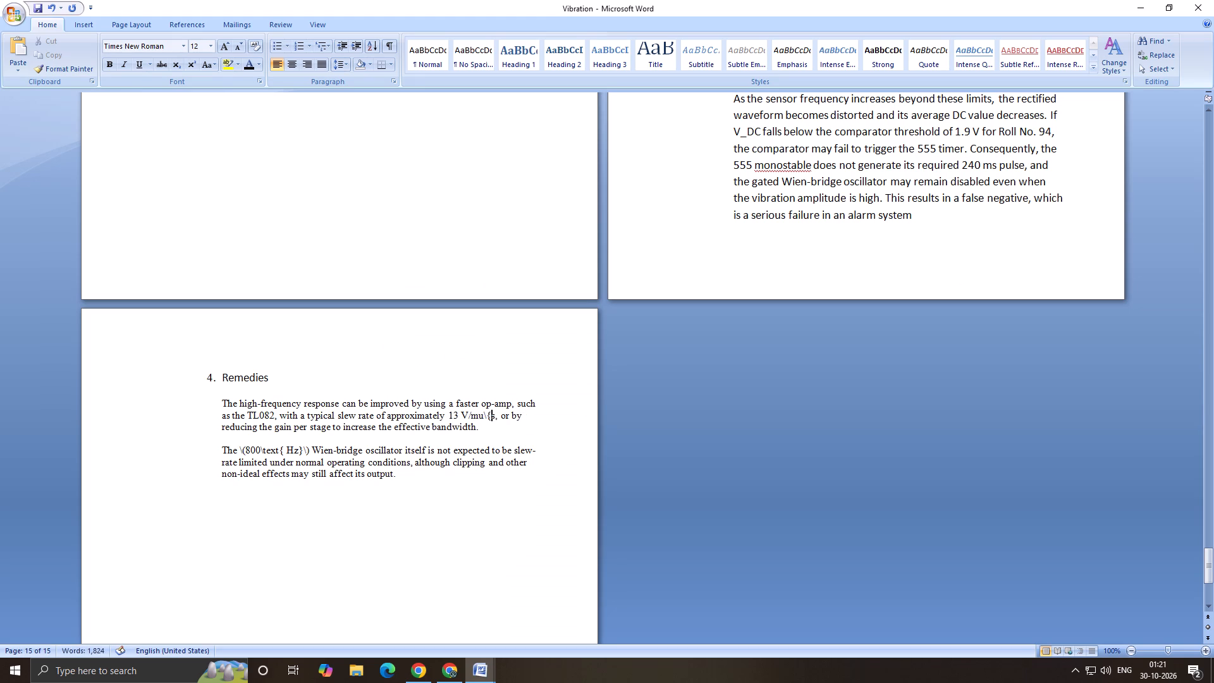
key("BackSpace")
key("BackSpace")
Replace "V/mus" in the first Remedies paragraph with "V/µs" copied from the OP07 slew-rate bullet in section 9.
scroll(539, 366, "up", 12)
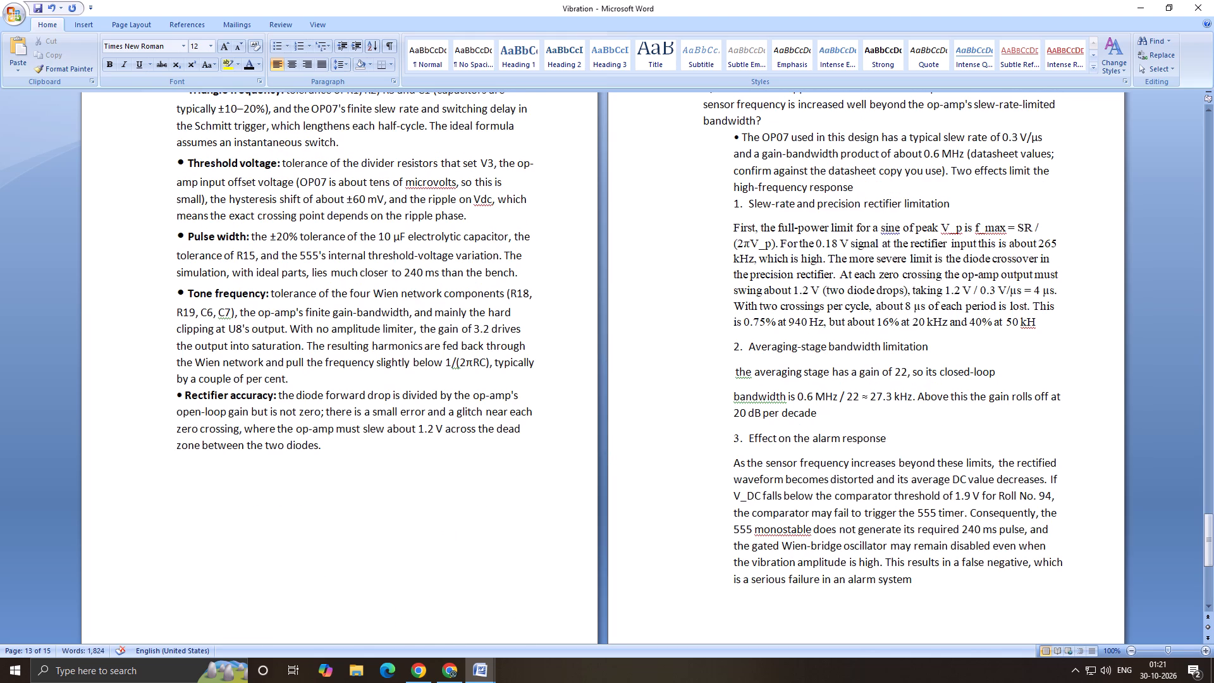
scroll(906, 243, "up", 3)
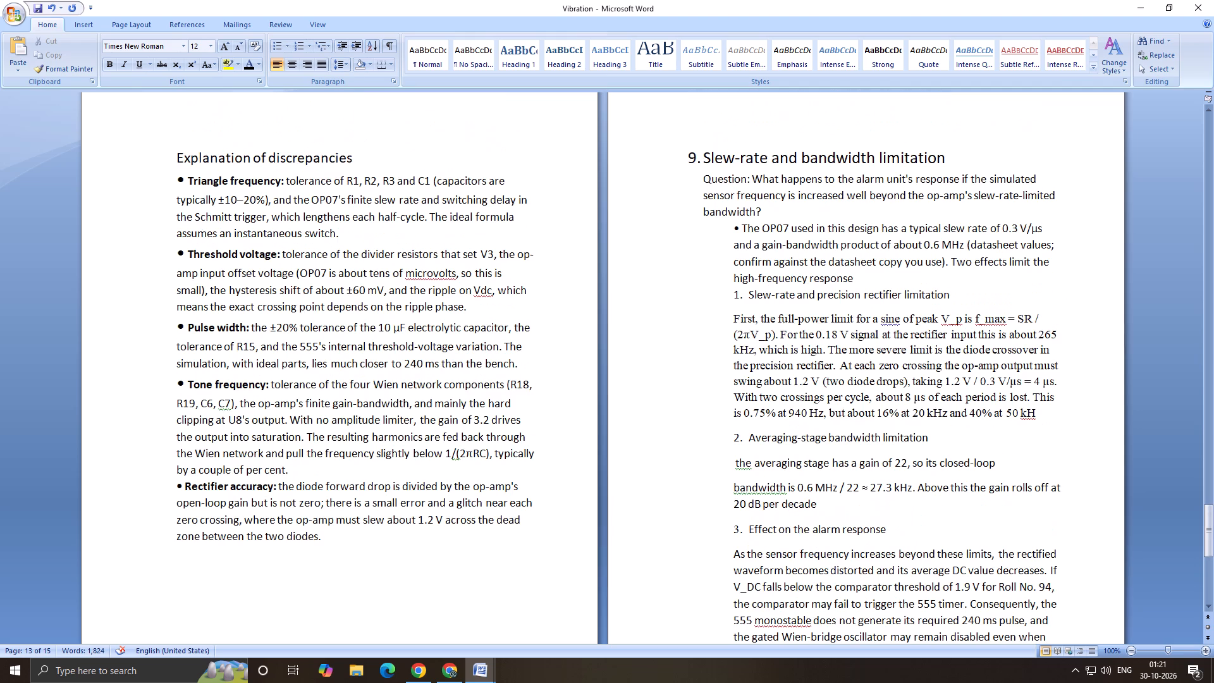
left_click_drag(1057, 223, 1019, 224)
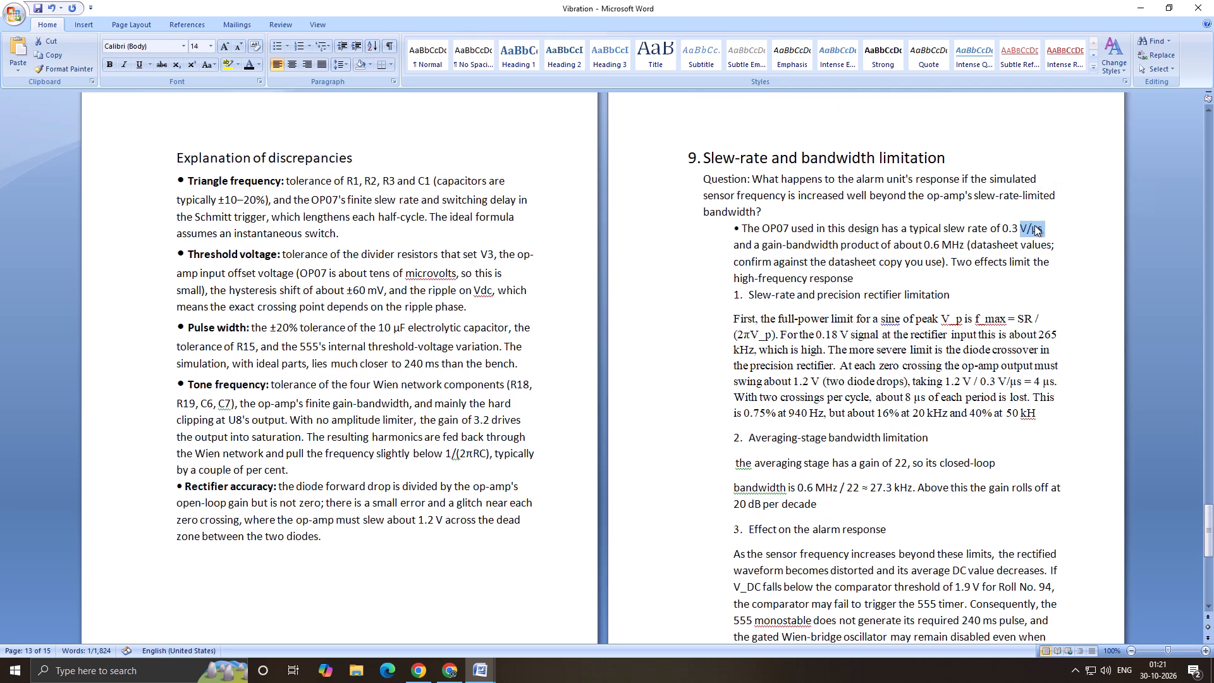
right_click(1034, 225)
left_click(1063, 243)
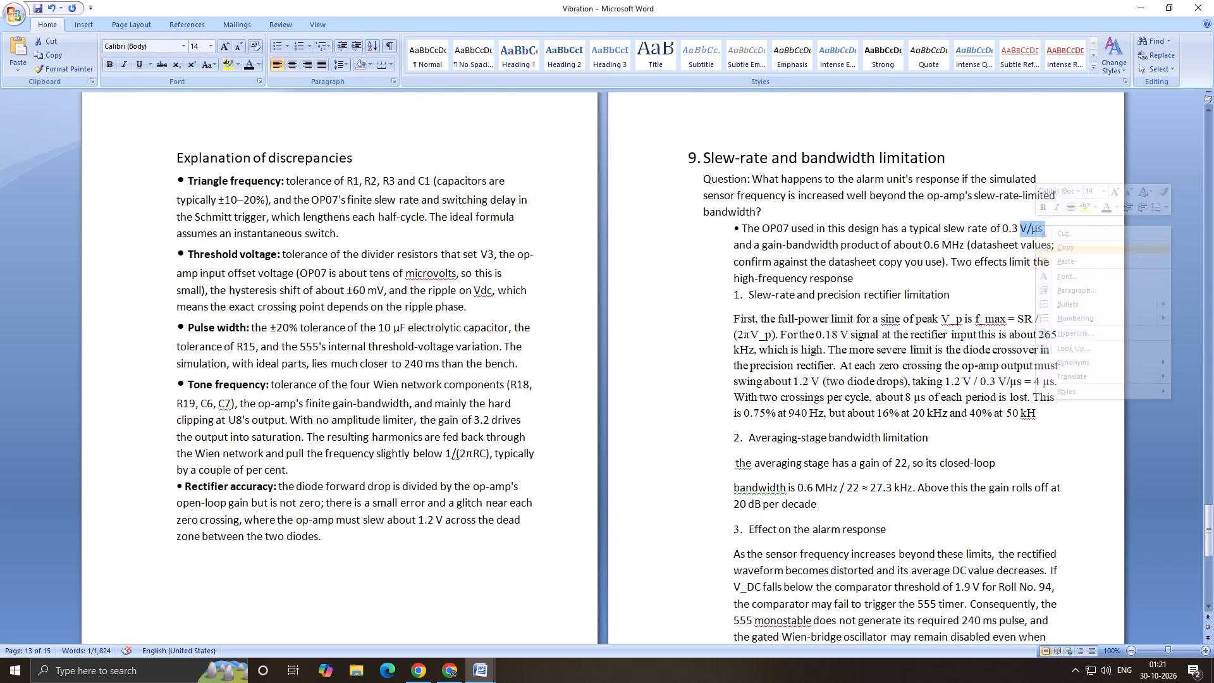
scroll(886, 295, "down", 13)
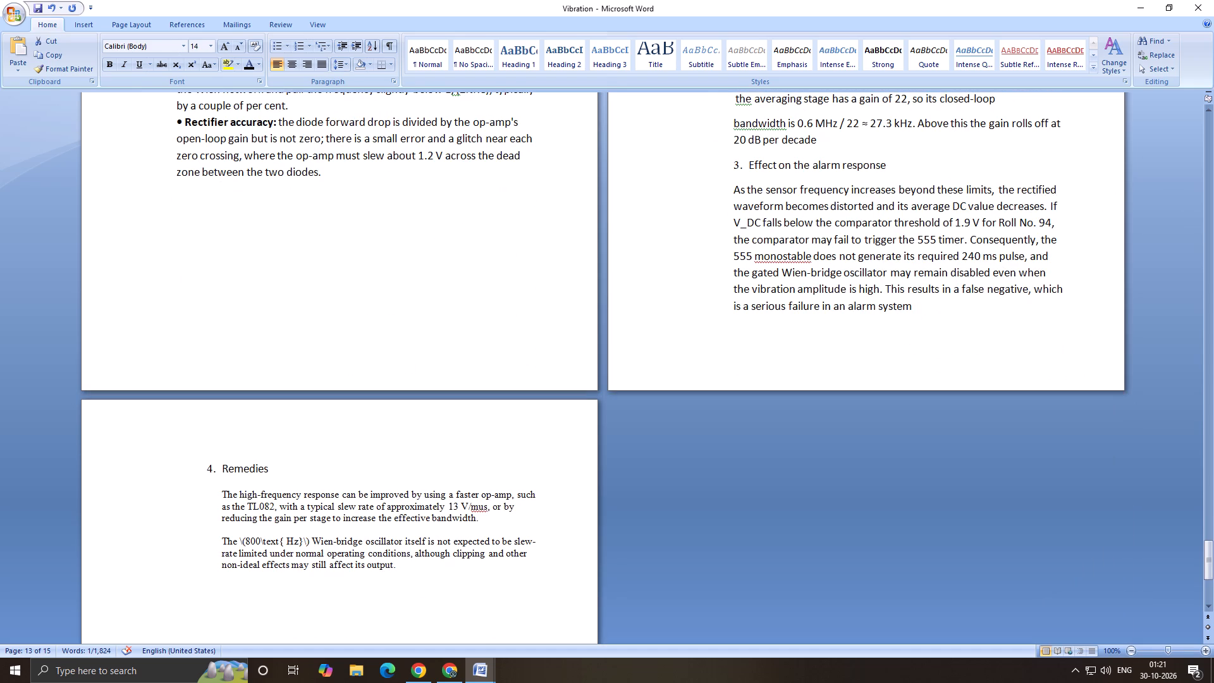
left_click_drag(487, 477, 463, 474)
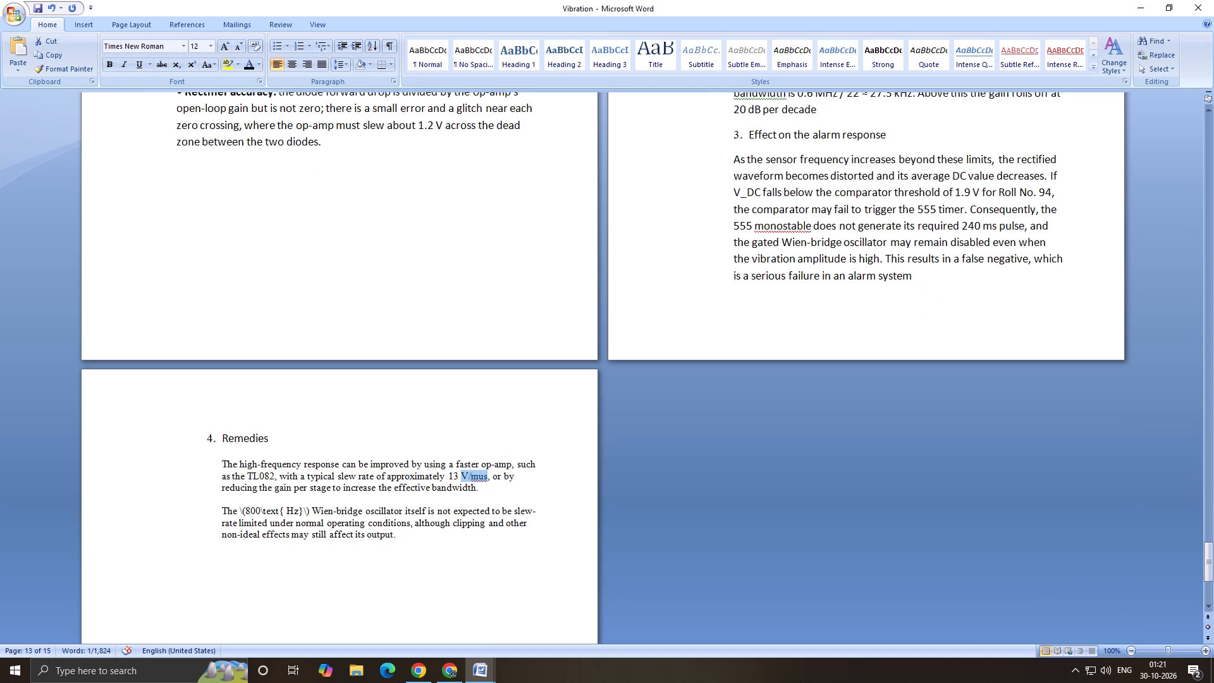
key("ctrl+v")
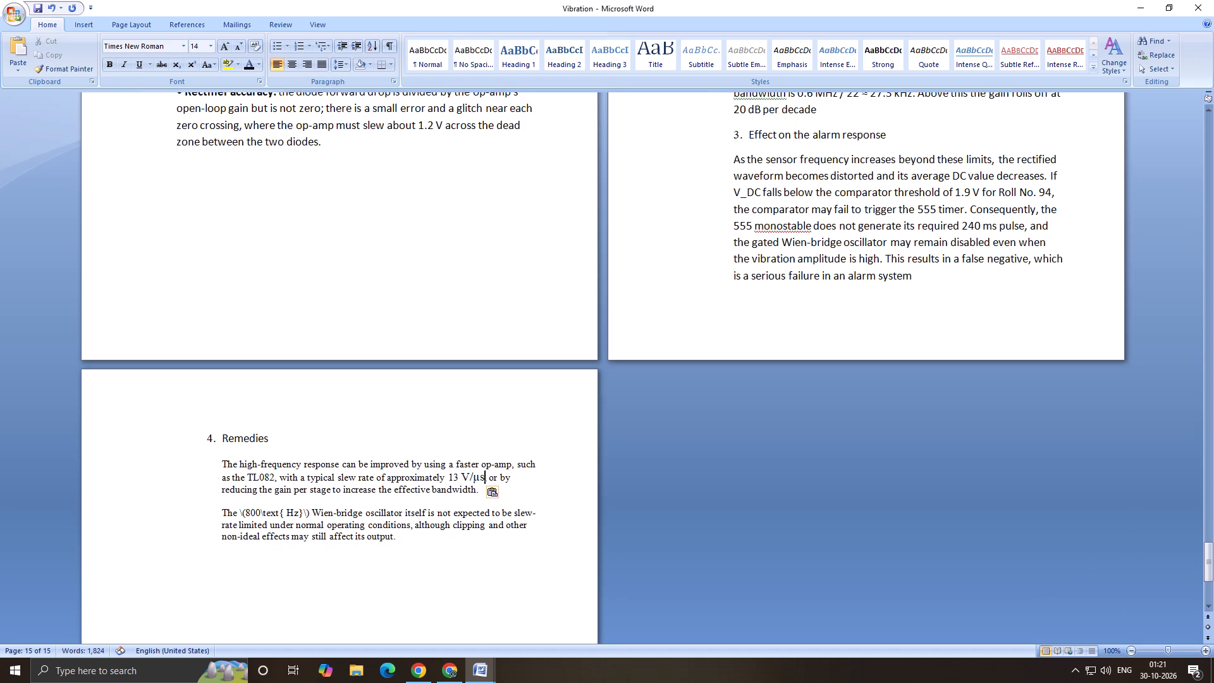
Set the font size of both Remedies paragraphs to 14.
left_click_drag(398, 543, 198, 467)
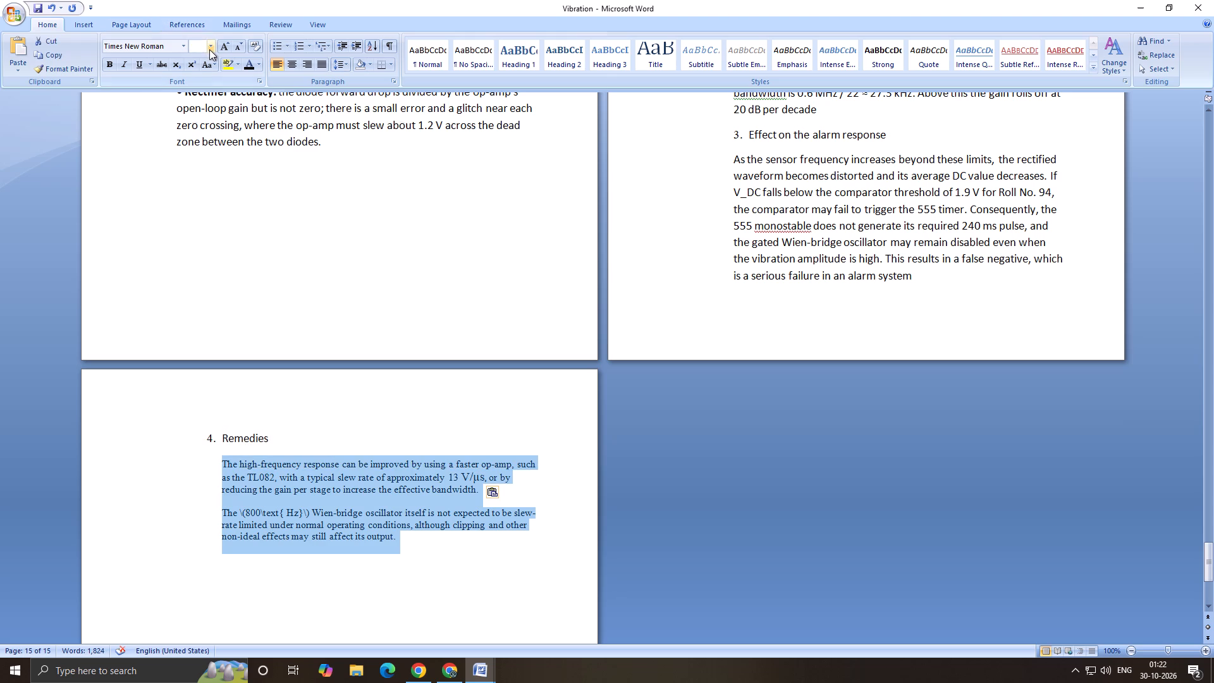
left_click(209, 49)
left_click(195, 116)
left_click(333, 347)
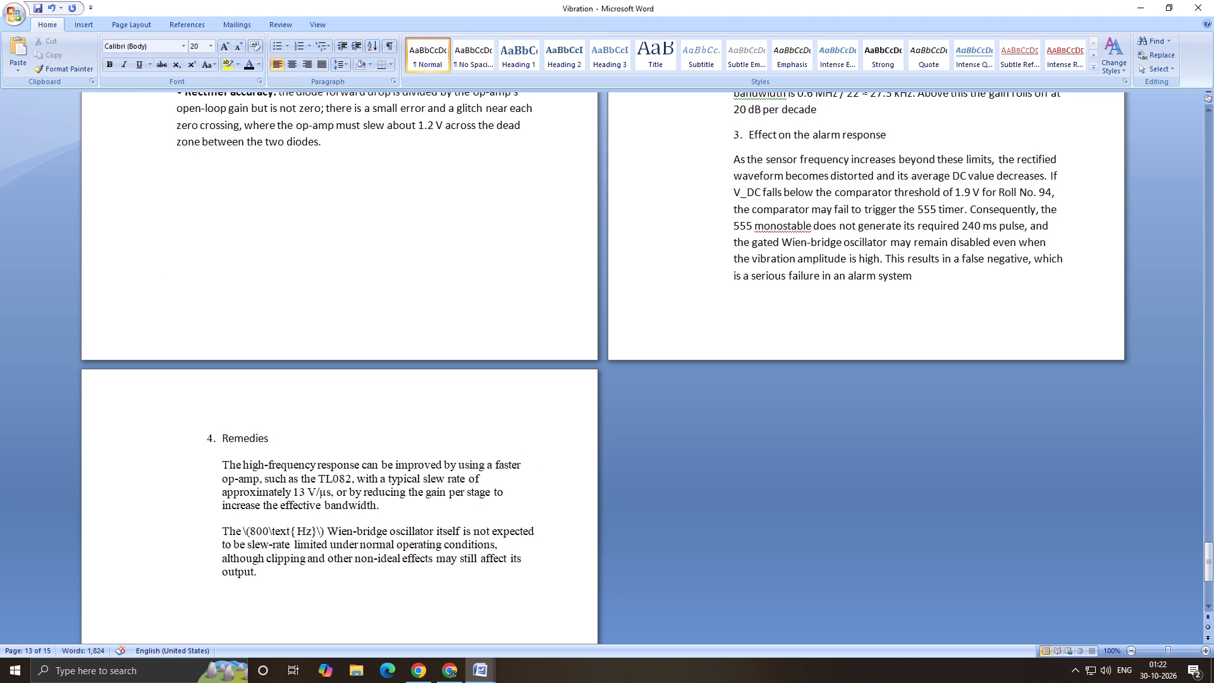
Strip the LaTeX markup around the 800 Hz value in the second Remedies paragraph so it starts "The 800 Hz Wien-bridge oscillator".
scroll(365, 491, "down", 3)
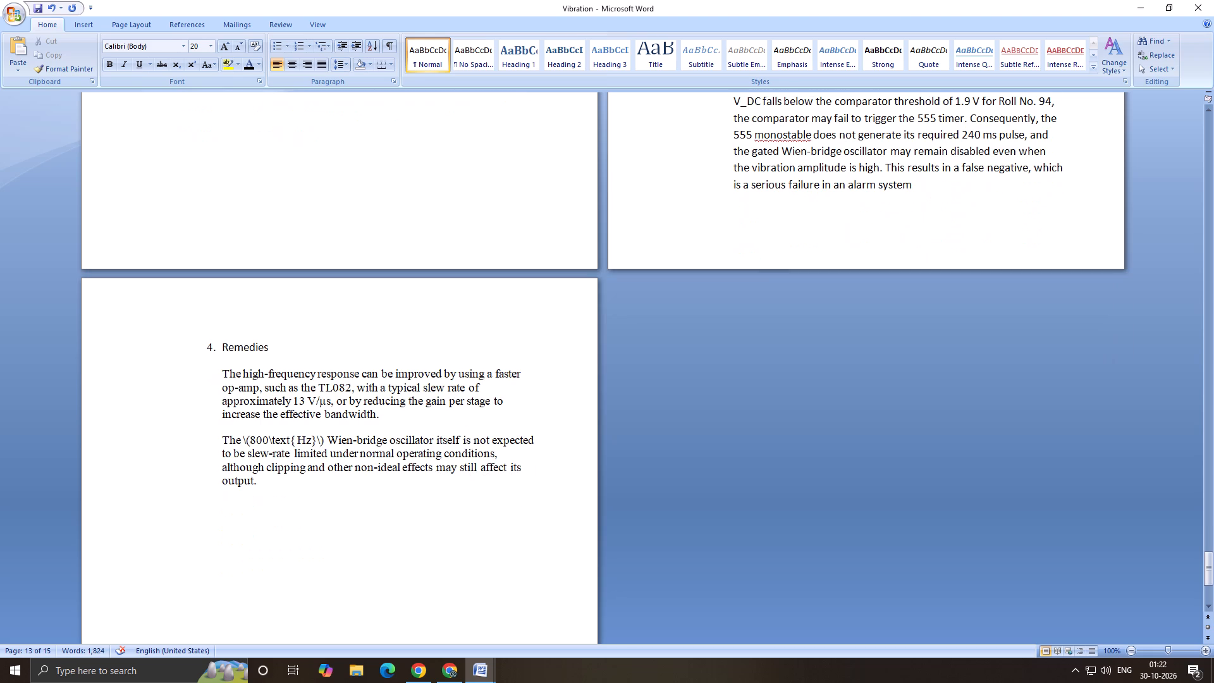
left_click(323, 438)
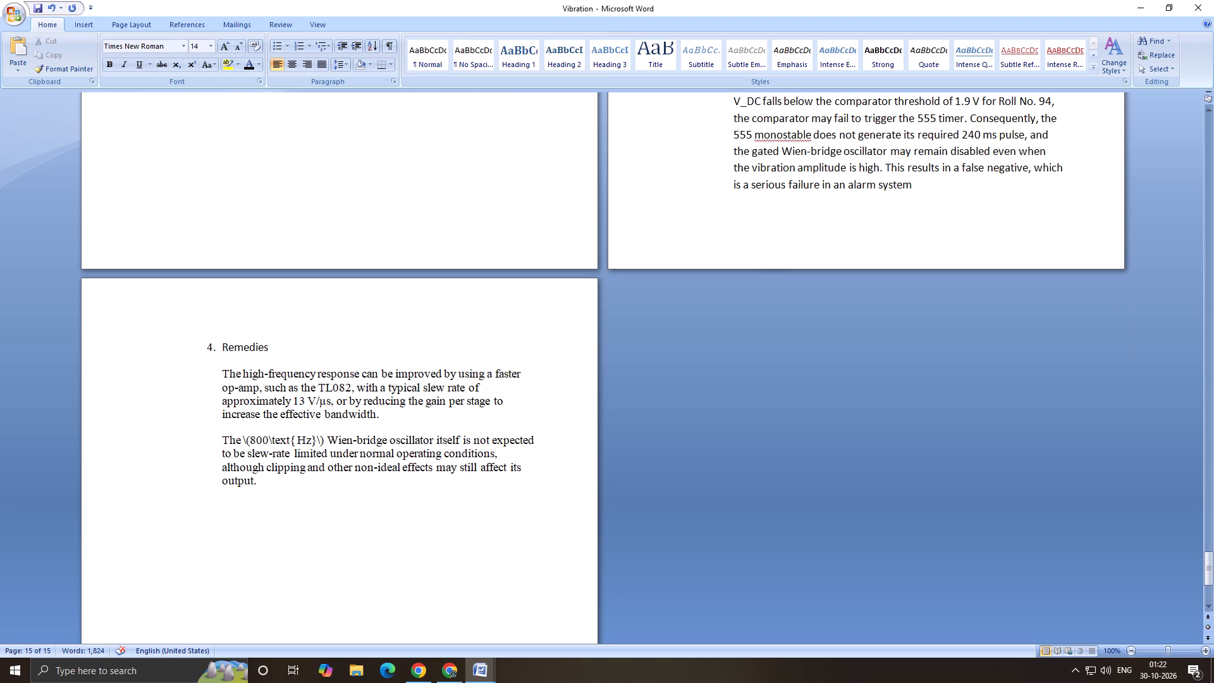
key("BackSpace")
key("BackSpace")
key("BackSpace")
key("Left")
key("Left")
key("Left")
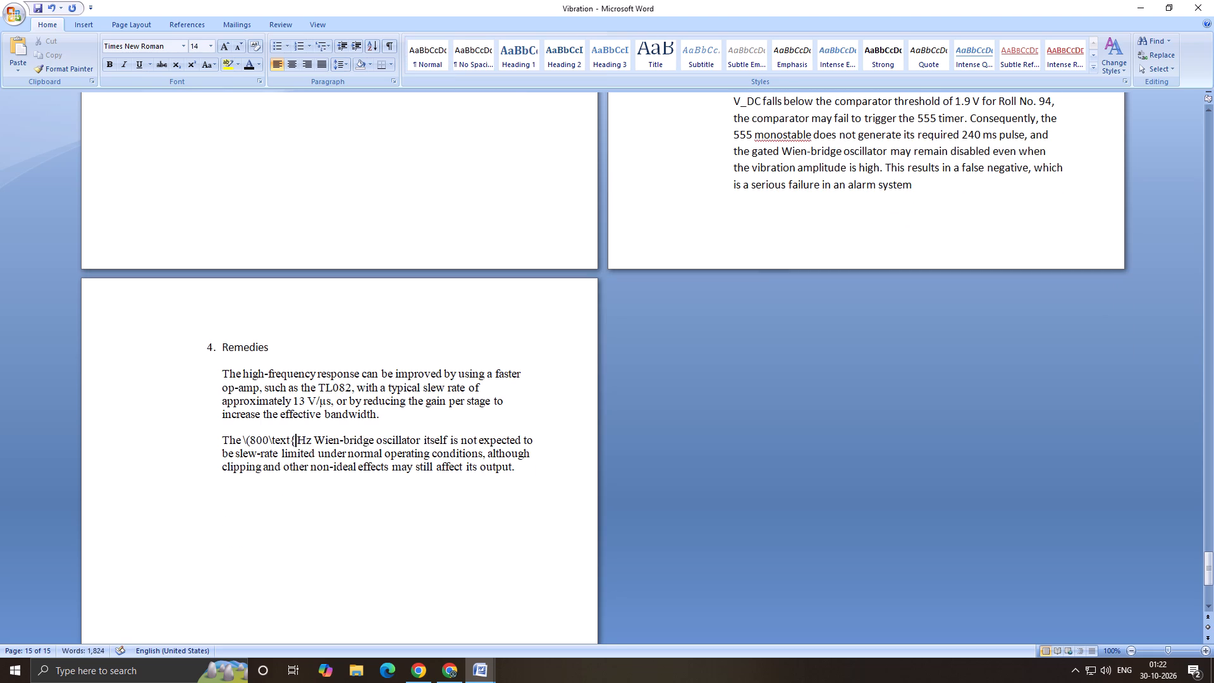
key("BackSpace")
key("BackSpace")
key("BackSpace")
key("BackSpace")
key("BackSpace")
key("BackSpace")
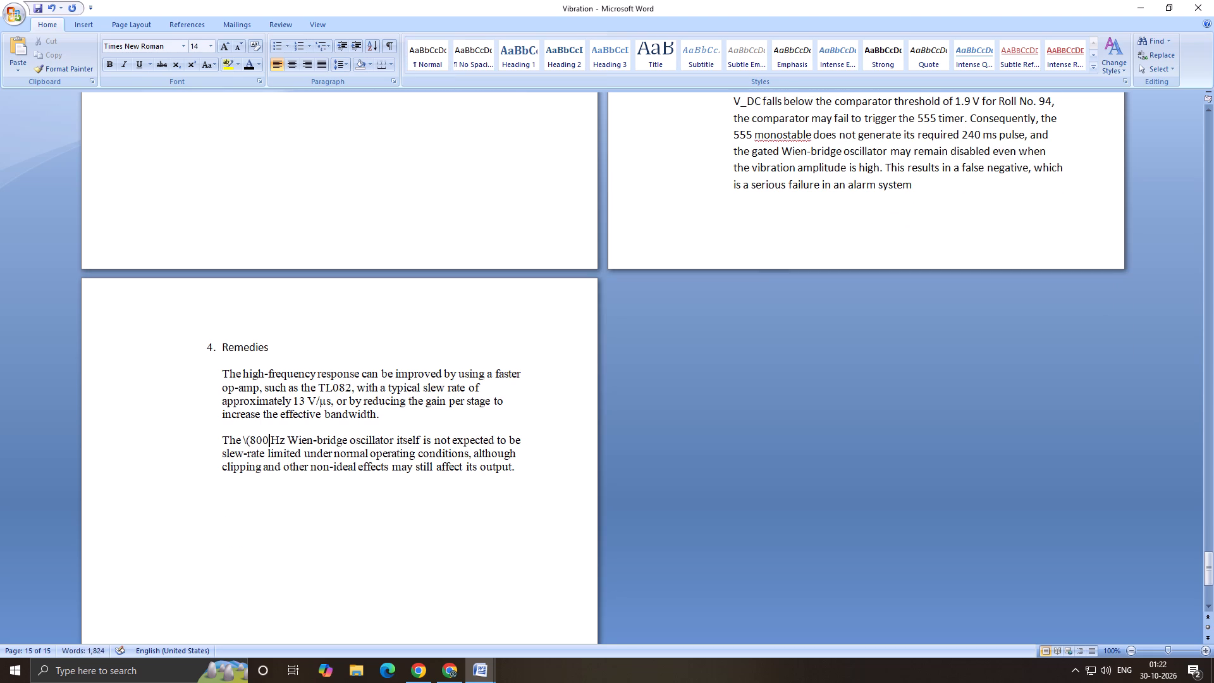
key("Left")
key("Left")
key("Left")
key("BackSpace")
key("BackSpace")
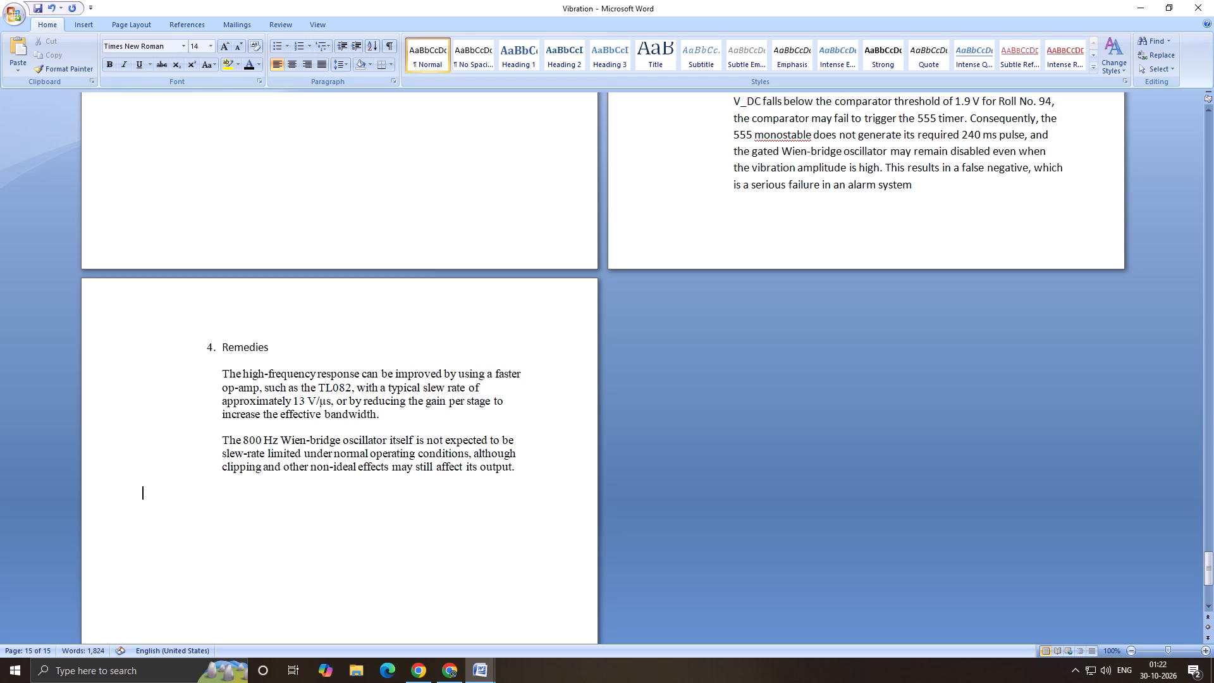
key("ctrl+c")
key("ctrl+v")
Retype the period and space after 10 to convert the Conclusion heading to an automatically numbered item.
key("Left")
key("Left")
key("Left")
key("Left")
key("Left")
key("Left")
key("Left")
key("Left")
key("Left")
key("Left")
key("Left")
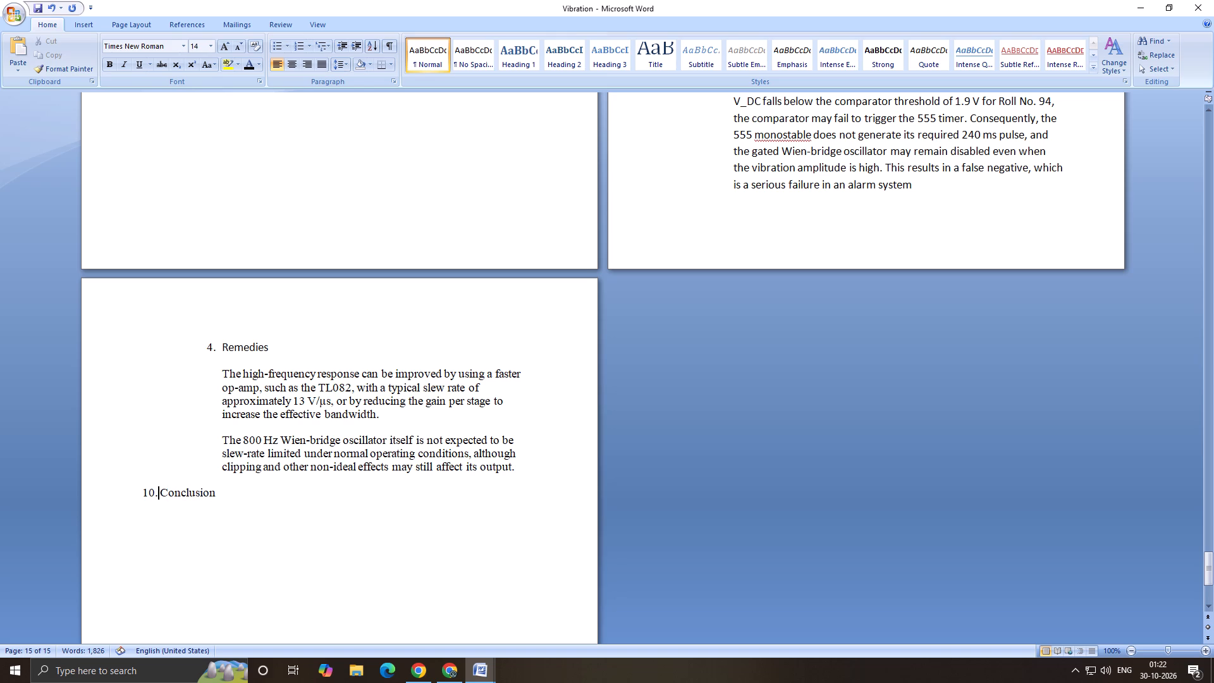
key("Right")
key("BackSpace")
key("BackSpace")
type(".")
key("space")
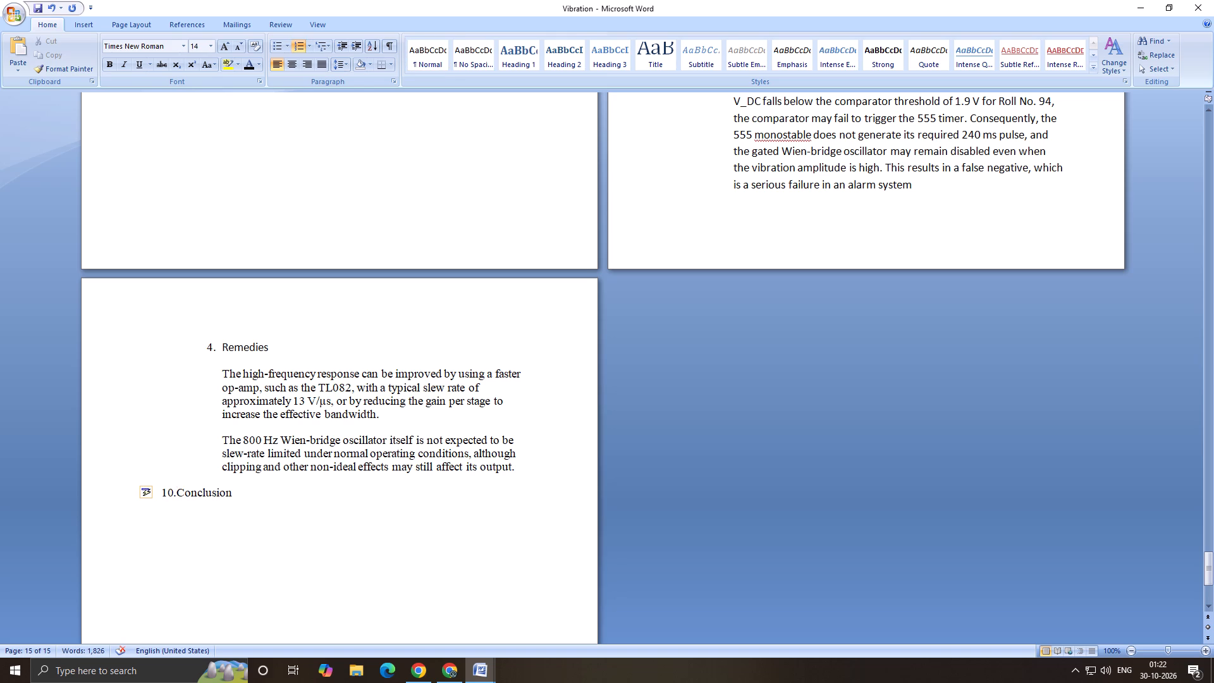
Remove the automatic number from the Conclusion heading and enter "10." in front of it as plain text.
left_click_drag(235, 493, 156, 479)
left_click(180, 492)
left_click_drag(161, 495, 221, 495)
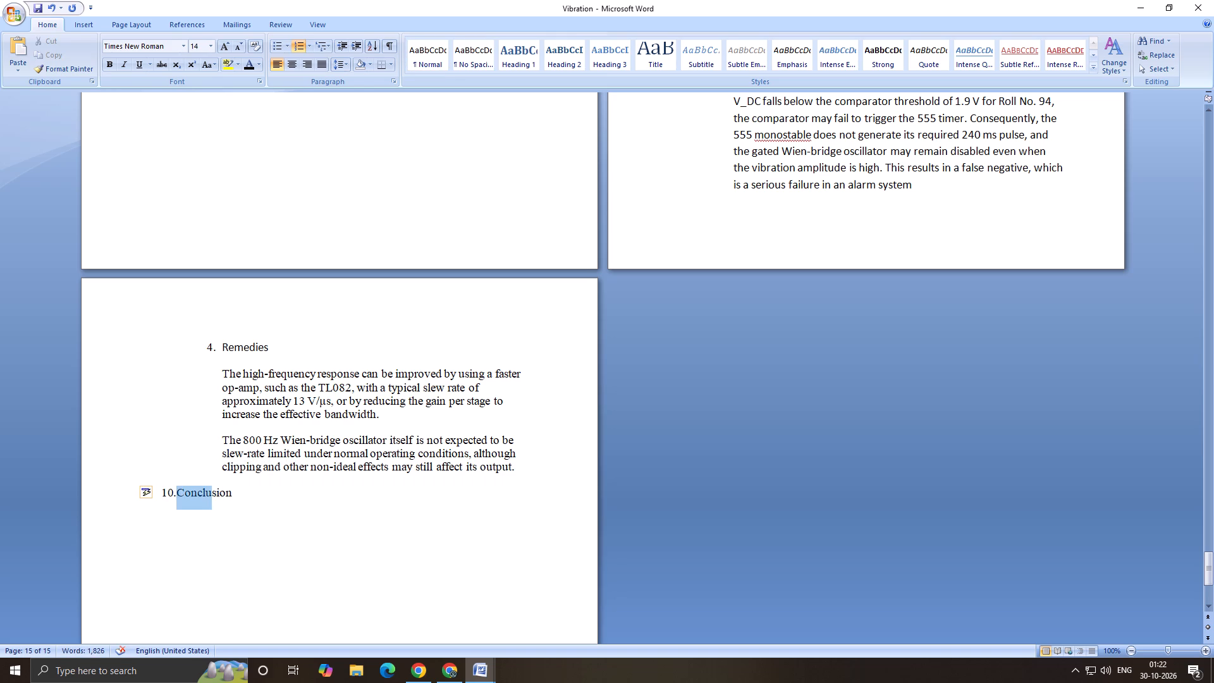
left_click_drag(221, 495, 236, 495)
left_click(236, 495)
left_click_drag(238, 495, 154, 486)
left_click(184, 511)
key("Left")
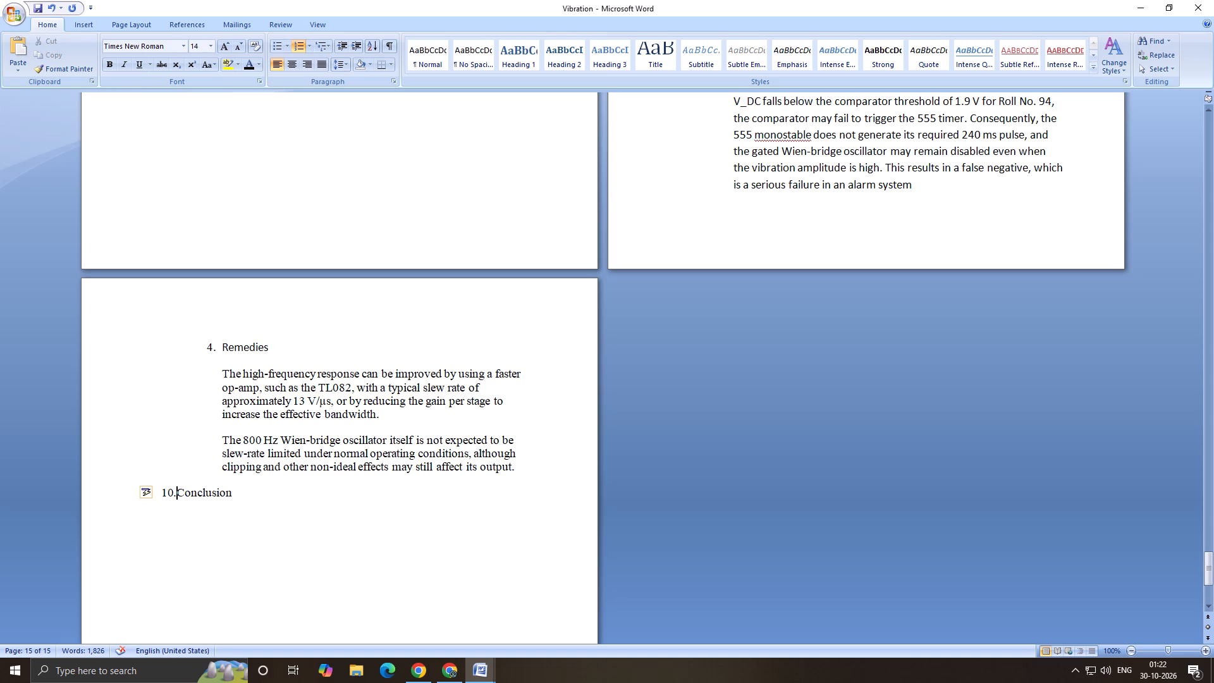
key("BackSpace")
key("BackSpace")
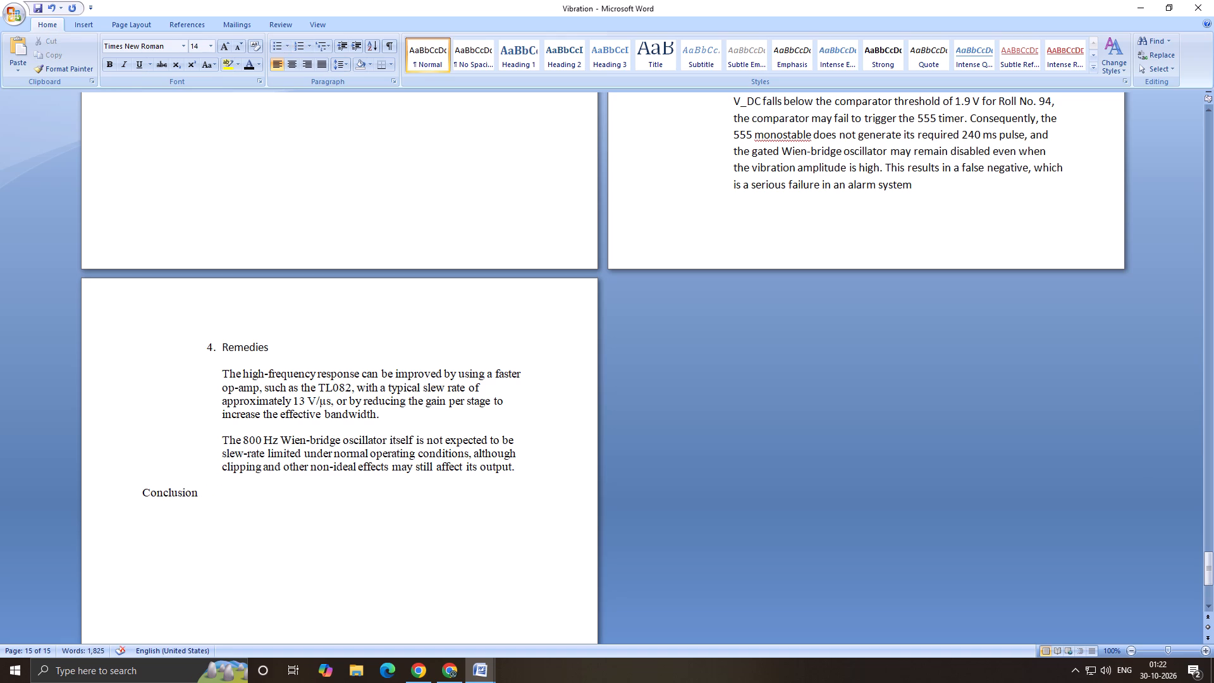
key("1")
type("0.")
Set the font size of the whole "10.Conclusion" heading to 20.
left_click_drag(223, 495, 87, 484)
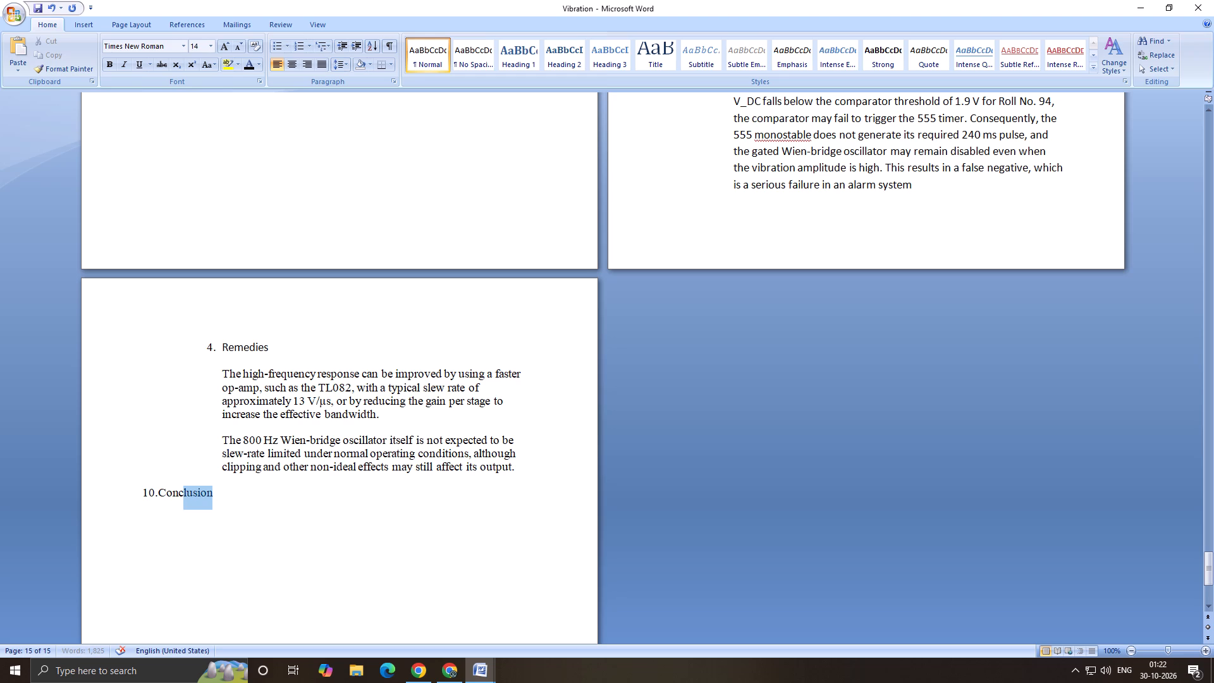
left_click_drag(87, 484, 137, 497)
left_click(212, 47)
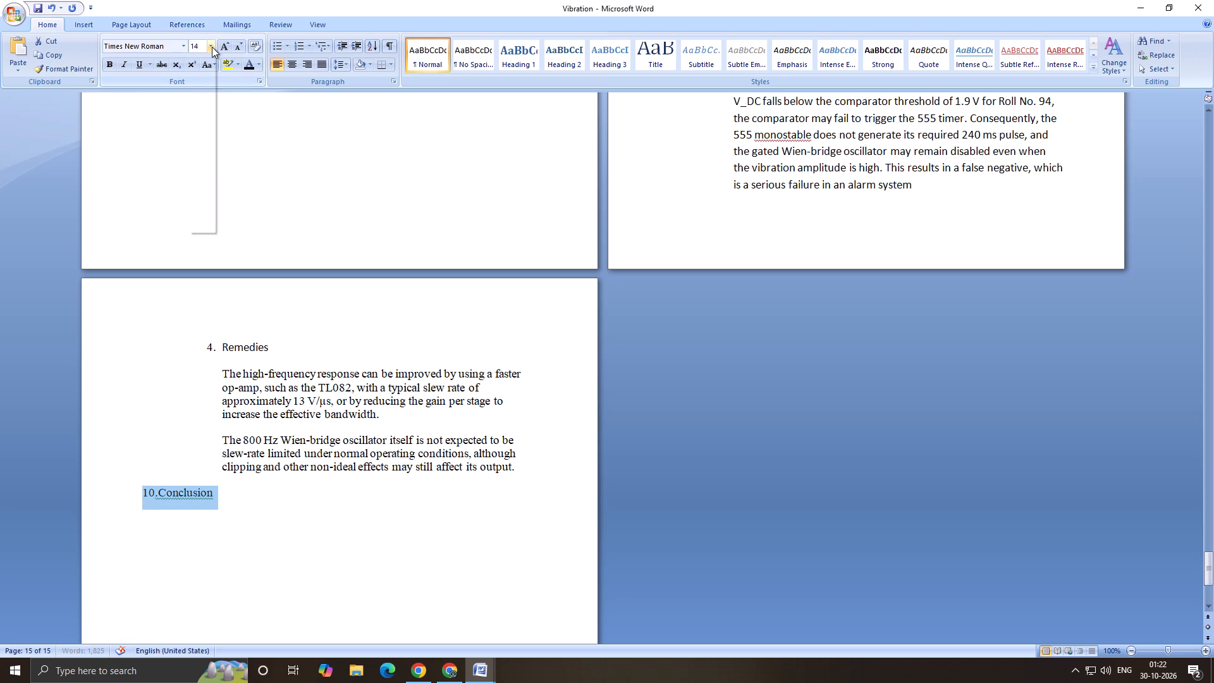
left_click(197, 150)
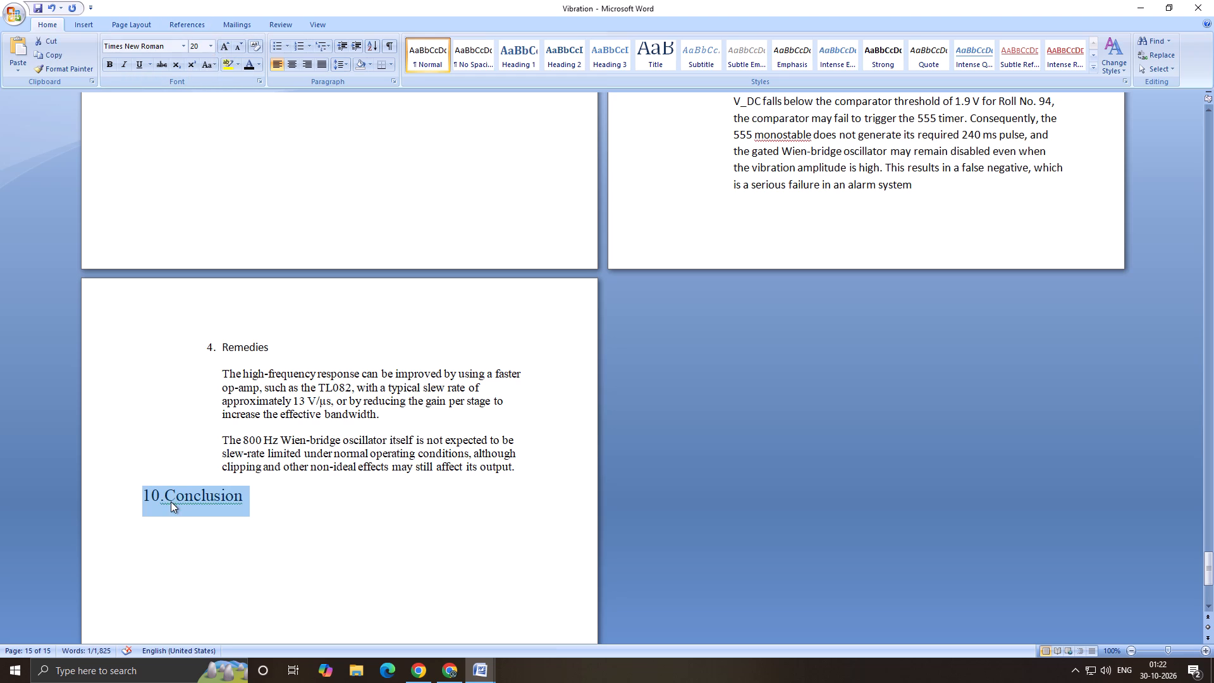
Insert a space between "10." and "Conclusion" to make the heading an automatically numbered item.
left_click(171, 494)
left_click(164, 496)
key("Return")
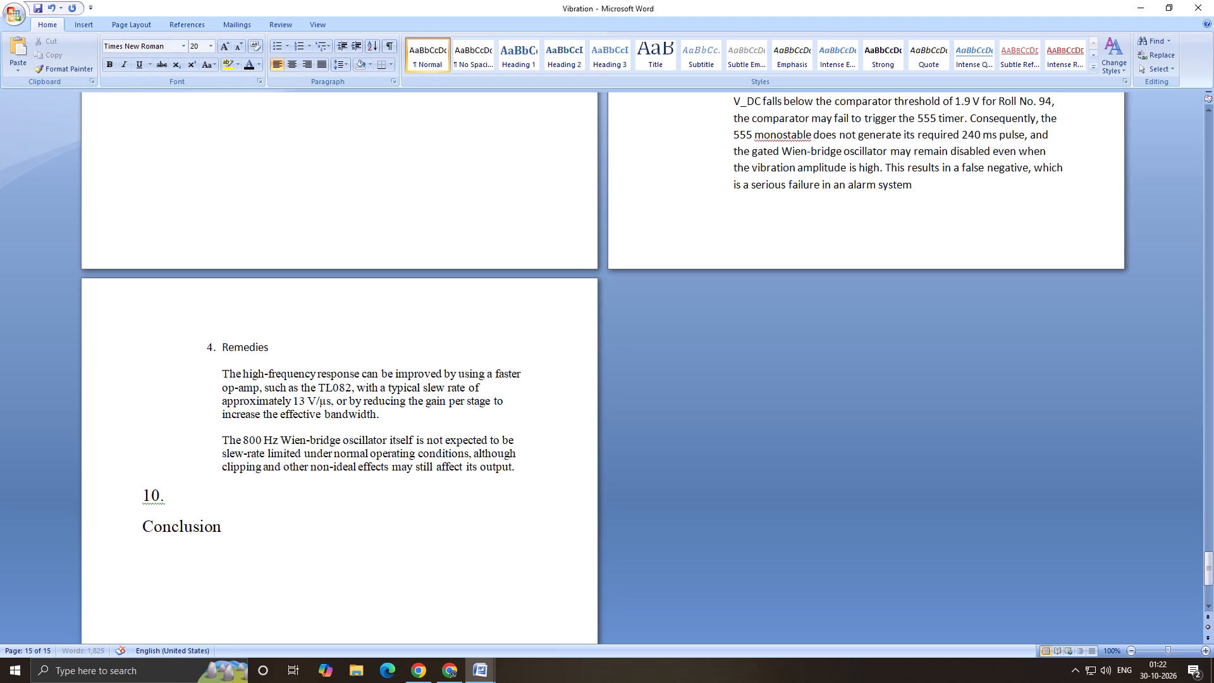
key("BackSpace")
key("space")
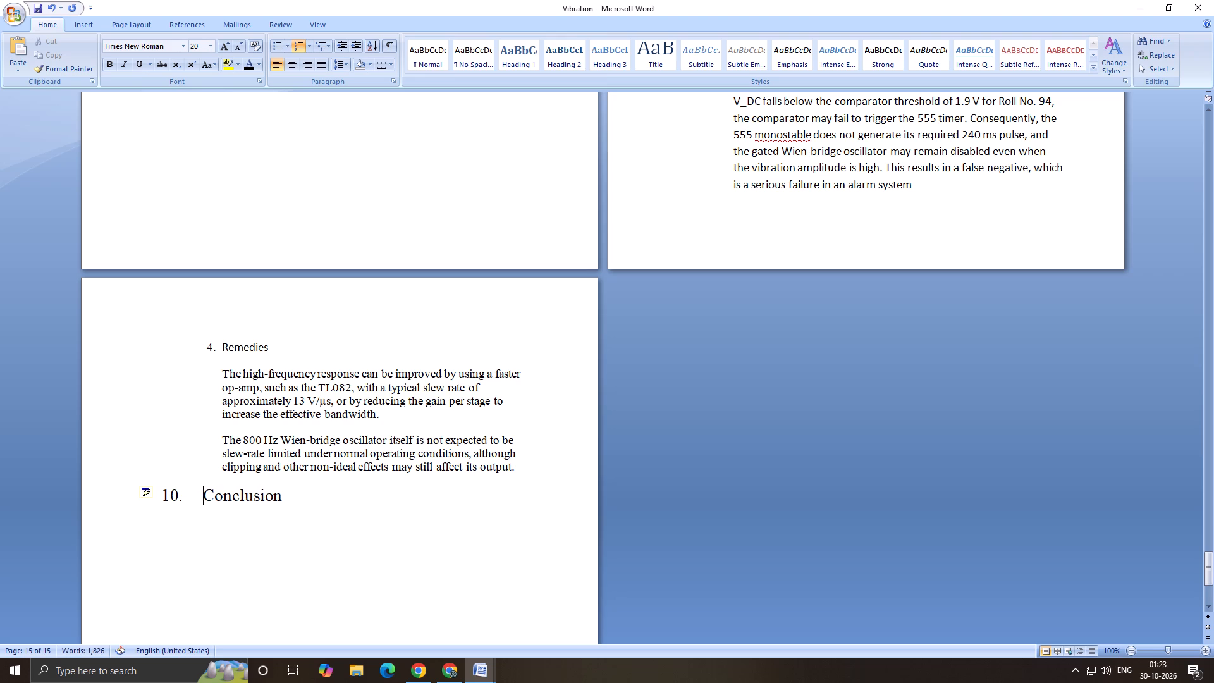
Start a new line below the Conclusion heading and clear its automatic numbering.
key("Right")
key("Right")
key("Right")
key("Right")
key("Right")
key("Right")
key("Right")
key("Right")
key("Right")
key("Right")
key("Return")
key("BackSpace")
Copy the full Conclusion paragraph from the Roll No. 91 PDF report and paste it below the Conclusion heading in the Word document.
left_click(422, 667)
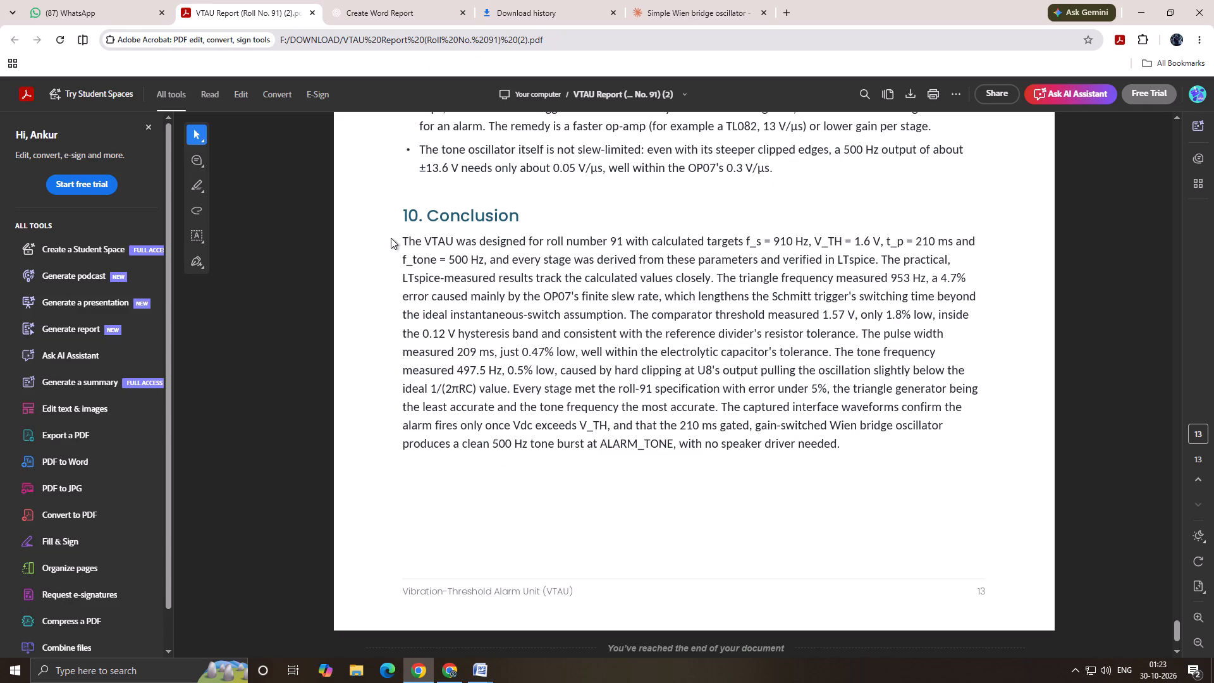
left_click_drag(394, 235, 838, 444)
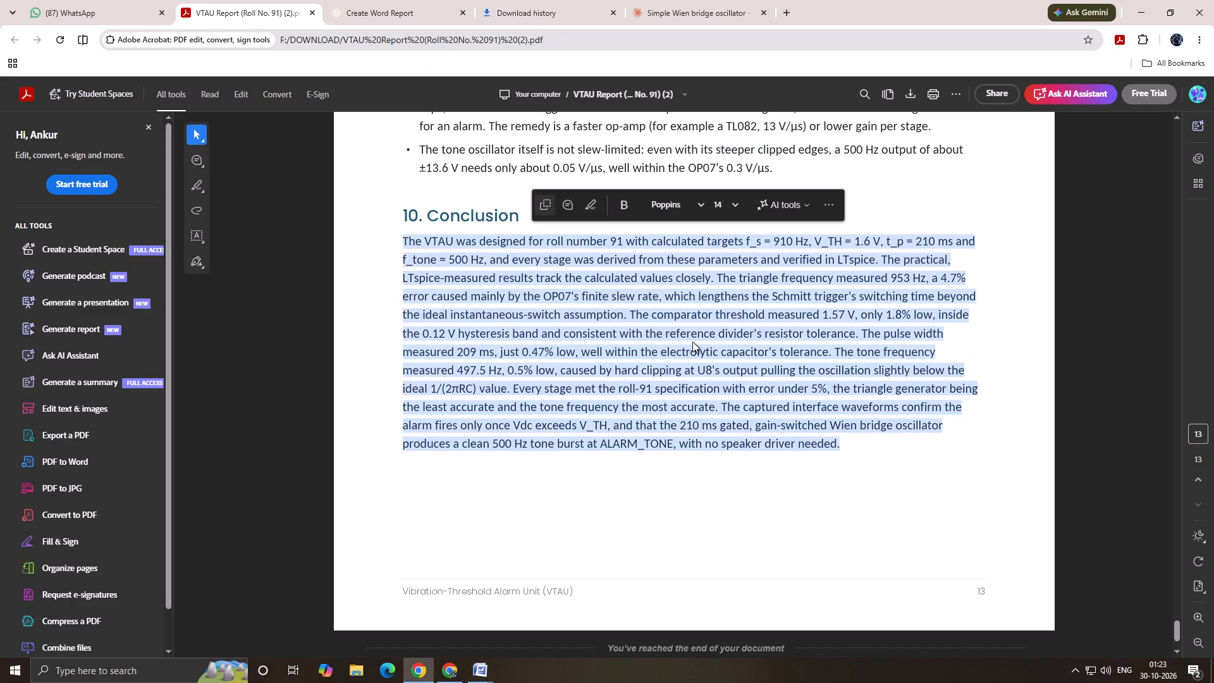
right_click(694, 340)
left_click(750, 421)
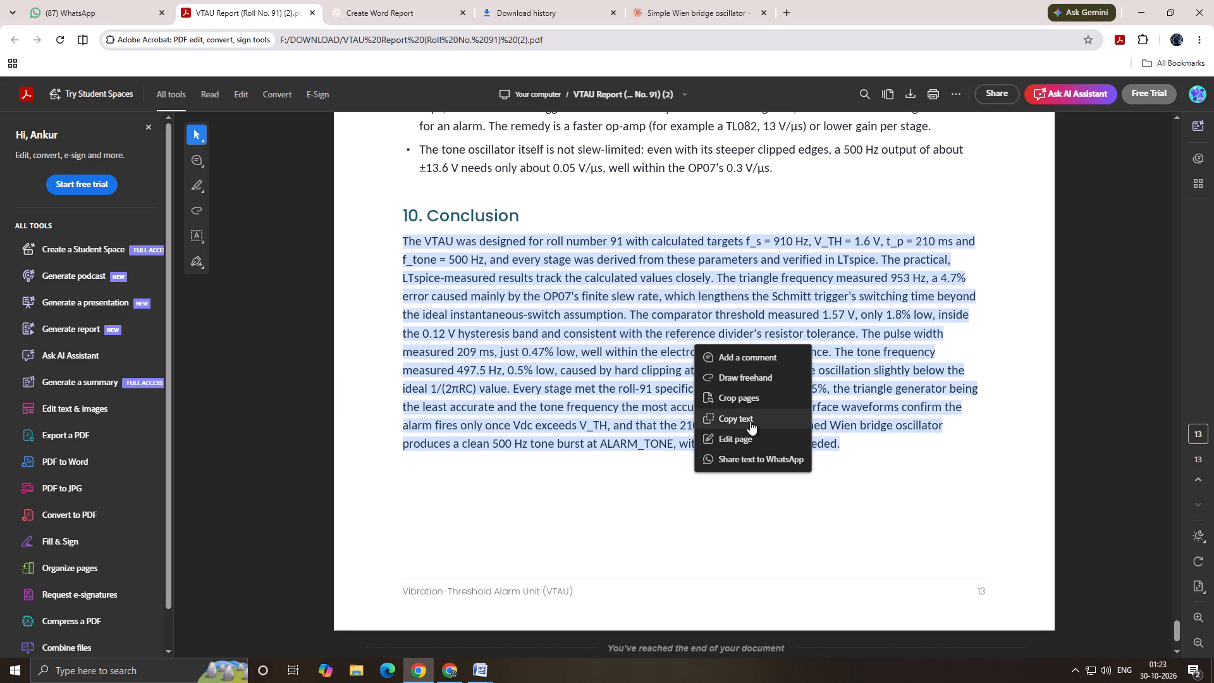
key("alt+Tab")
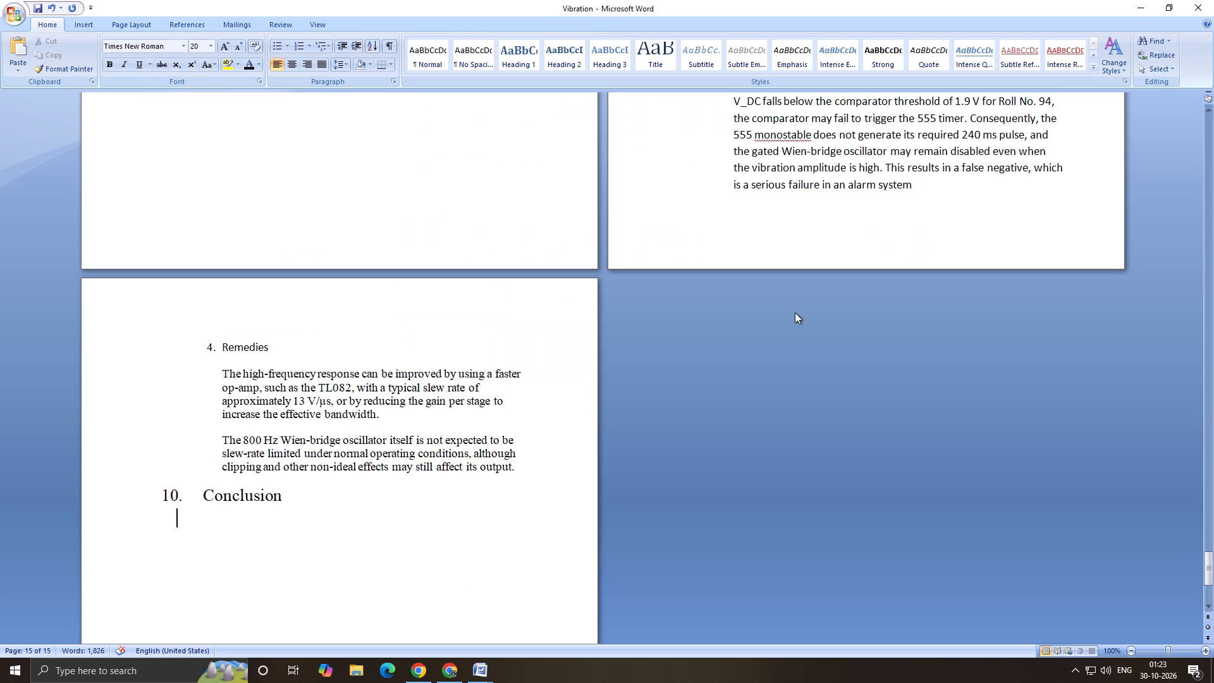
key("ctrl+v")
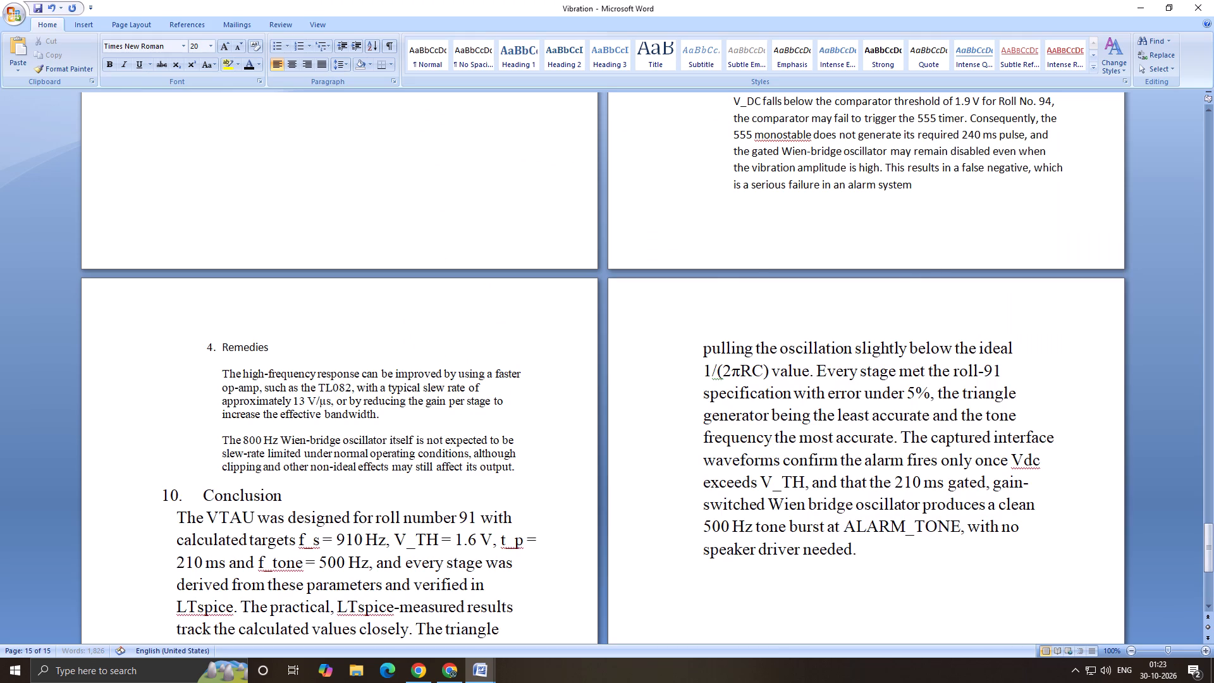
Set the font size of the whole pasted Conclusion paragraph to 14.
scroll(472, 391, "down", 7)
left_click_drag(171, 302, 171, 304)
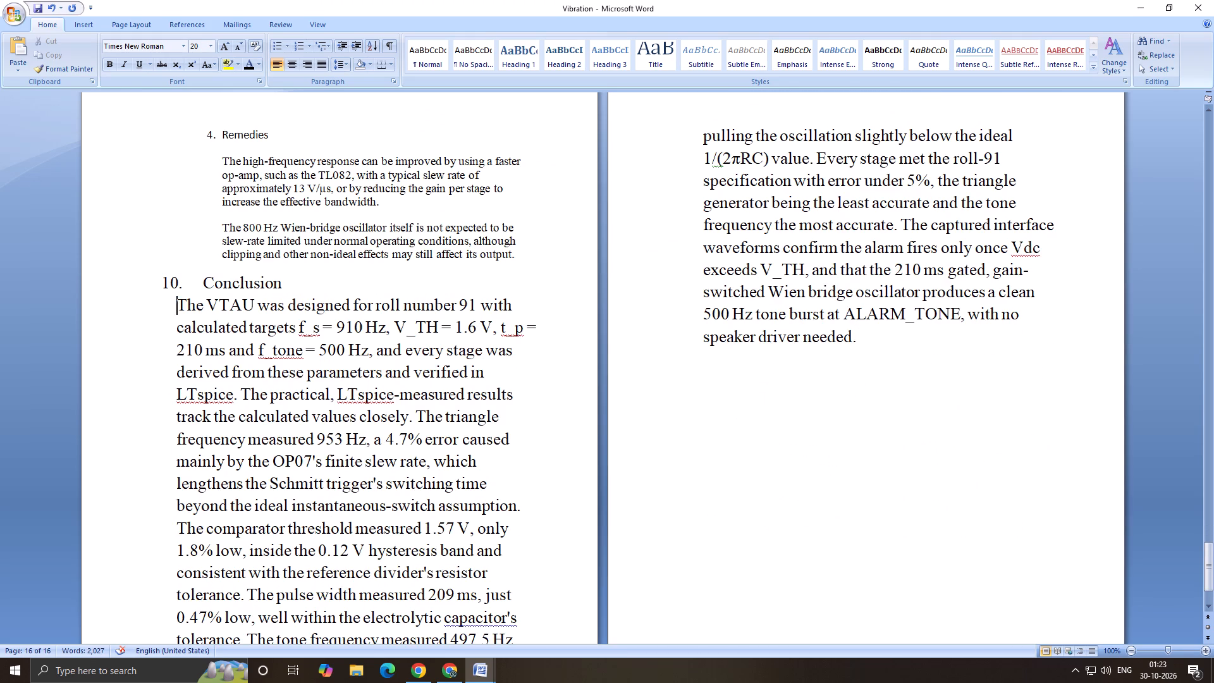
left_click_drag(171, 304, 912, 298)
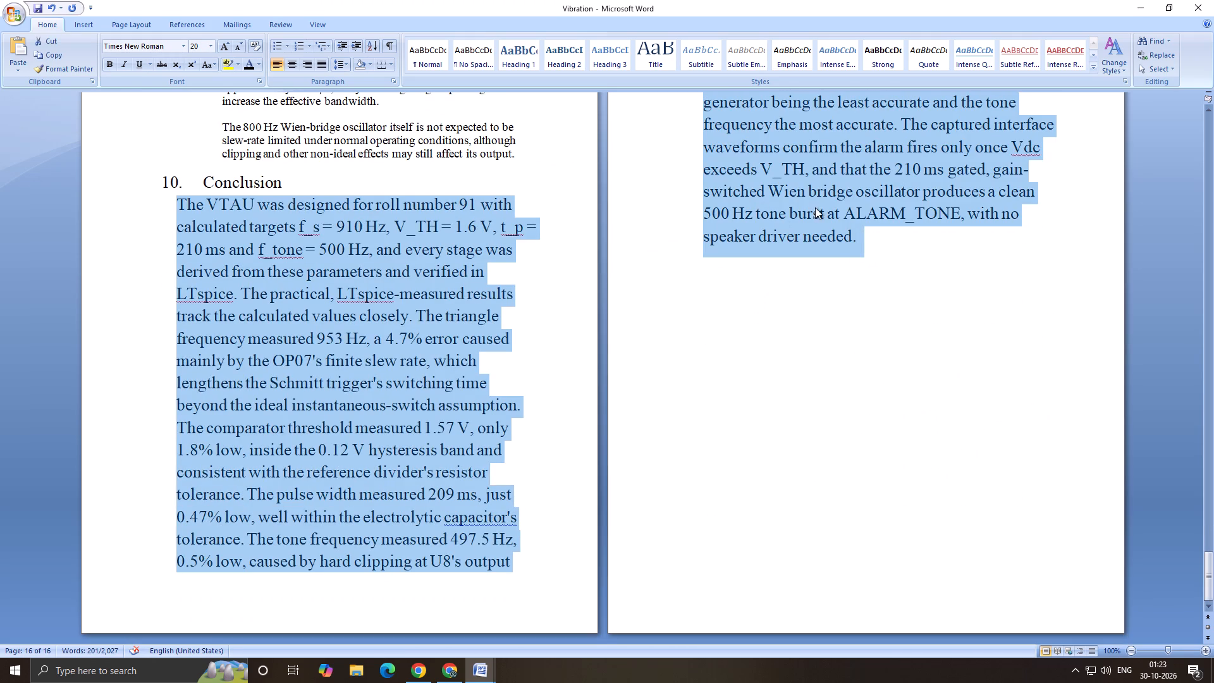
right_click(815, 207)
left_click(878, 168)
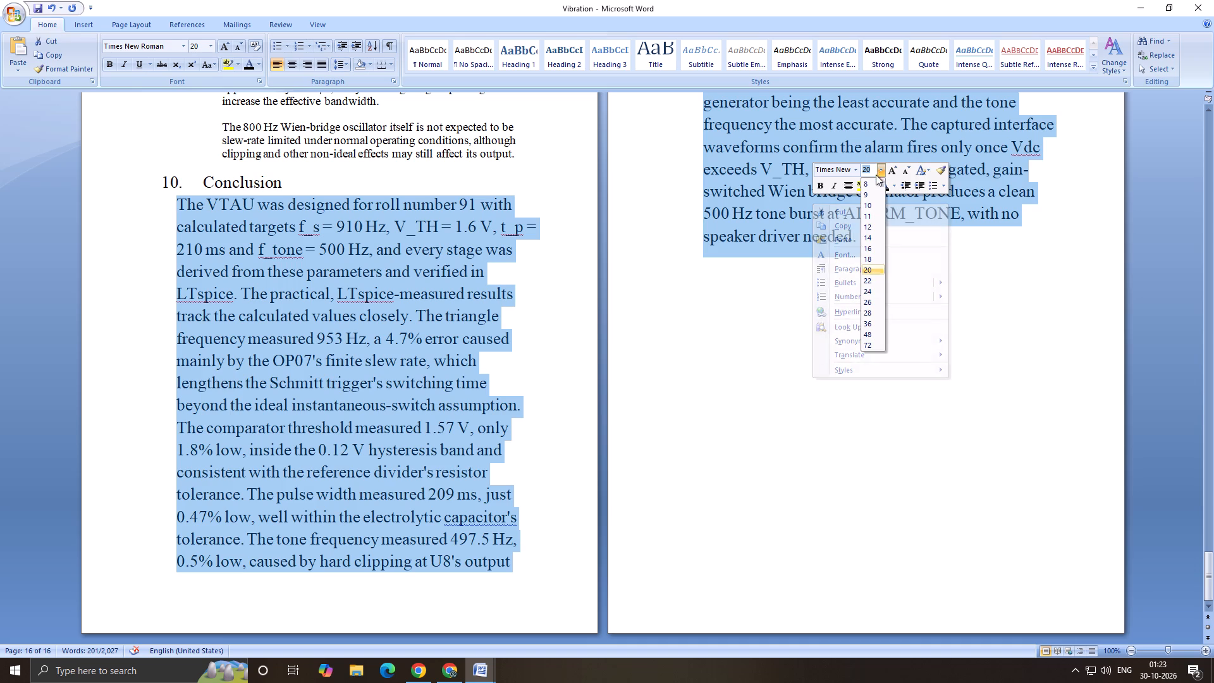
left_click(873, 238)
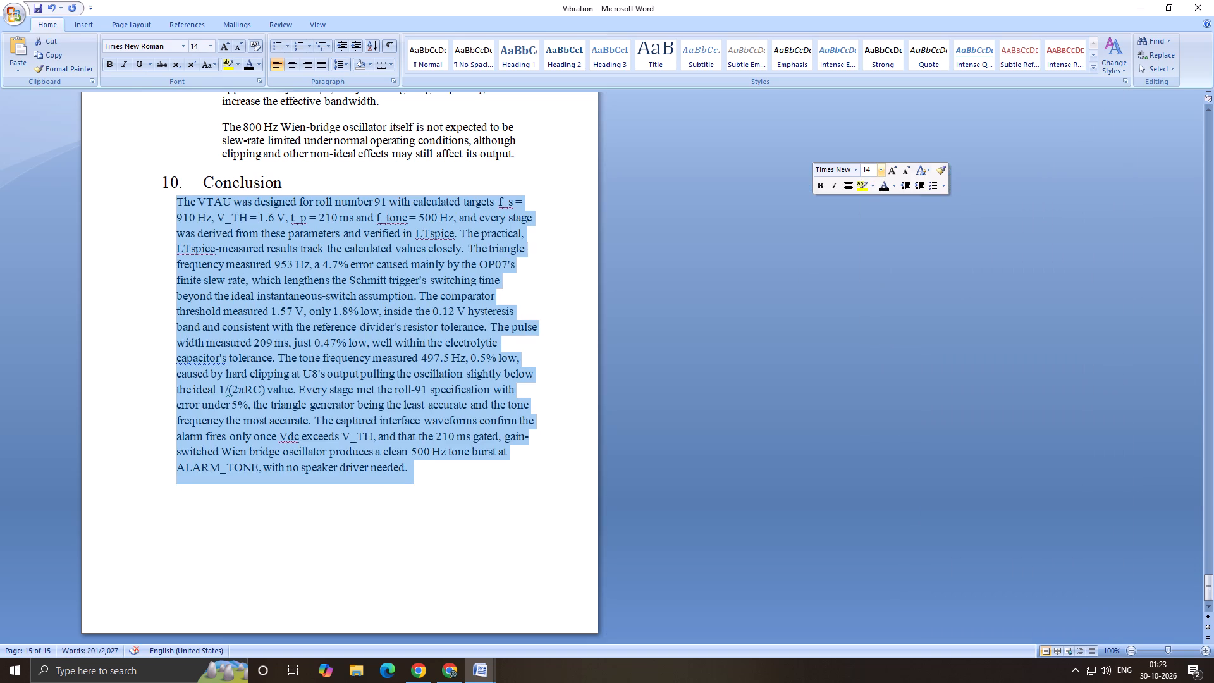
left_click(475, 523)
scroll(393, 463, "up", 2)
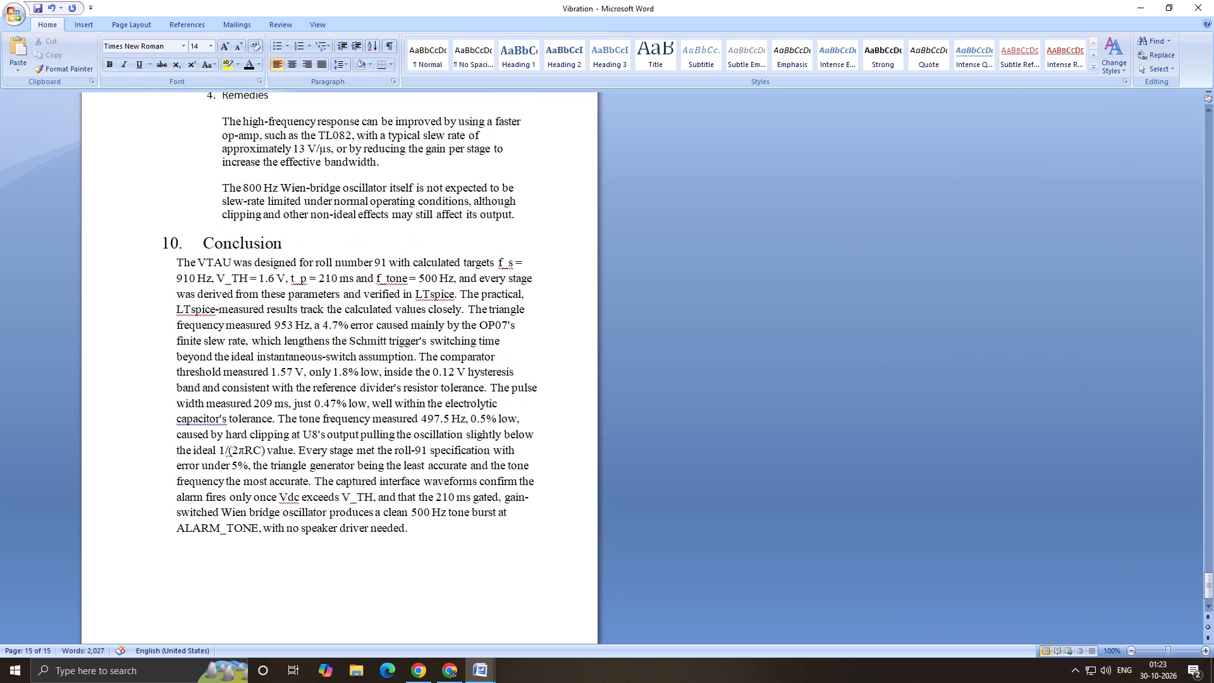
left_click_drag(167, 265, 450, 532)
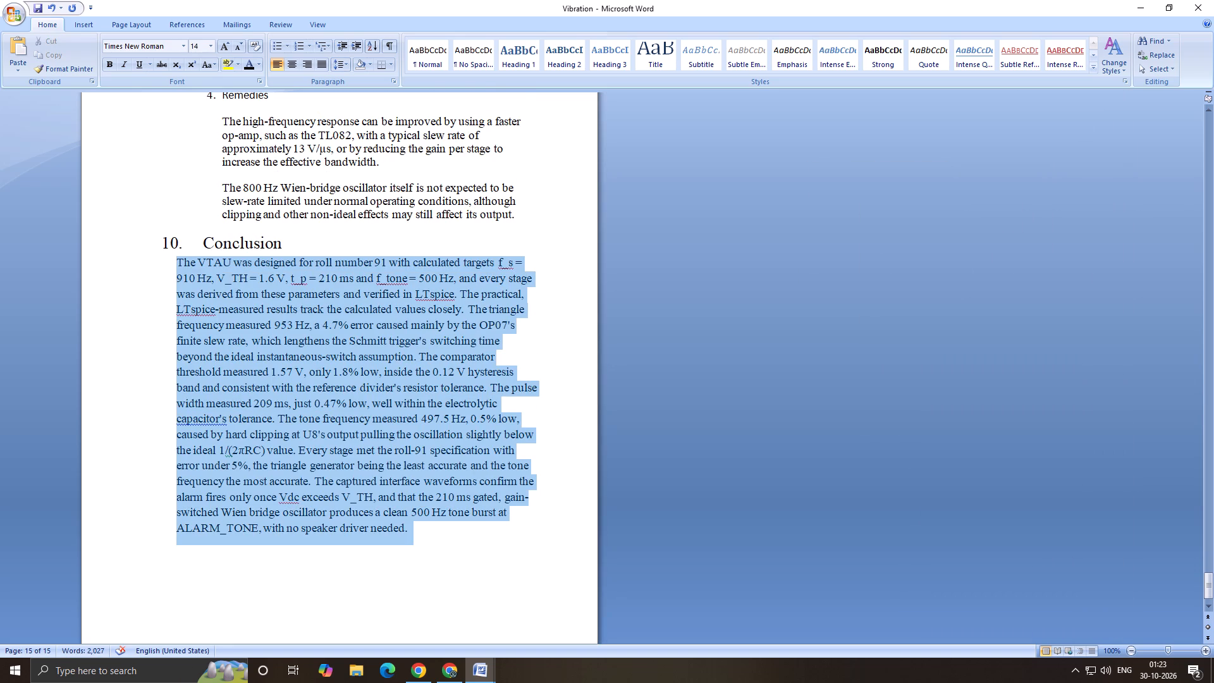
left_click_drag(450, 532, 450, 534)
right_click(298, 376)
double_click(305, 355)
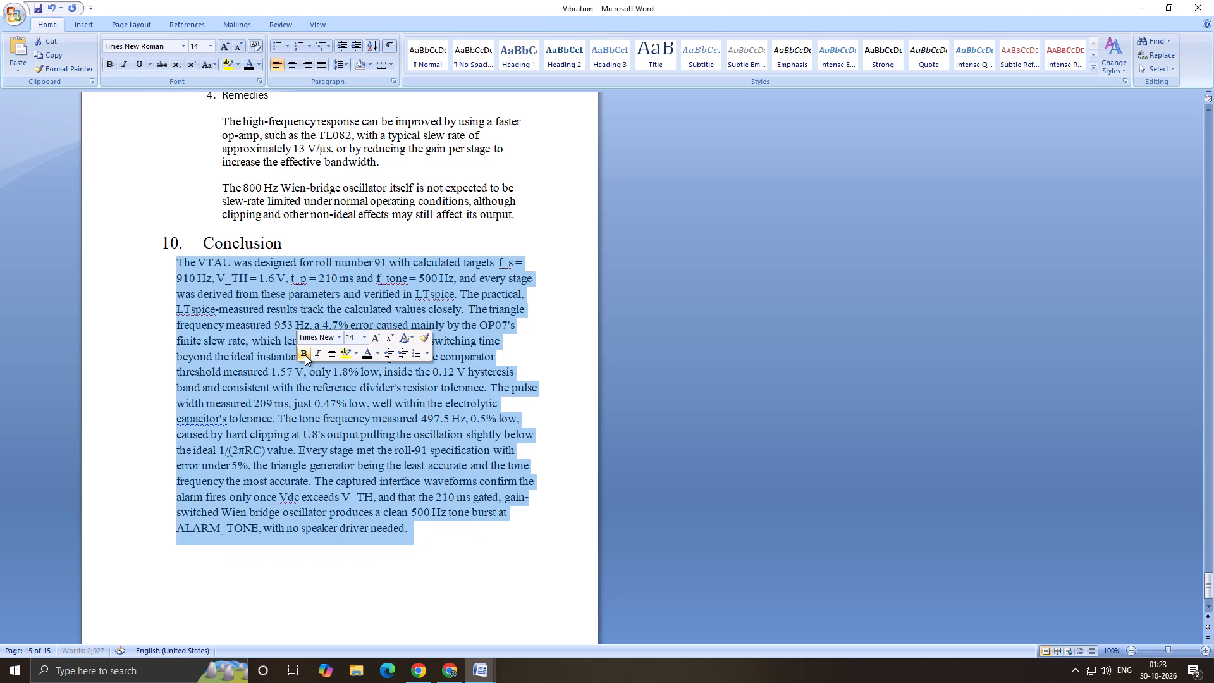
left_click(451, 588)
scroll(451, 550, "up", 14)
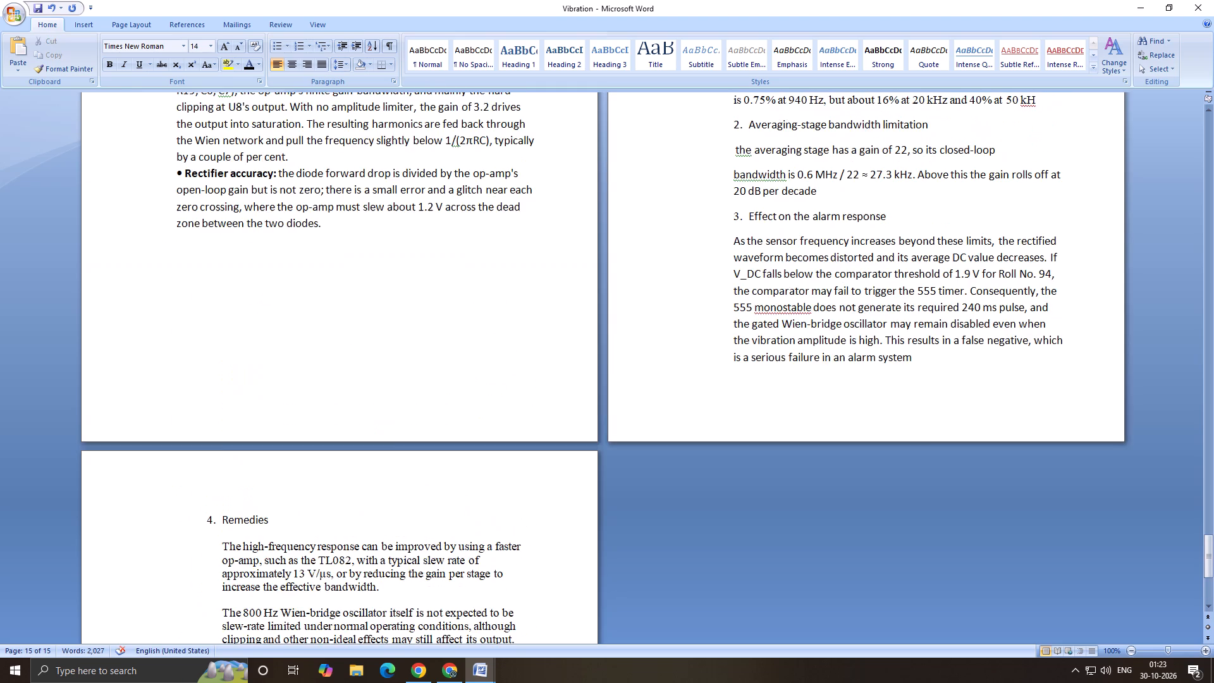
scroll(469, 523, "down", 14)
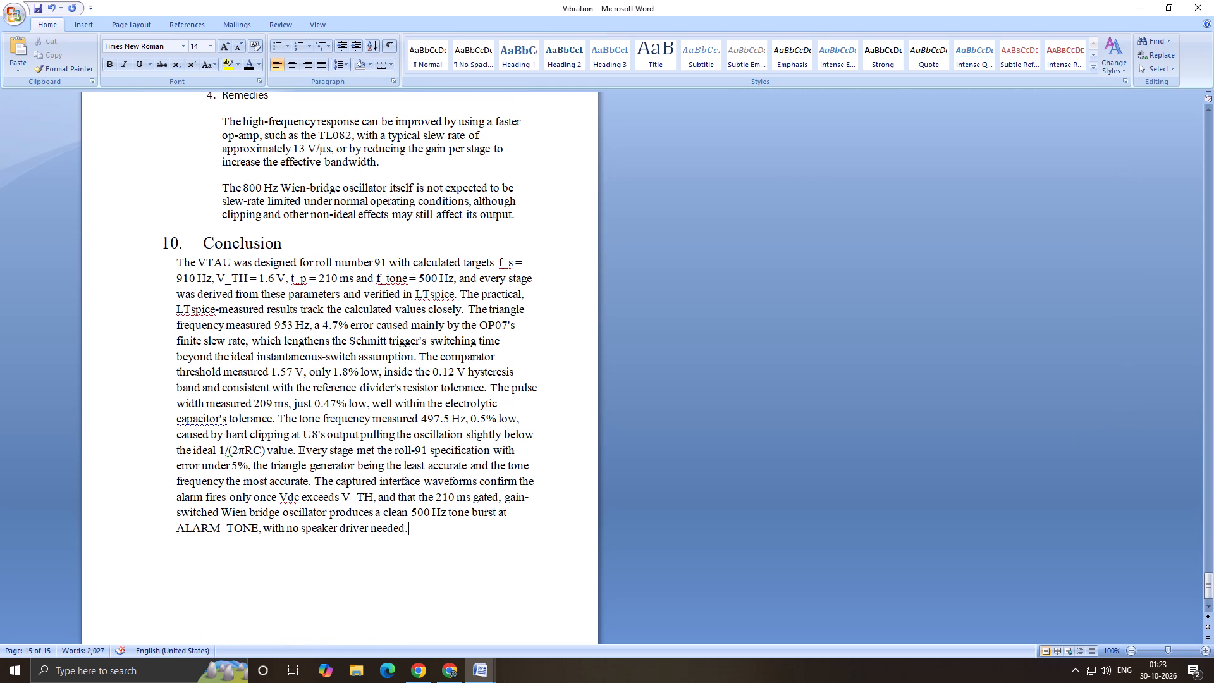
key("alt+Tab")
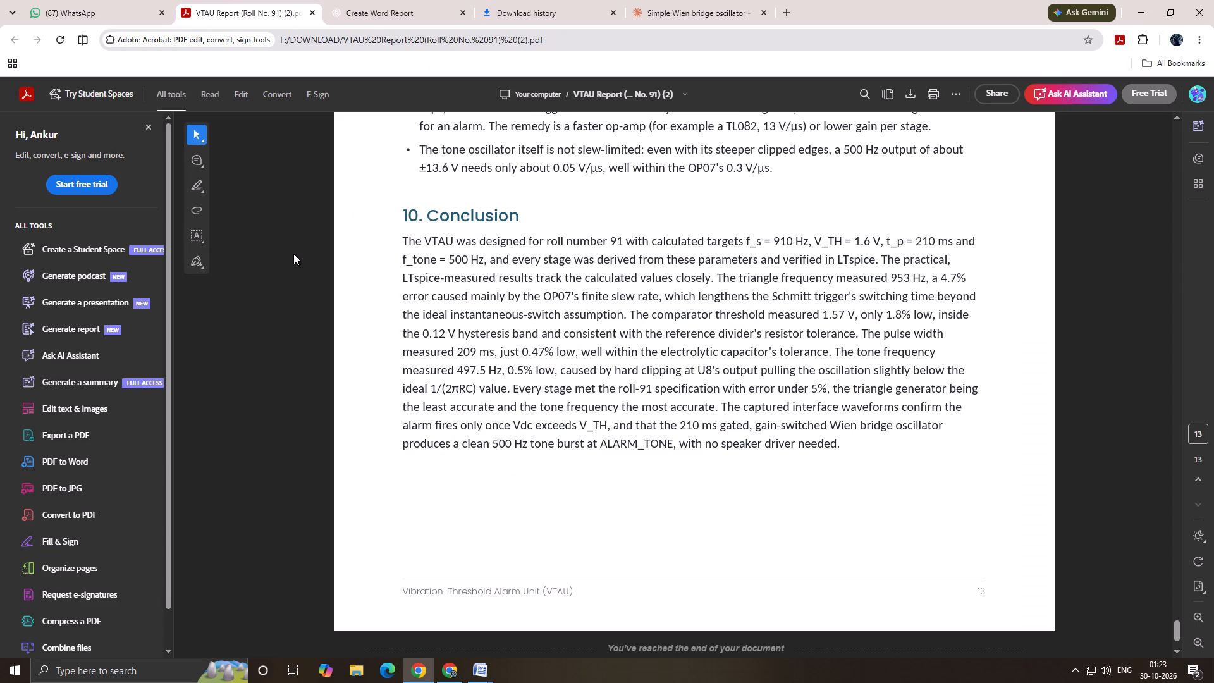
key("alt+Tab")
Change the roll number in the first sentence of the Conclusion to 94.
left_click(386, 264)
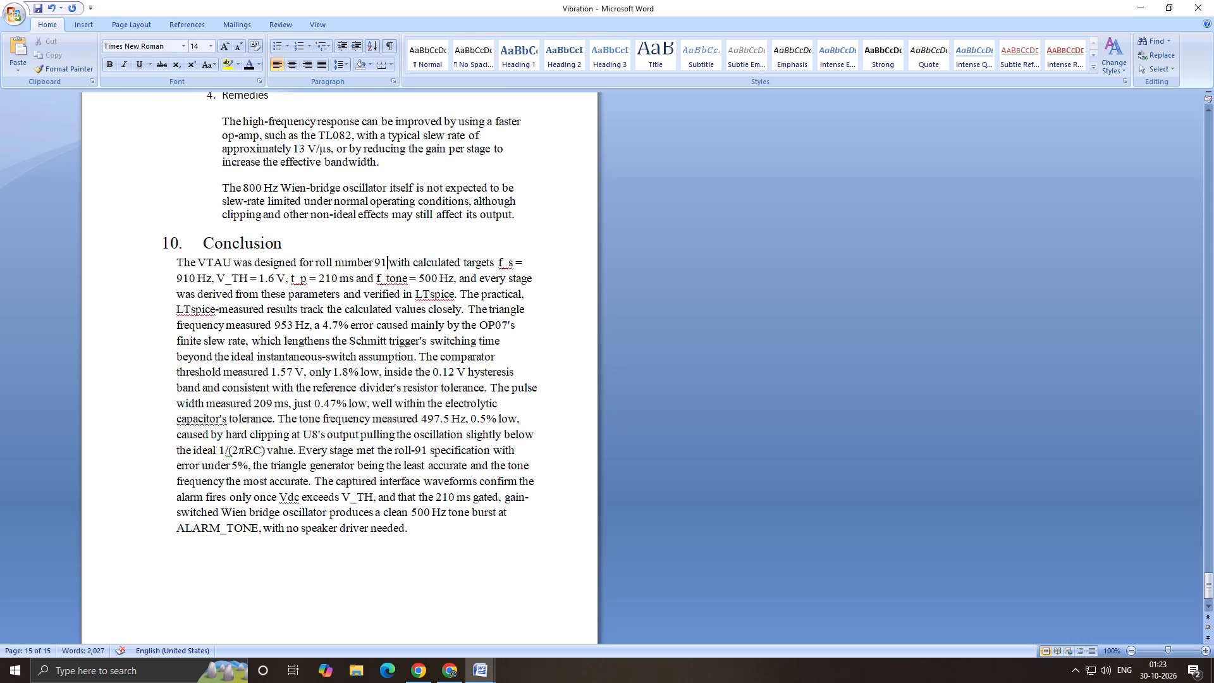
key("BackSpace")
key("4")
Change the calculated f_s target in the Conclusion to 940 Hz.
key("Right")
key("Right")
key("Right")
key("Right")
key("Right")
key("Right")
key("Right")
key("Right")
key("Right")
key("Right")
key("Right")
key("Right")
key("Right")
key("Right")
key("Right")
key("Right")
key("Right")
key("Right")
key("Right")
key("Right")
key("Right")
key("Right")
key("Right")
key("Right")
key("Right")
key("BackSpace")
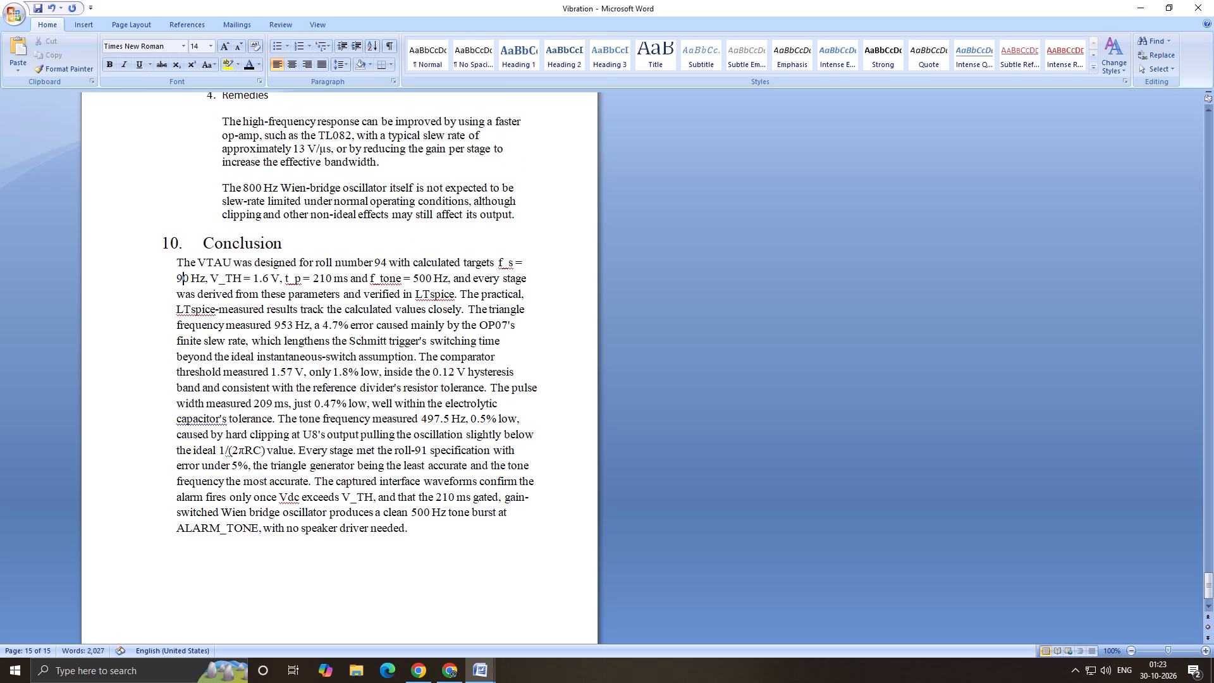
key("4")
Change the calculated V_TH target in the Conclusion to 1.9 V.
key("Right")
key("Right")
key("Right")
key("Right")
key("Right")
key("Right")
key("Right")
key("Right")
key("Right")
key("Right")
key("Right")
key("Right")
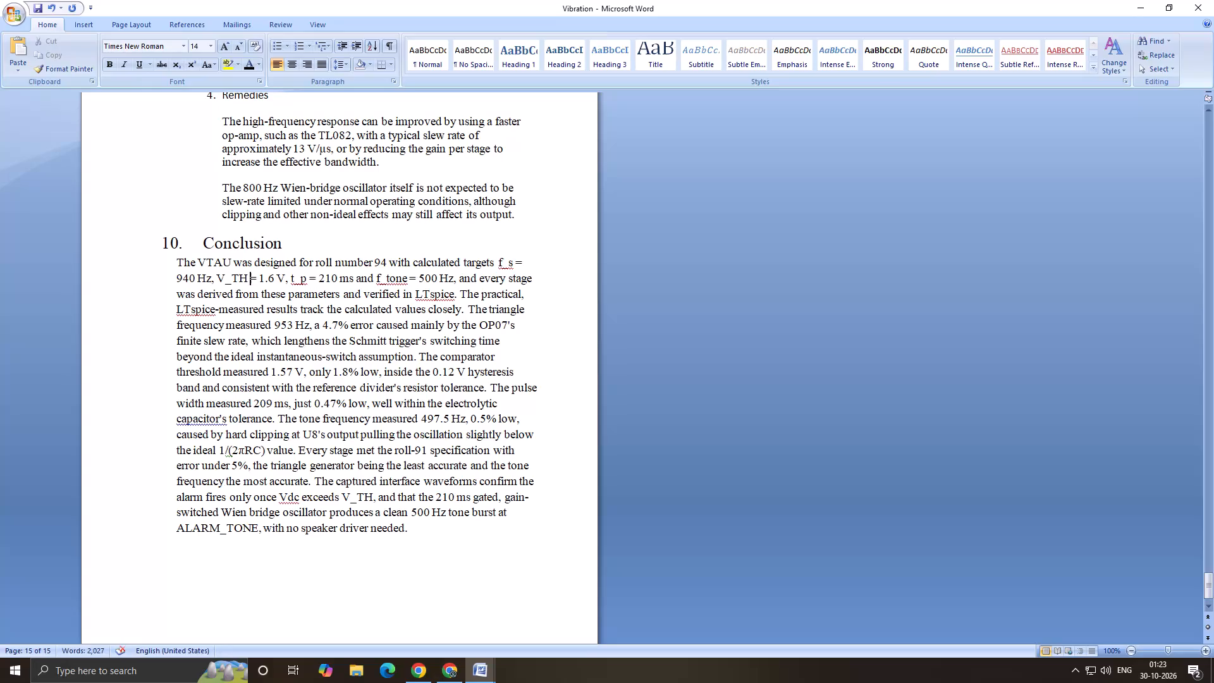
key("Right")
key("Right")
key("Right")
key("Right")
key("BackSpace")
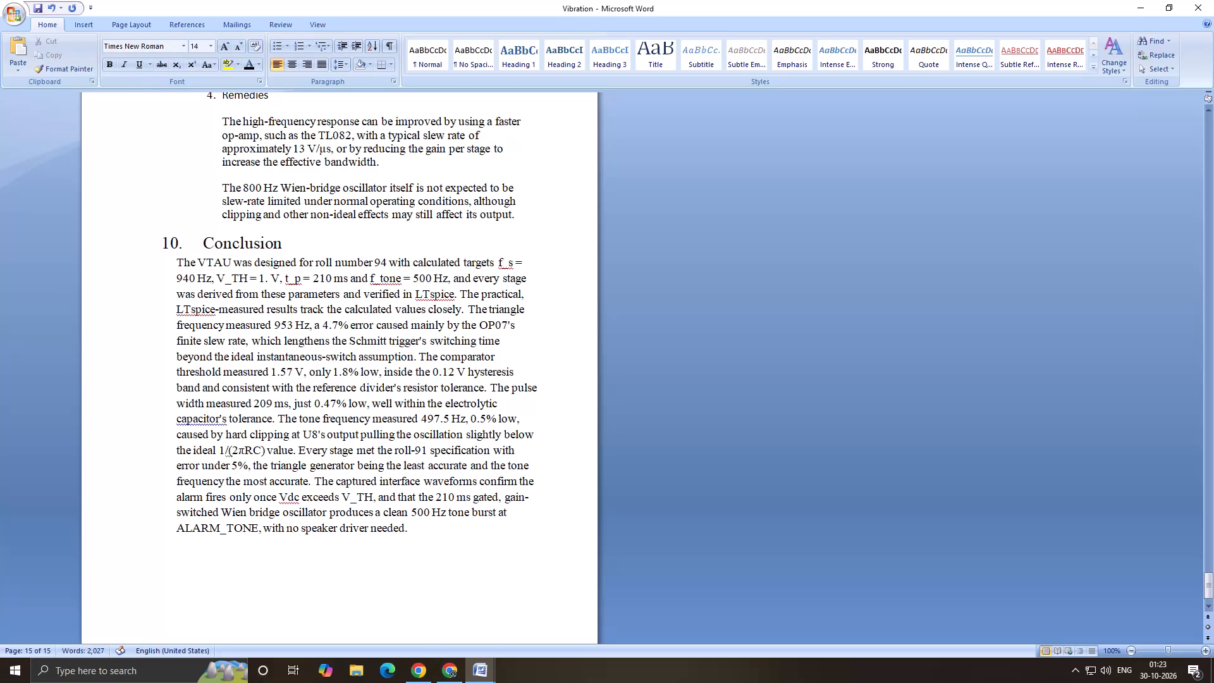
key("9")
Change the calculated t_p target in the Conclusion to 240 ms.
key("Right")
key("Right")
key("Right")
key("Right")
key("Right")
key("Right")
key("Right")
key("Right")
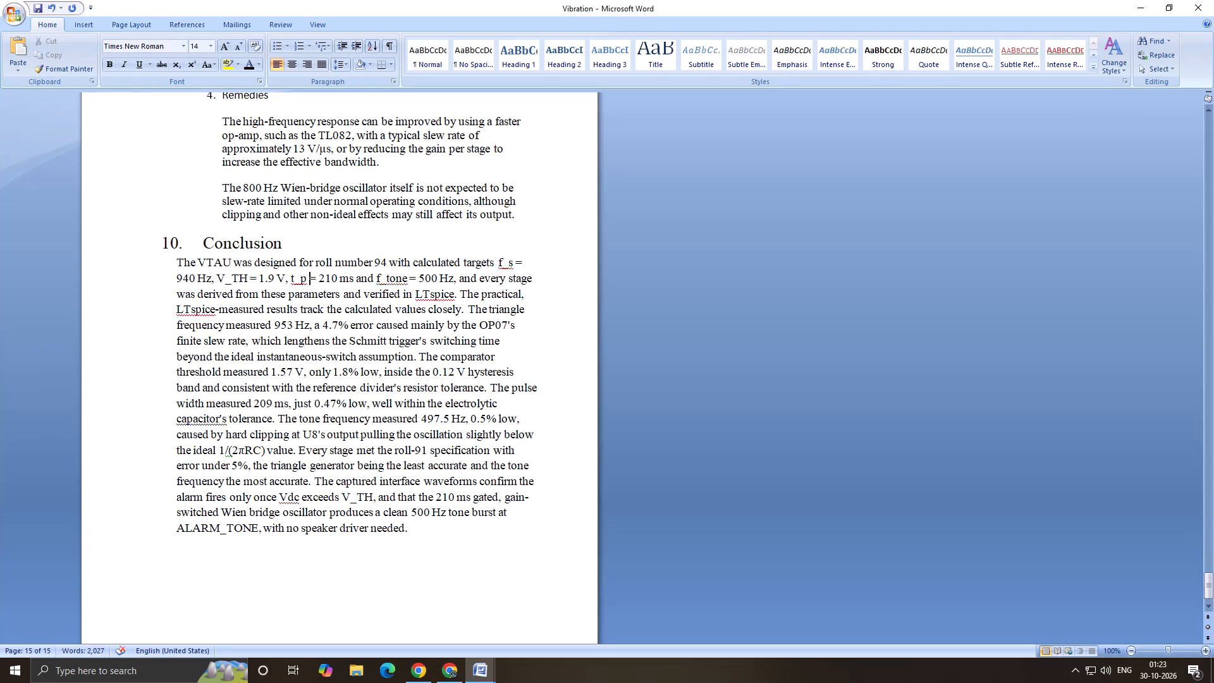
key("Right")
key("Right")
key("Right")
key("Right")
key("BackSpace")
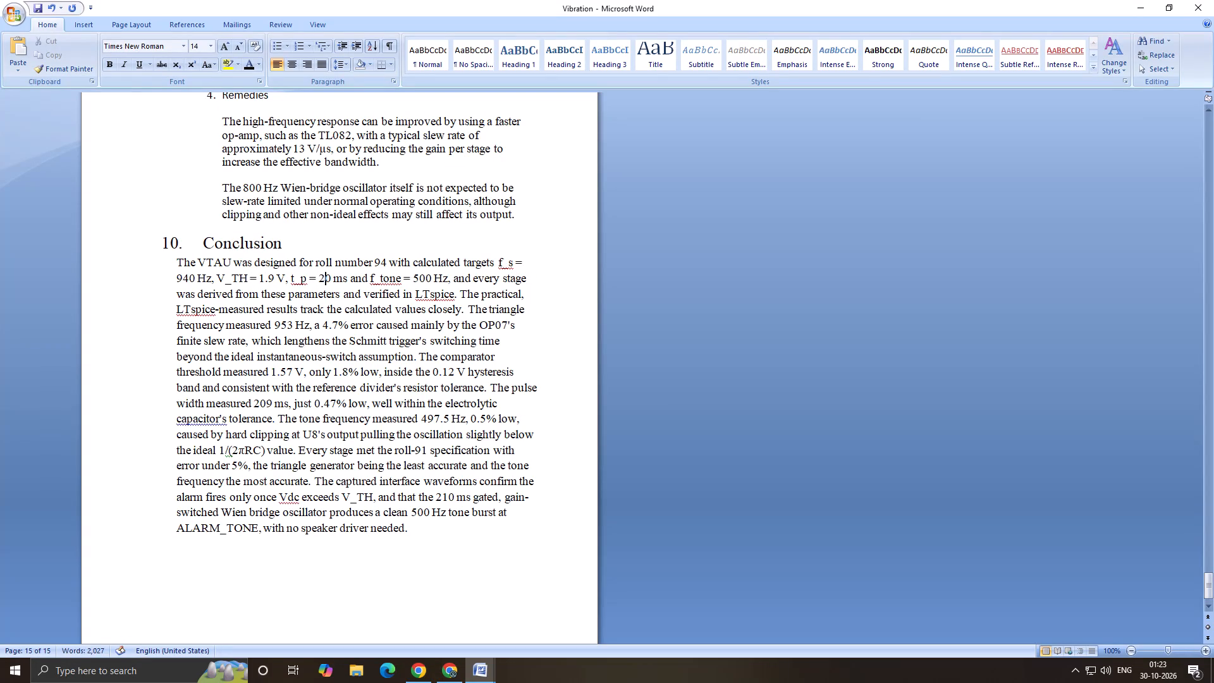
key("4")
Change the calculated f_tone target in the Conclusion to 800 Hz.
key("Right")
key("Right")
key("Right")
key("Right")
key("Right")
key("Right")
key("Right")
key("Right")
key("Right")
key("Right")
key("Right")
key("Right")
key("Right")
key("Right")
key("Right")
key("Right")
key("Right")
key("Right")
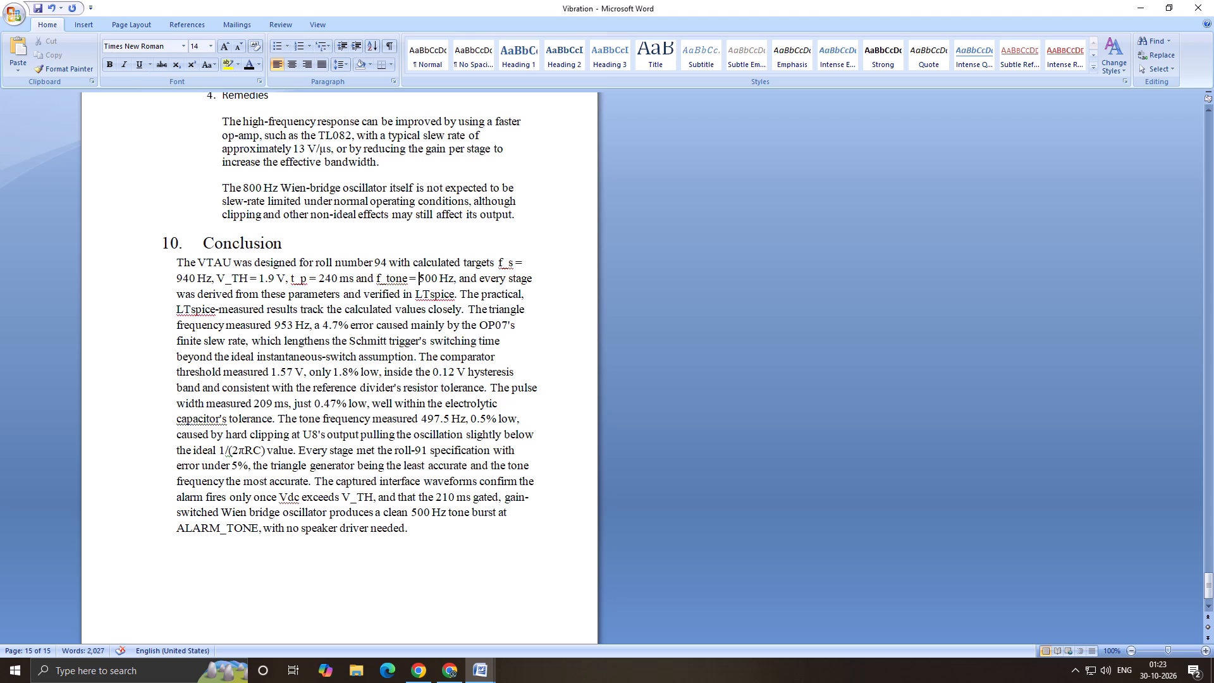
key("Right")
key("BackSpace")
key("8")
Change the measured triangle frequency in the Conclusion to 936 Hz, matching the Calculated vs measured values table.
key("Right")
key("Right")
key("Right")
key("Right")
key("Right")
key("Right")
key("Right")
key("Right")
key("Right")
key("Right")
key("Right")
key("Right")
key("Right")
key("Right")
key("Right")
key("Right")
key("Right")
key("Right")
key("Right")
key("Right")
key("Right")
key("Right")
key("Right")
key("Right")
key("Right")
key("Right")
key("Right")
key("Right")
key("Right")
key("Right")
key("Right")
key("Right")
key("Right")
key("Right")
key("Right")
key("Right")
key("Right")
key("Right")
key("Right")
key("Right")
scroll(422, 261, "up", 8)
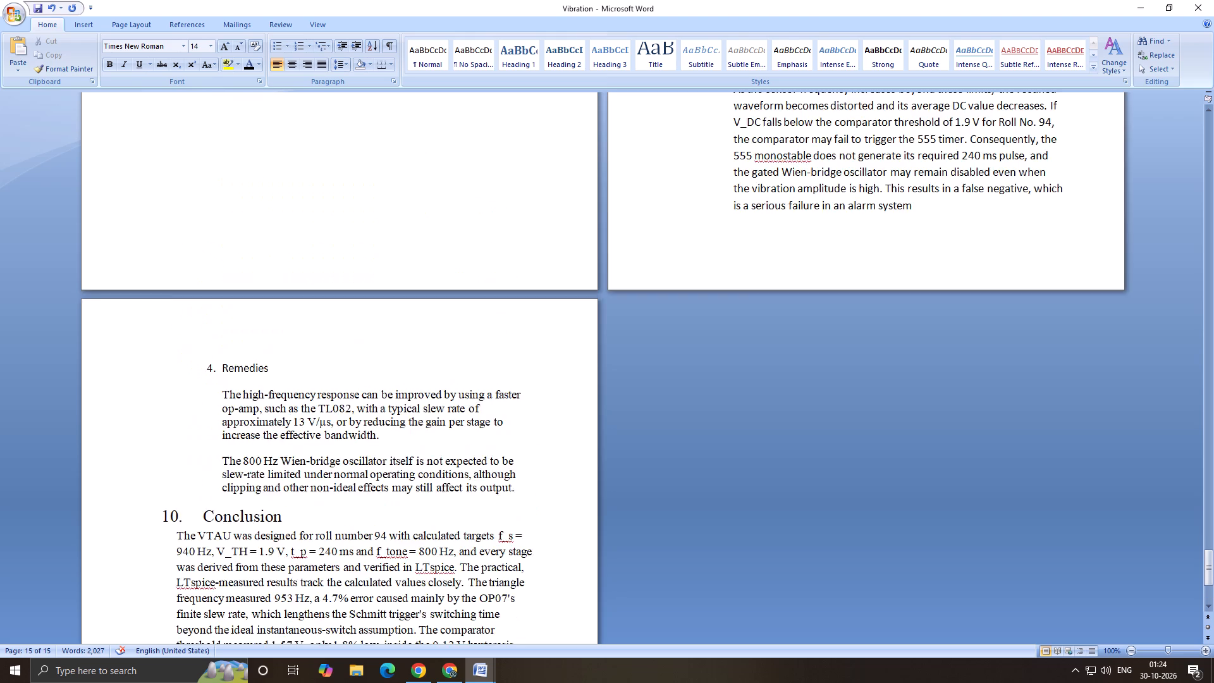
scroll(434, 271, "up", 20)
scroll(434, 271, "up", 9)
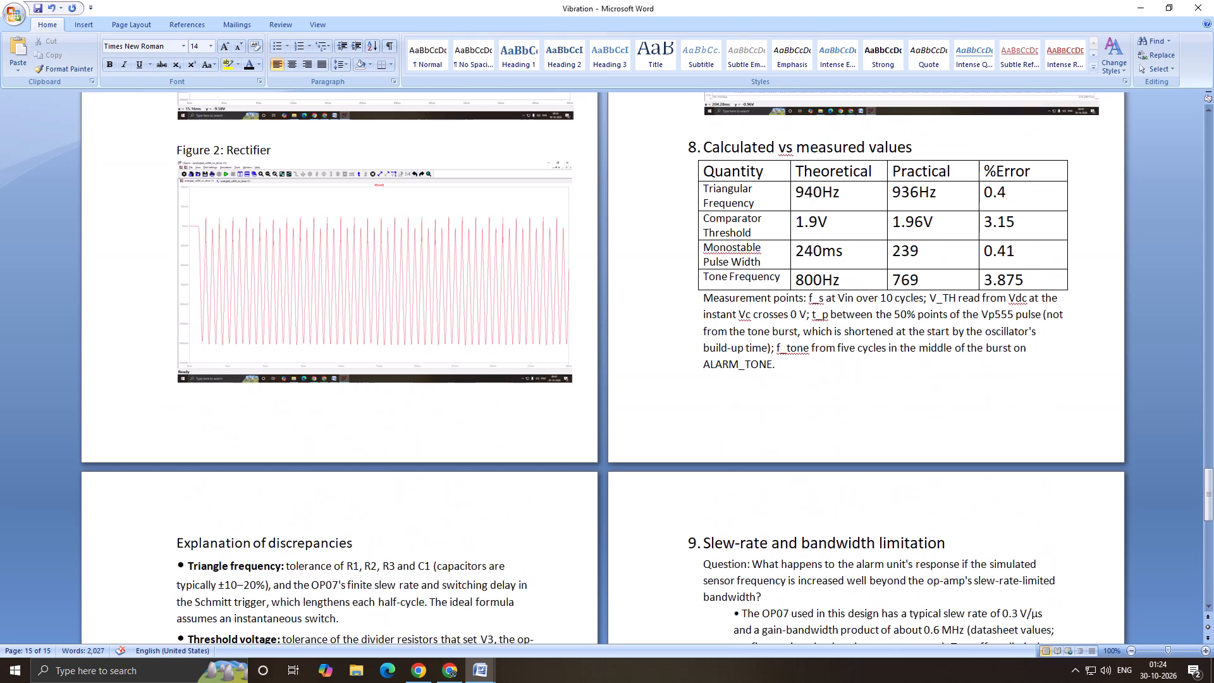
scroll(441, 262, "down", 20)
scroll(441, 262, "down", 9)
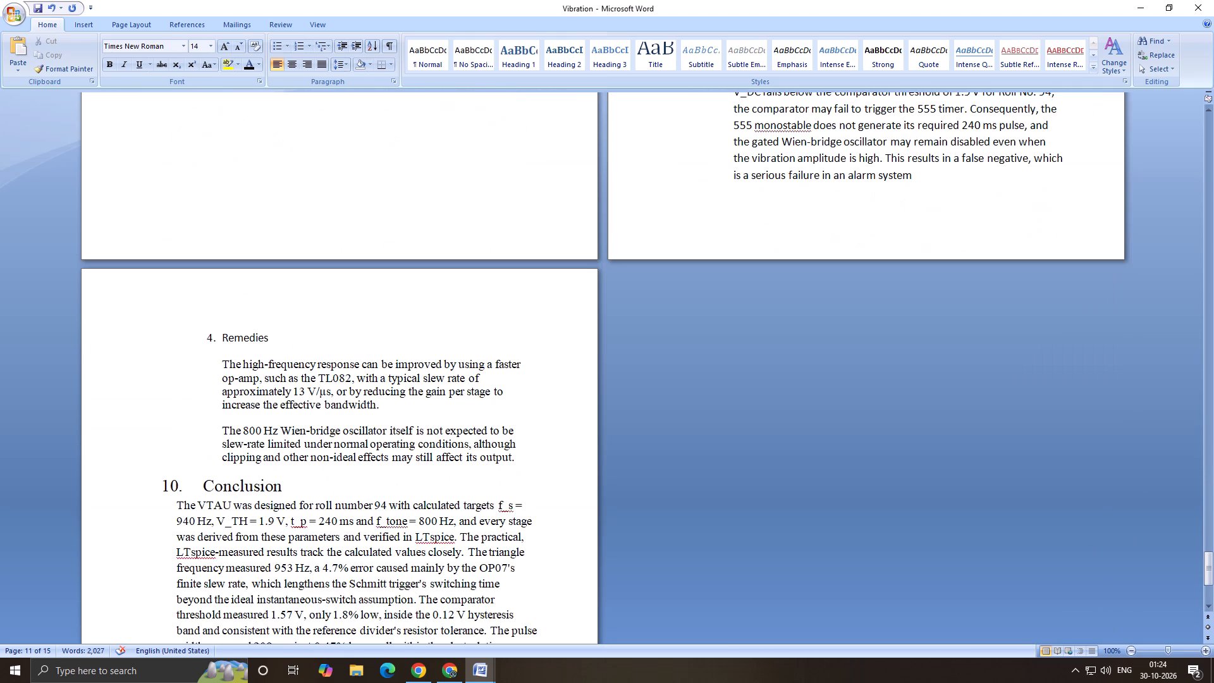
scroll(441, 259, "down", 2)
key("Left")
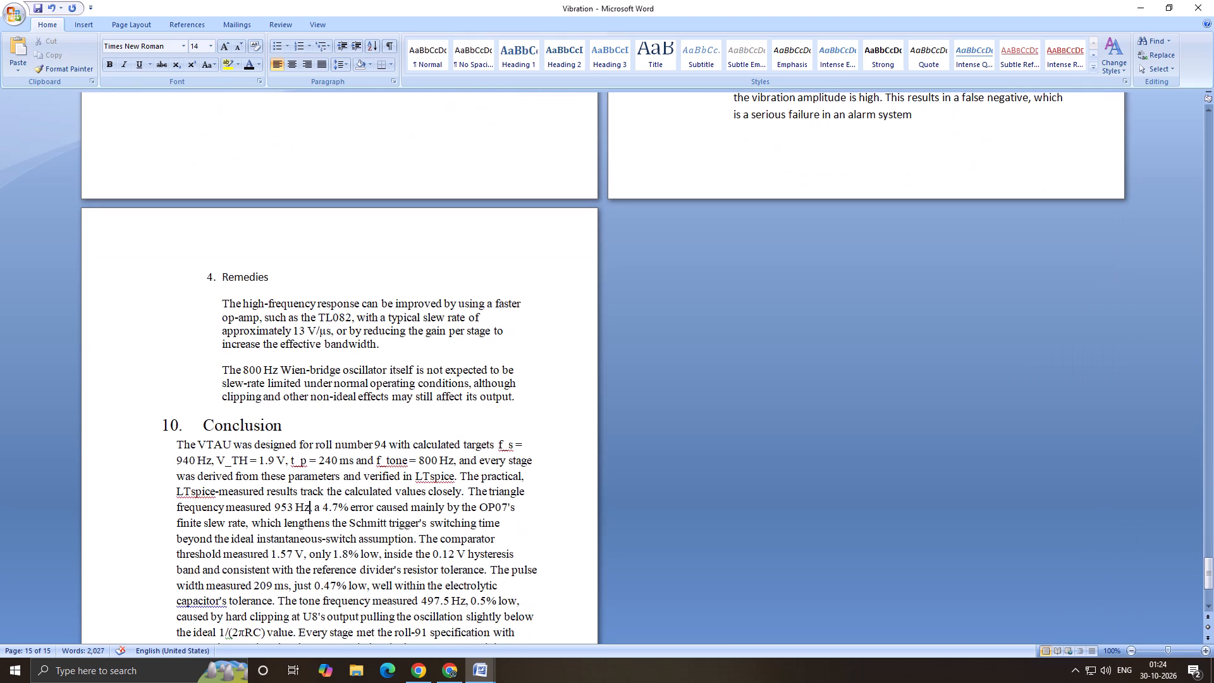
key("Left")
key("Left")
key("Left")
key("Left")
key("Right")
key("Left")
key("BackSpace")
key("Right")
key("6")
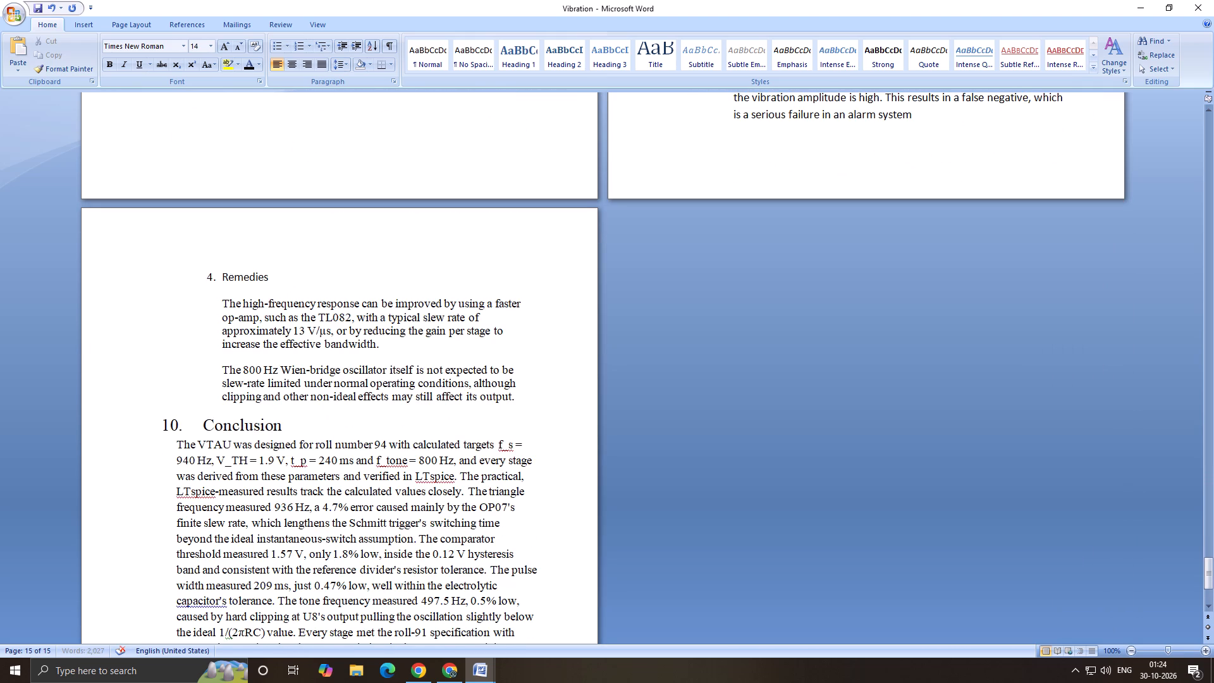
Change the triangle frequency error in the Conclusion to 0.4%, matching the Calculated vs measured values table.
key("Right")
key("Right")
key("Right")
key("Right")
key("Right")
key("Right")
scroll(437, 259, "up", 20)
scroll(437, 259, "up", 12)
scroll(429, 211, "down", 8)
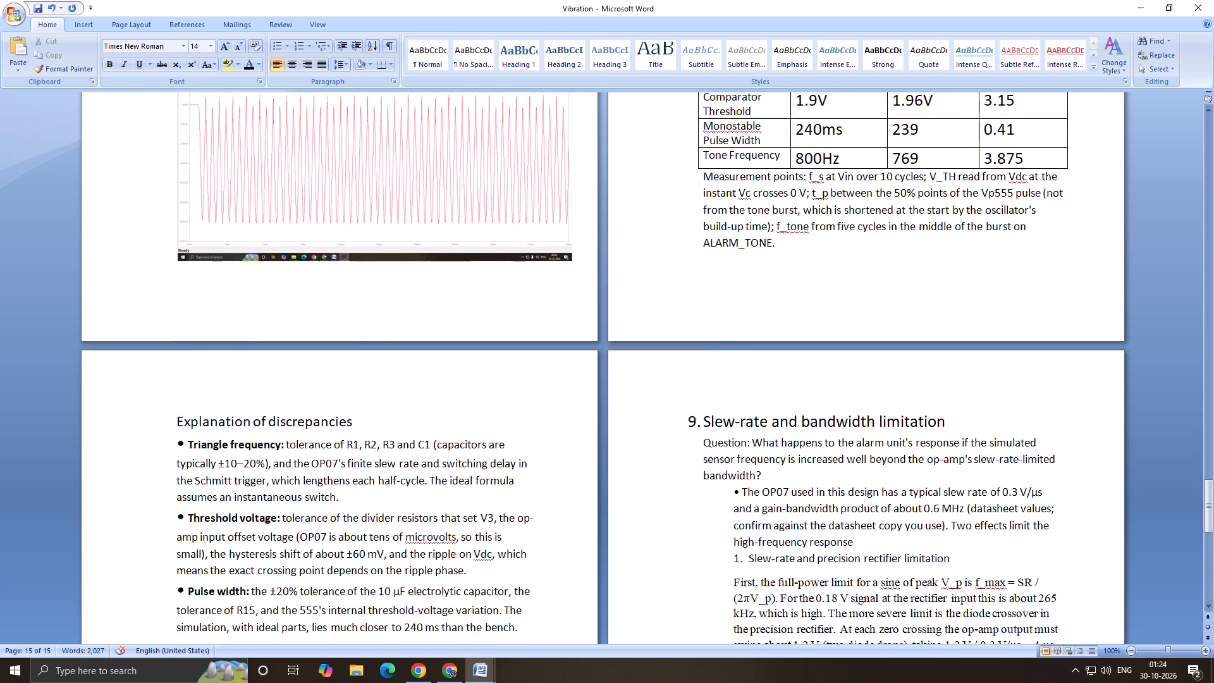
scroll(429, 211, "down", 20)
scroll(429, 211, "down", 7)
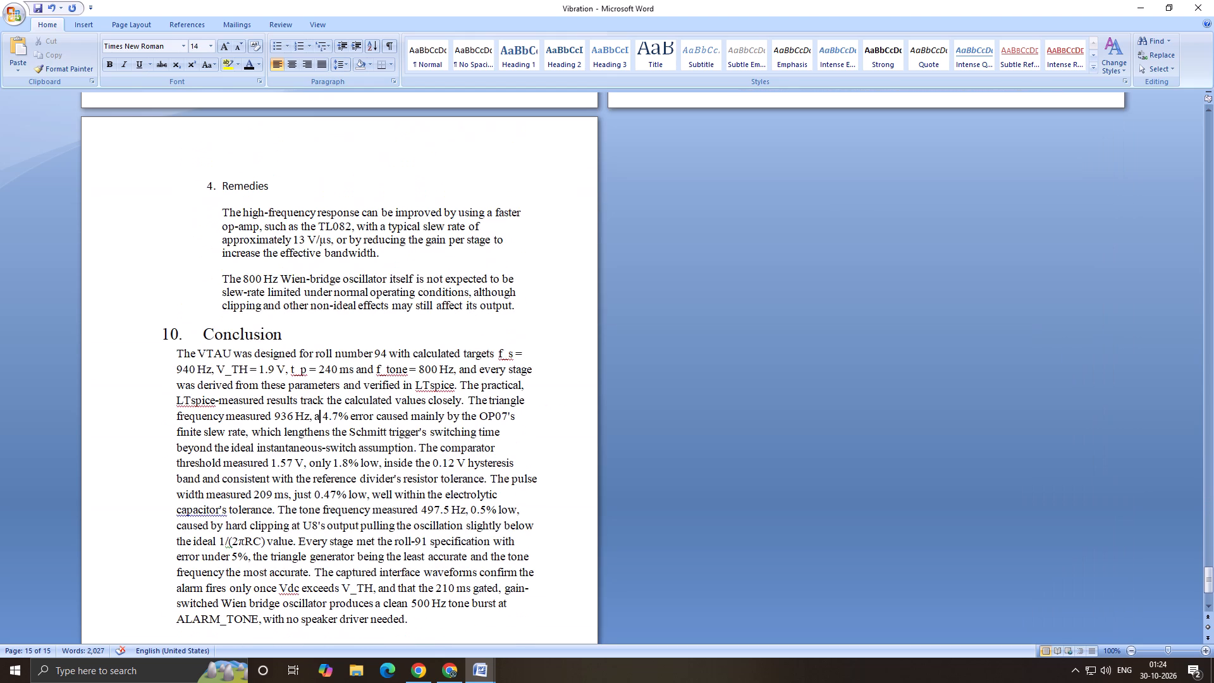
scroll(429, 212, "down", 1)
key("Right")
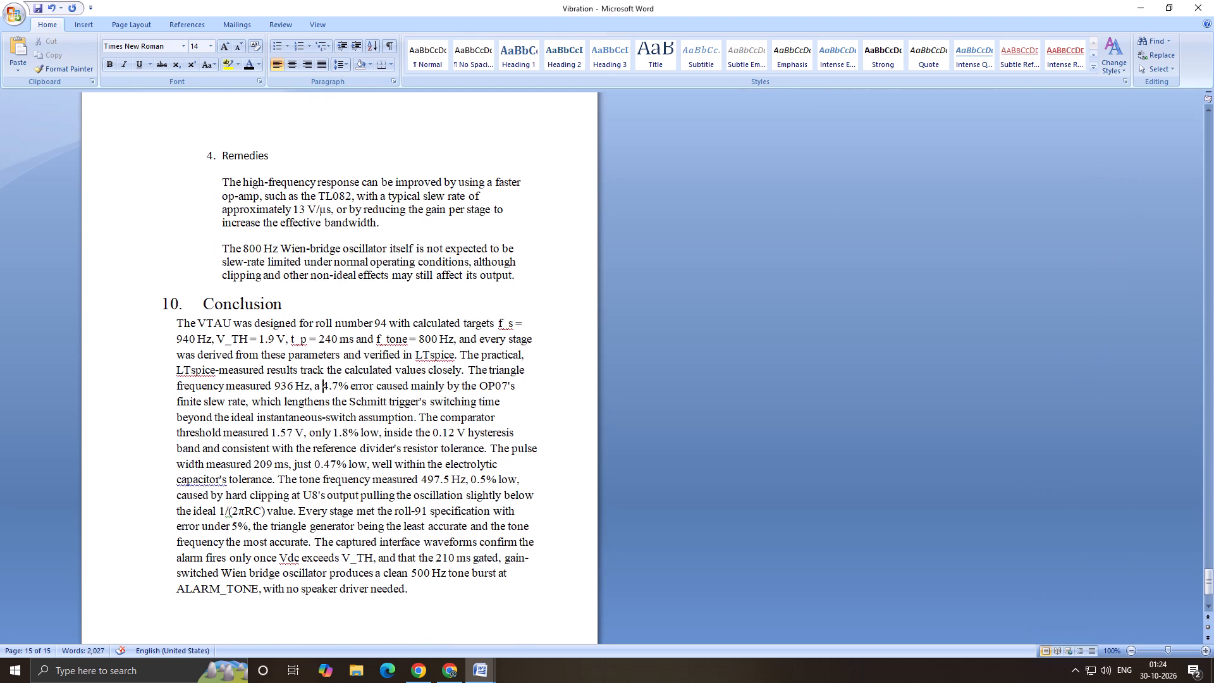
key("period")
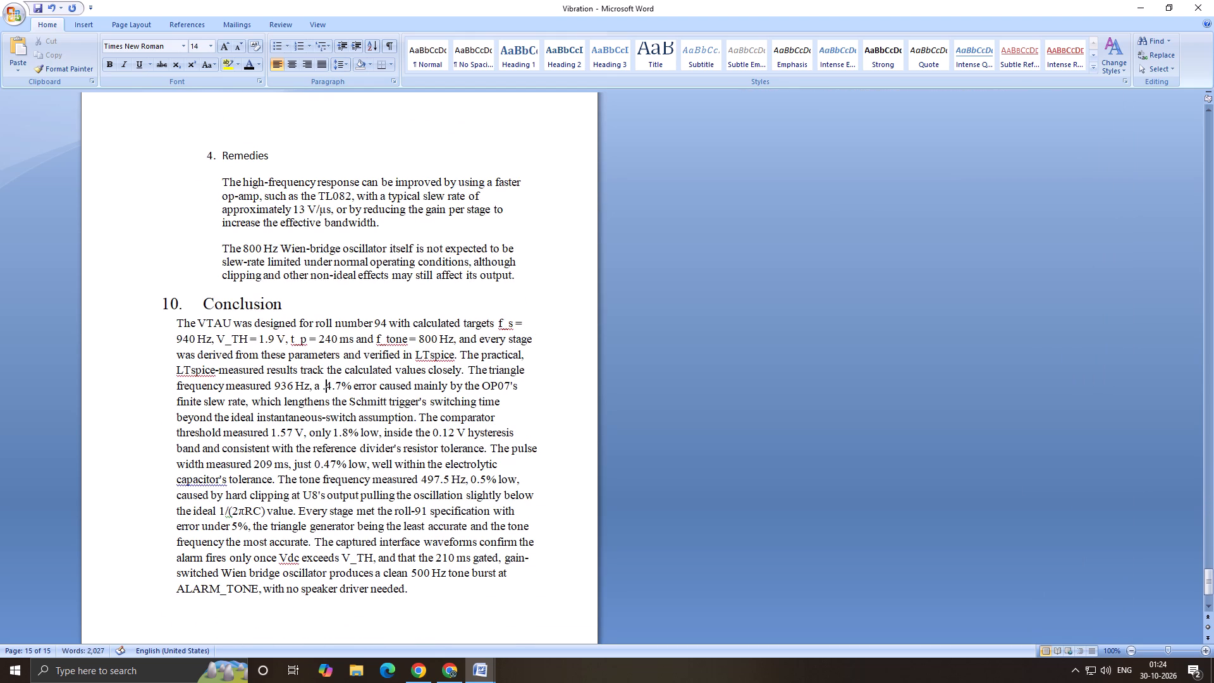
key("Left")
key("0")
key("Right")
key("Right")
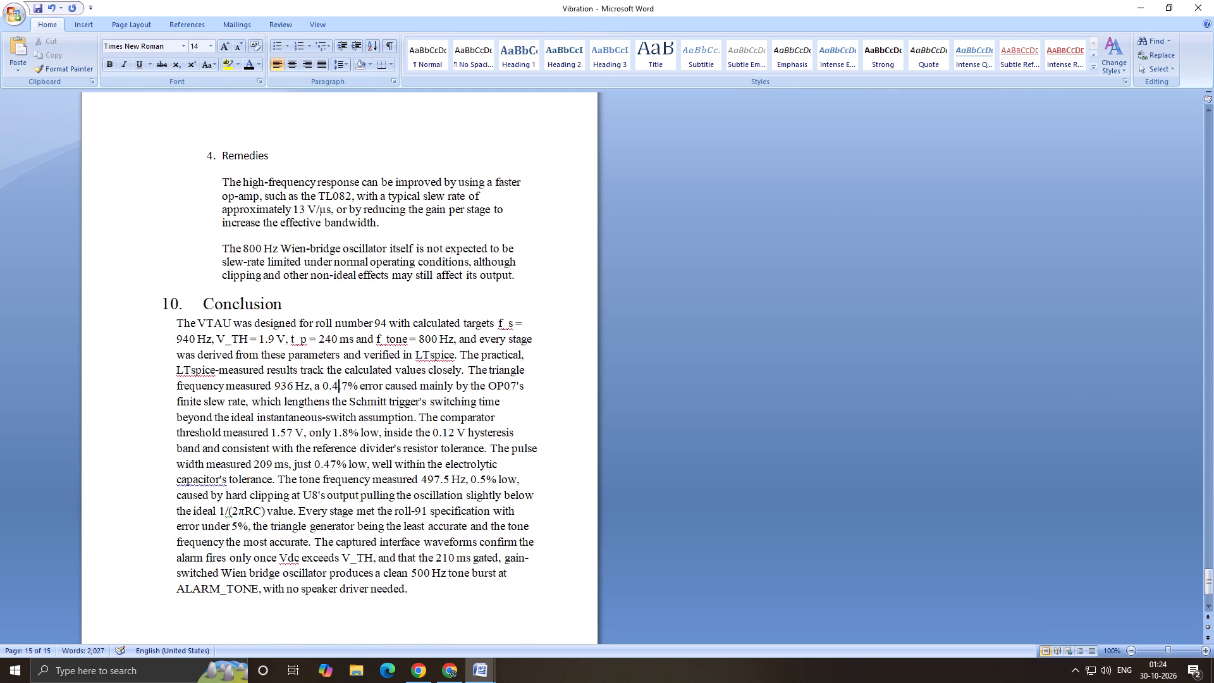
key("Right")
key("Right")
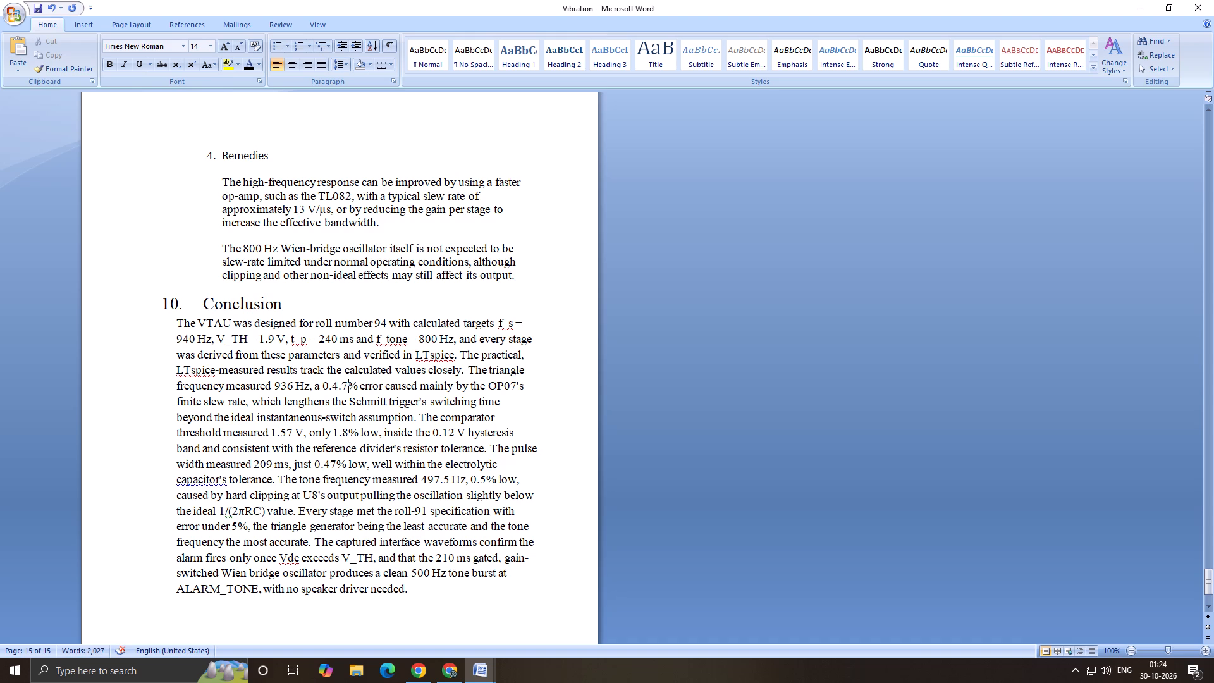
key("BackSpace")
key("BackSpace")
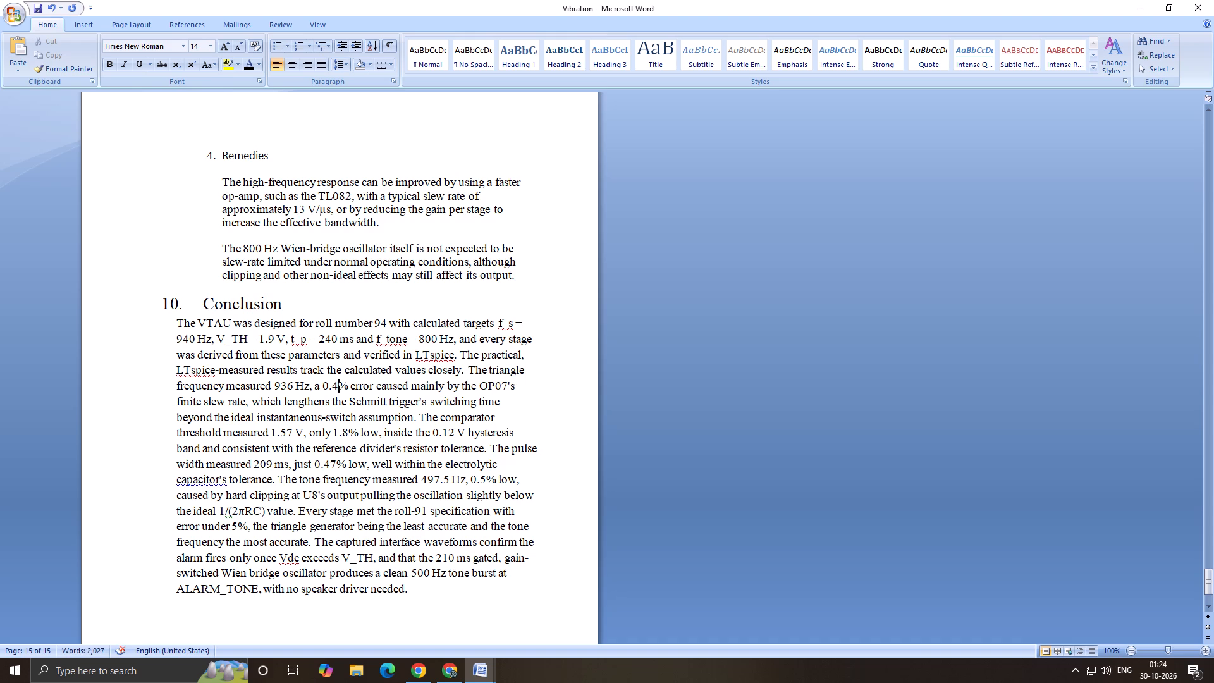
Change the measured comparator threshold in the Conclusion to 1.96 V, checking the Roll No. 91 report and the earlier results.
key("Right")
key("Right")
key("Right")
key("Right")
key("Right")
key("Right")
key("Right")
key("Right")
key("Right")
key("Right")
key("Right")
key("Right")
key("Right")
key("Right")
key("Right")
key("Right")
key("Right")
key("Right")
key("alt+Tab")
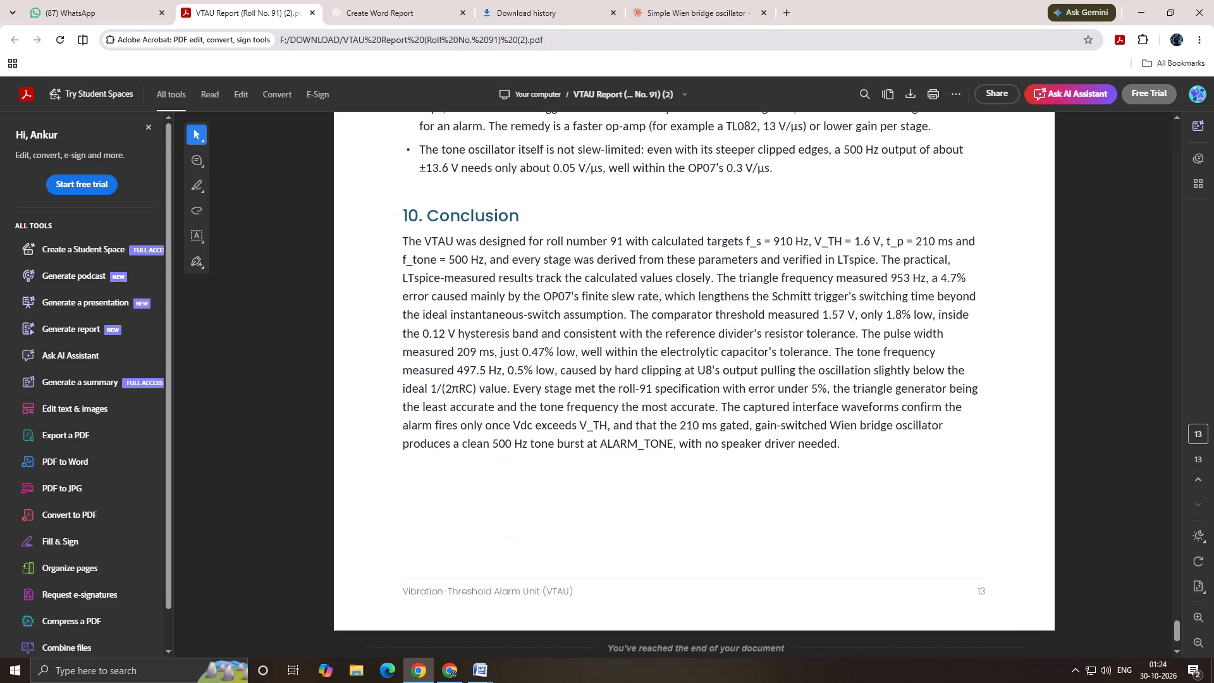
key("alt+Tab")
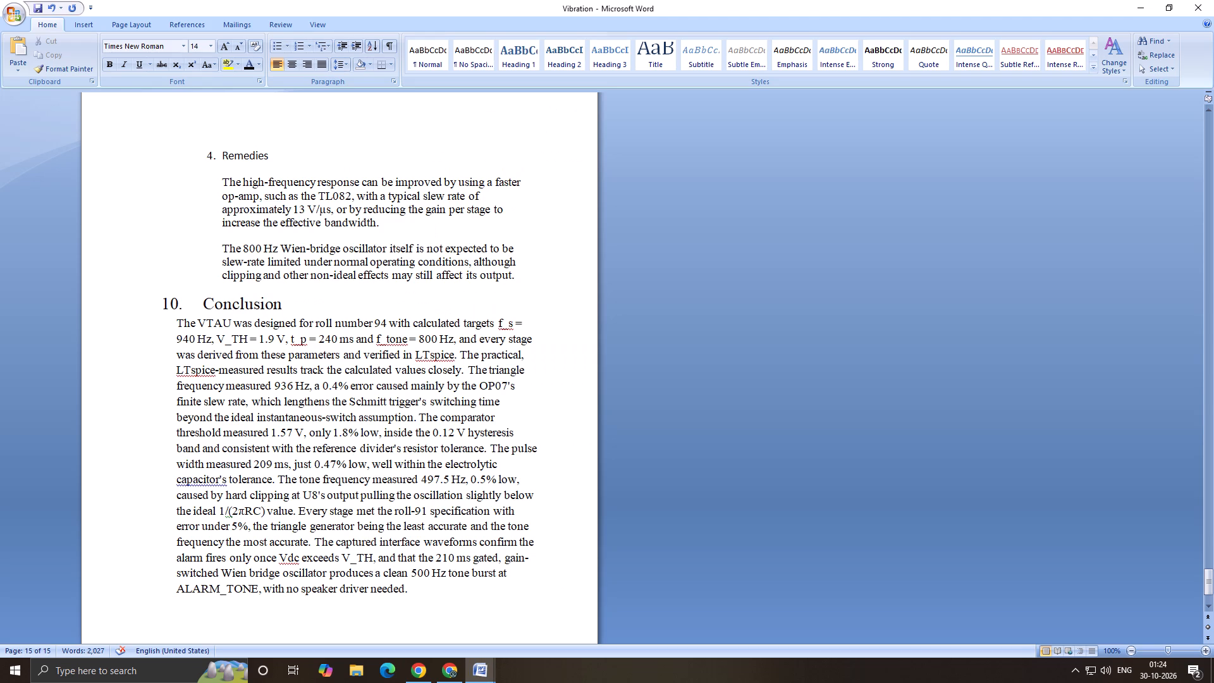
key("Right")
key("Right")
key("Right")
key("Right")
key("Right")
key("Right")
key("Right")
key("Right")
key("Right")
key("Right")
key("Right")
key("Right")
key("Right")
key("Right")
key("Right")
key("Right")
key("Right")
key("Right")
key("Right")
key("Right")
key("alt+Tab")
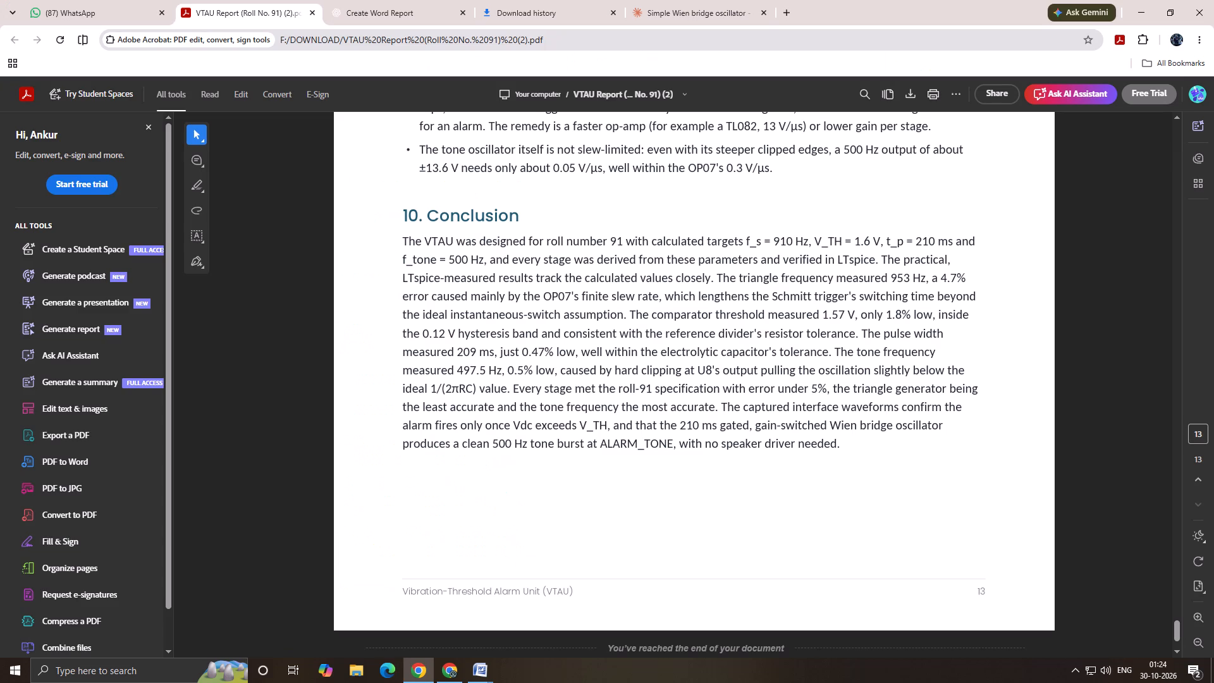
key("alt+Tab")
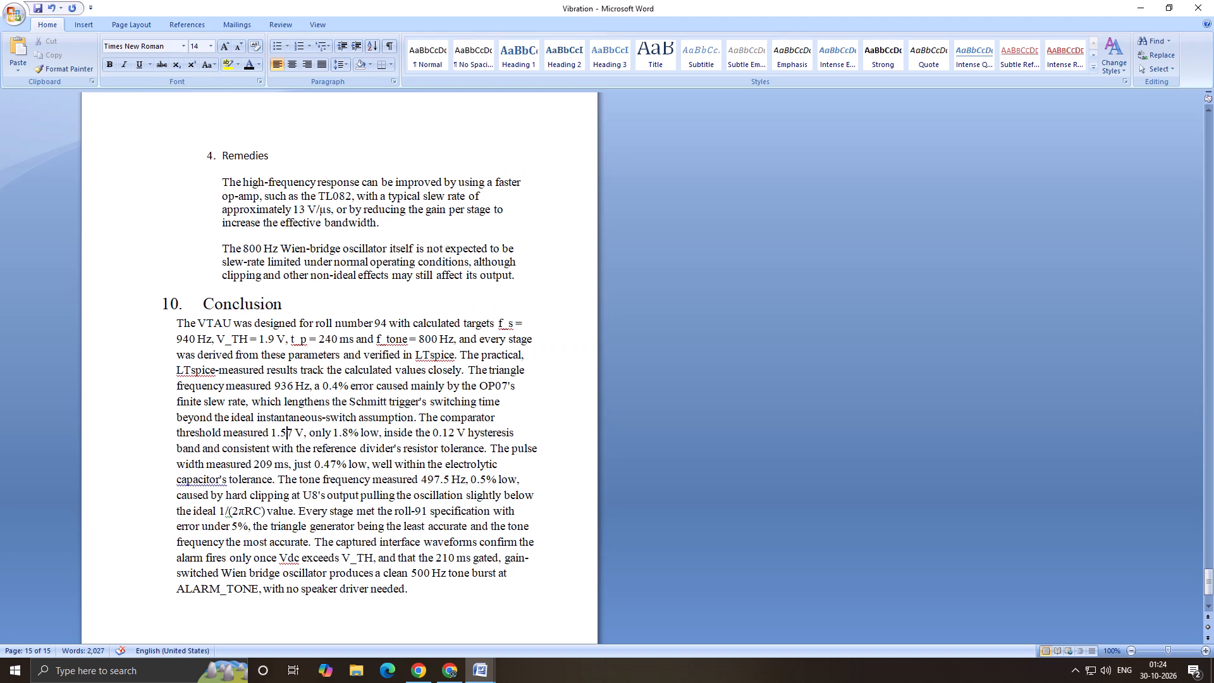
key("Right")
key("Right")
key("Right")
key("Right")
key("Right")
key("Right")
key("Right")
key("Right")
key("Right")
key("Right")
key("Right")
key("Right")
key("Right")
key("Right")
key("Right")
key("Right")
key("Right")
key("Right")
key("Right")
key("alt+Tab")
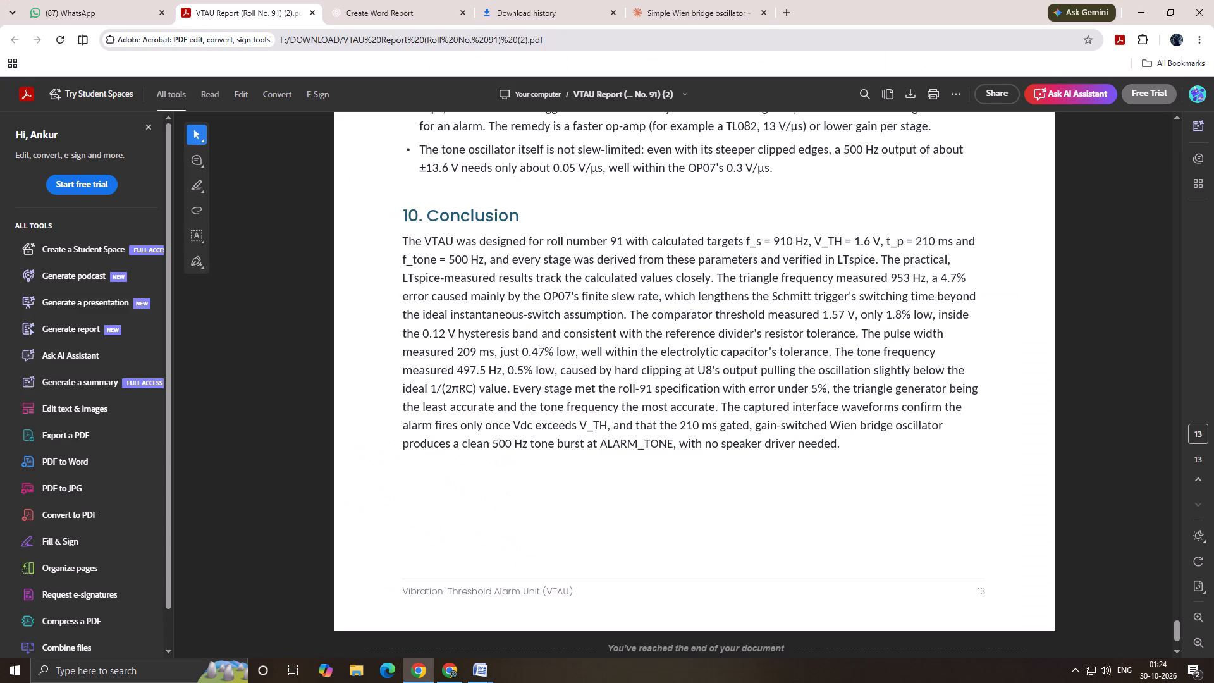
key("alt+Tab")
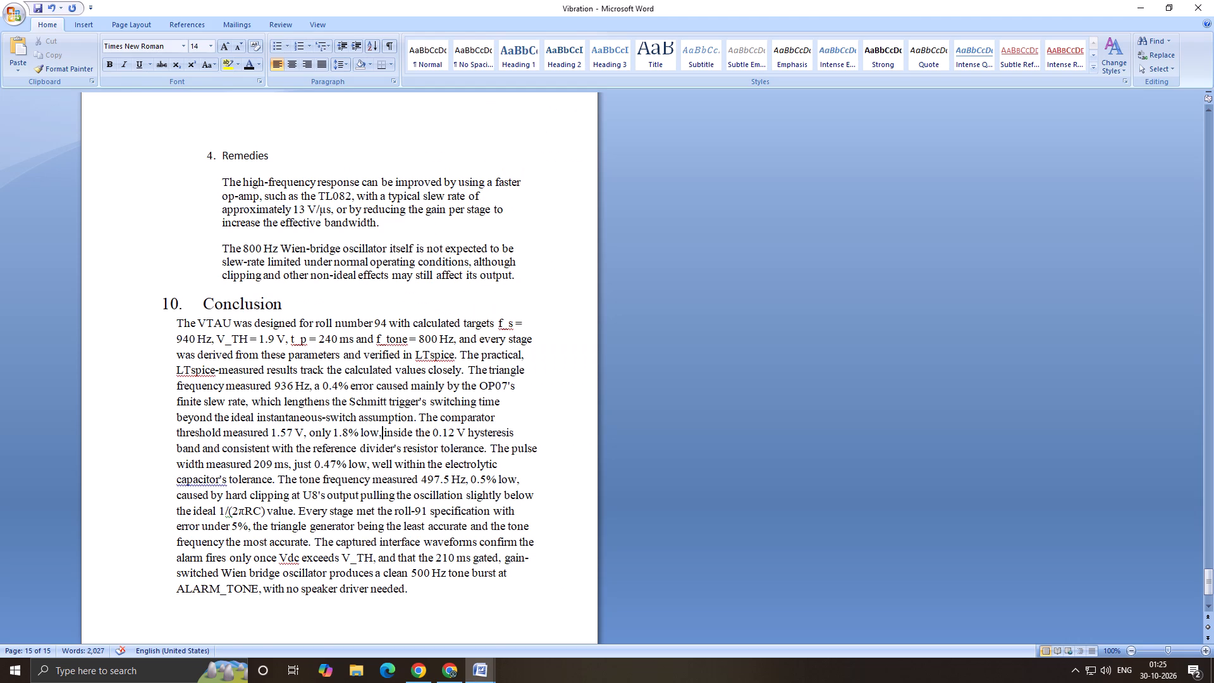
scroll(433, 217, "up", 20)
scroll(433, 217, "up", 9)
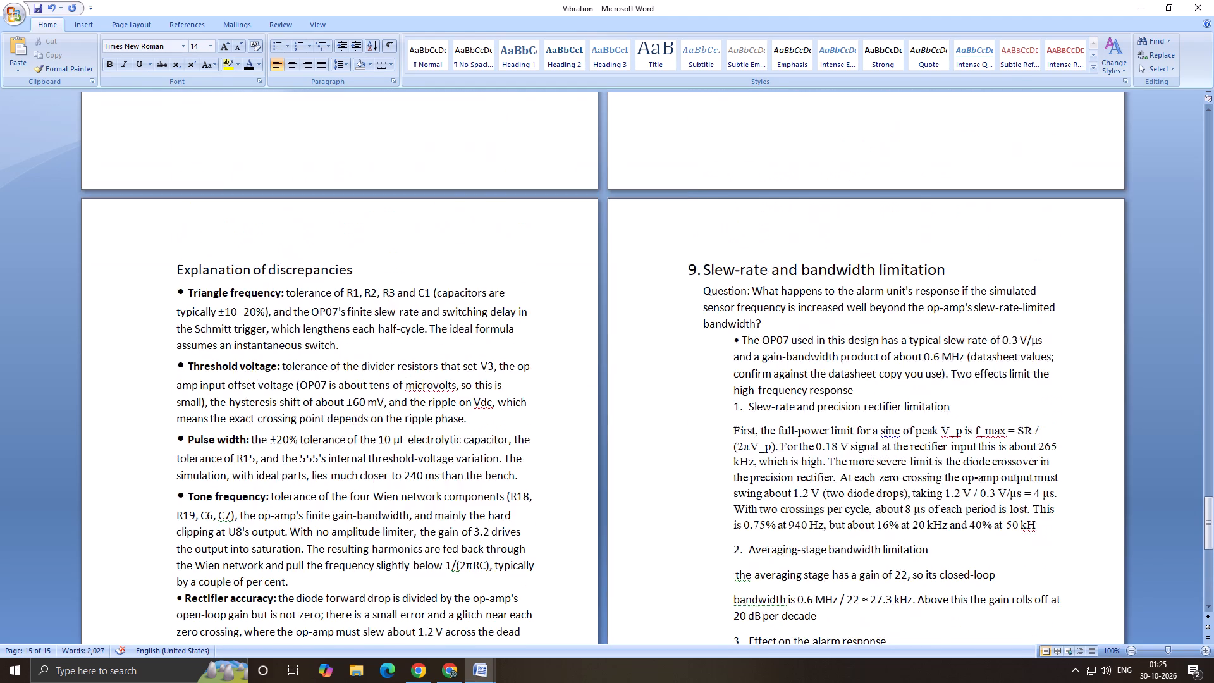
scroll(432, 216, "up", 2)
scroll(431, 215, "down", 6)
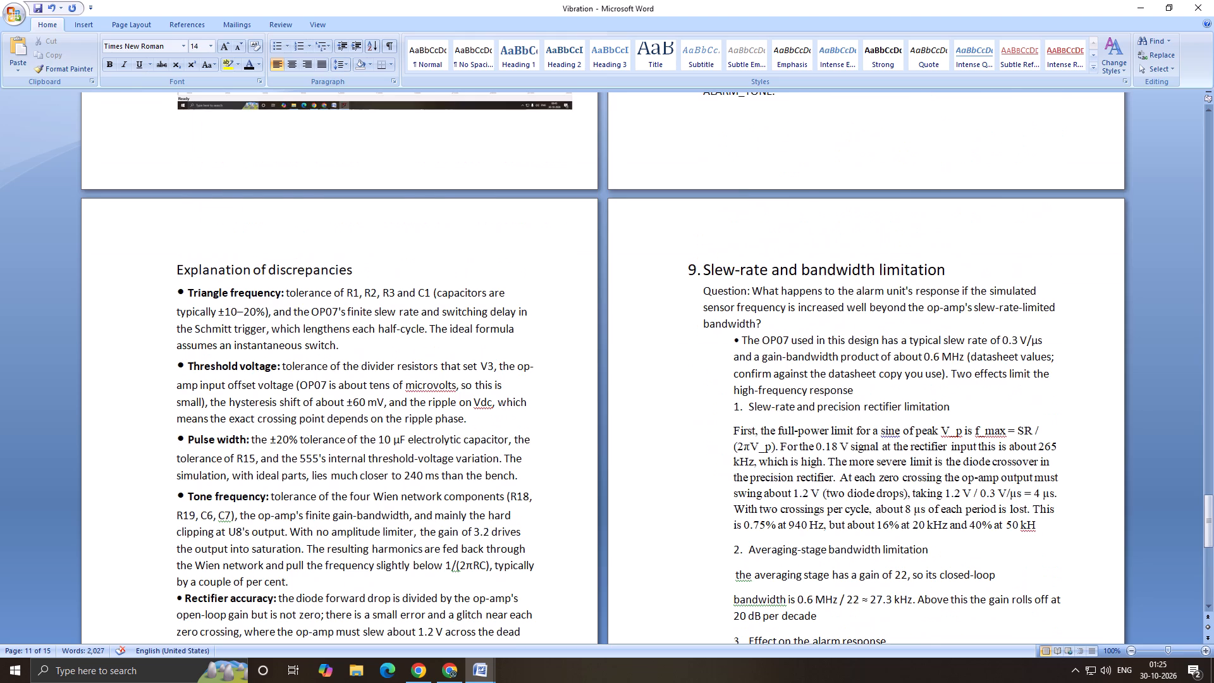
scroll(431, 214, "down", 20)
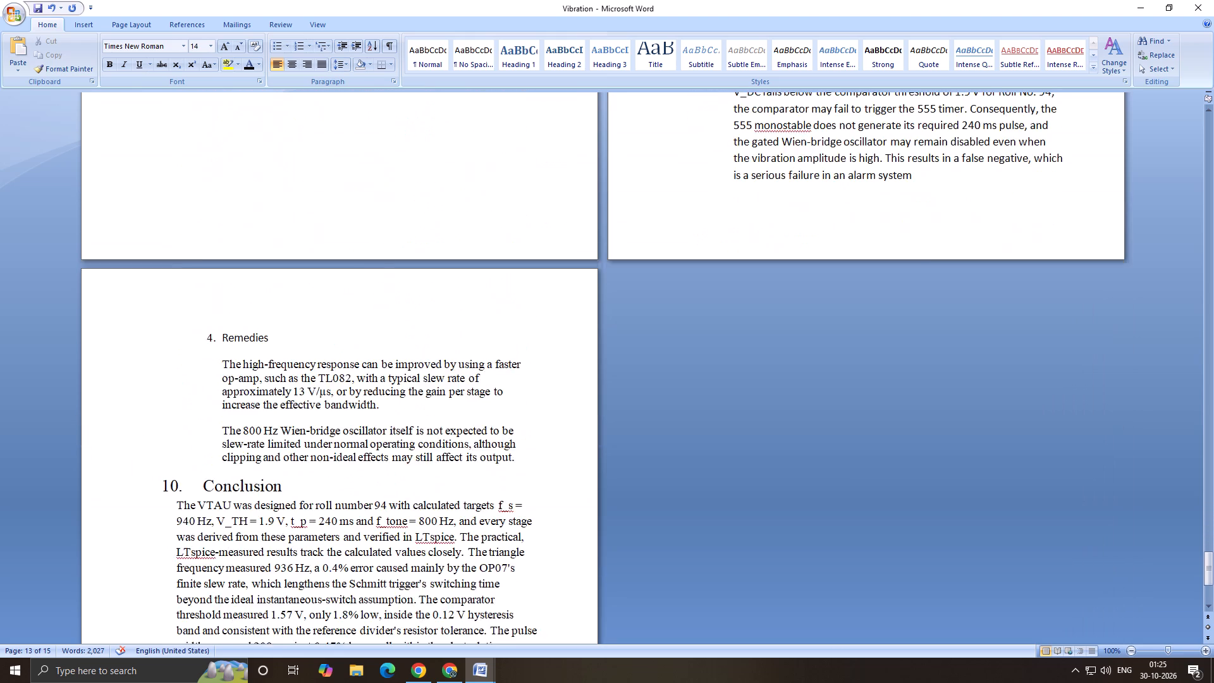
scroll(426, 215, "down", 6)
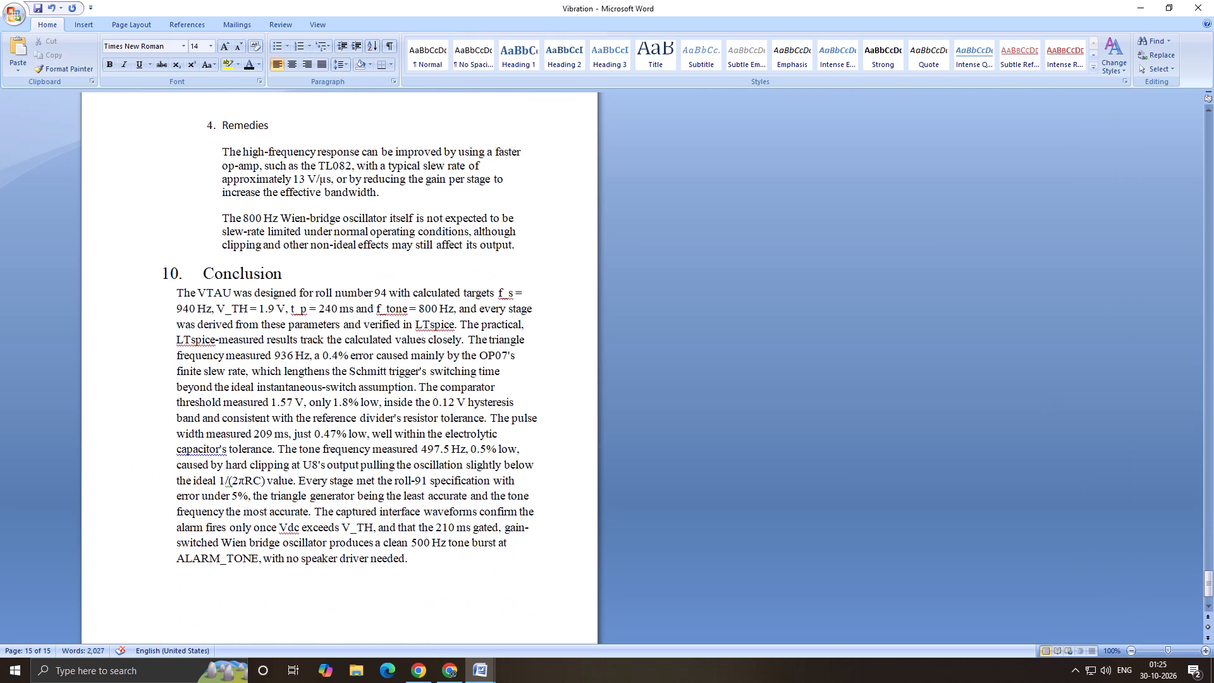
key("Left")
key("Left")
key("Left")
key("Left")
key("Left")
key("Left")
key("Left")
key("Left")
key("Left")
key("Left")
key("Left")
key("Left")
key("Left")
key("Left")
key("Left")
key("Left")
key("Left")
key("Left")
key("BackSpace")
key("BackSpace")
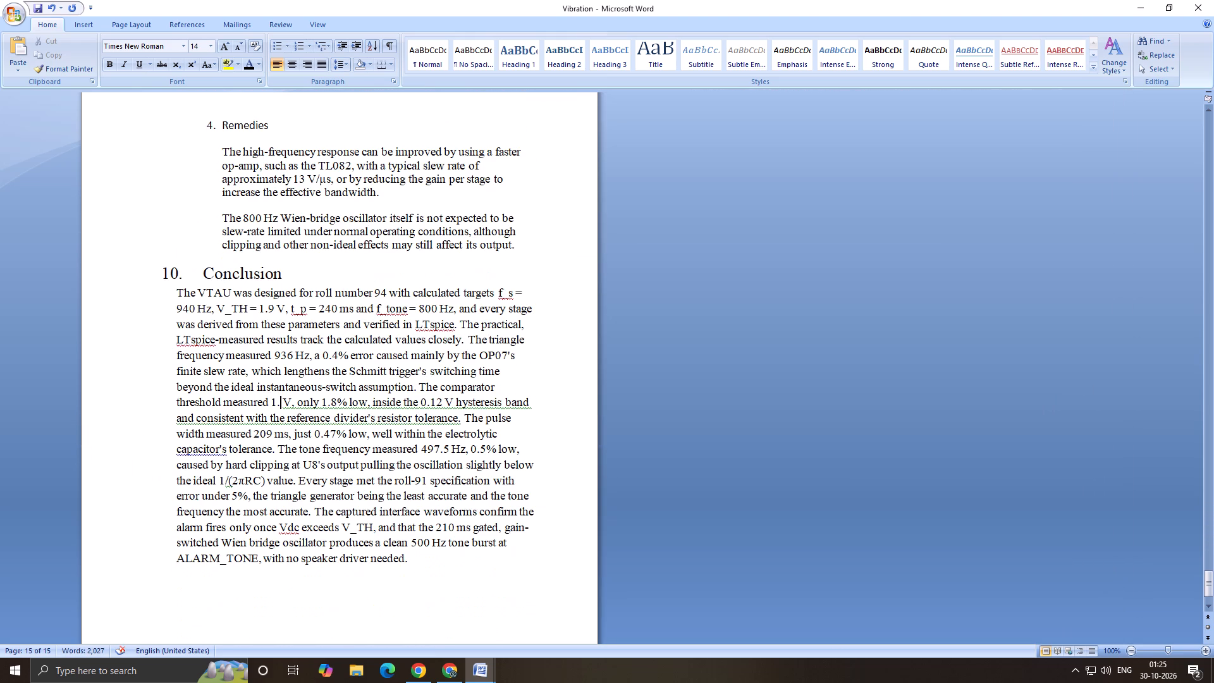
type("96")
Replace the word "low" with "high" in the Conclusion's comparator threshold error statement.
key("Right")
key("Right")
key("Right")
key("Right")
key("Right")
key("Right")
key("Right")
key("Right")
key("Right")
key("Right")
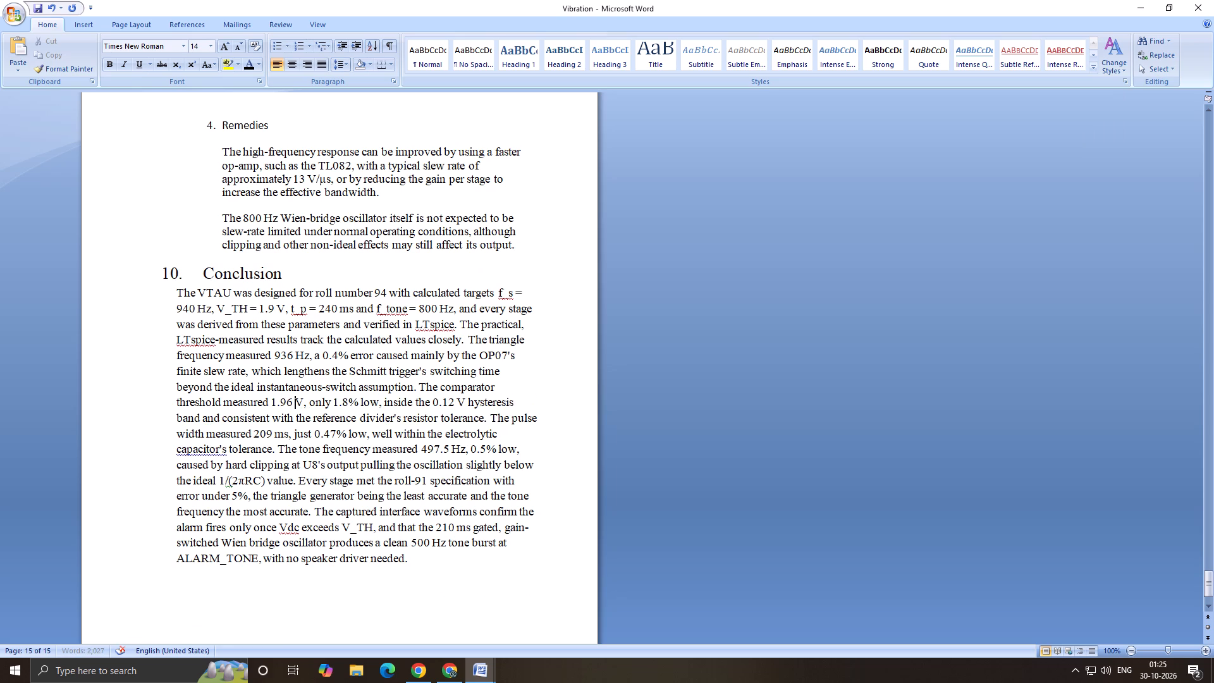
key("Right")
key("Right")
key("Right")
key("Right")
key("Right")
key("Right")
key("Right")
key("Right")
key("Left")
key("BackSpace")
key("BackSpace")
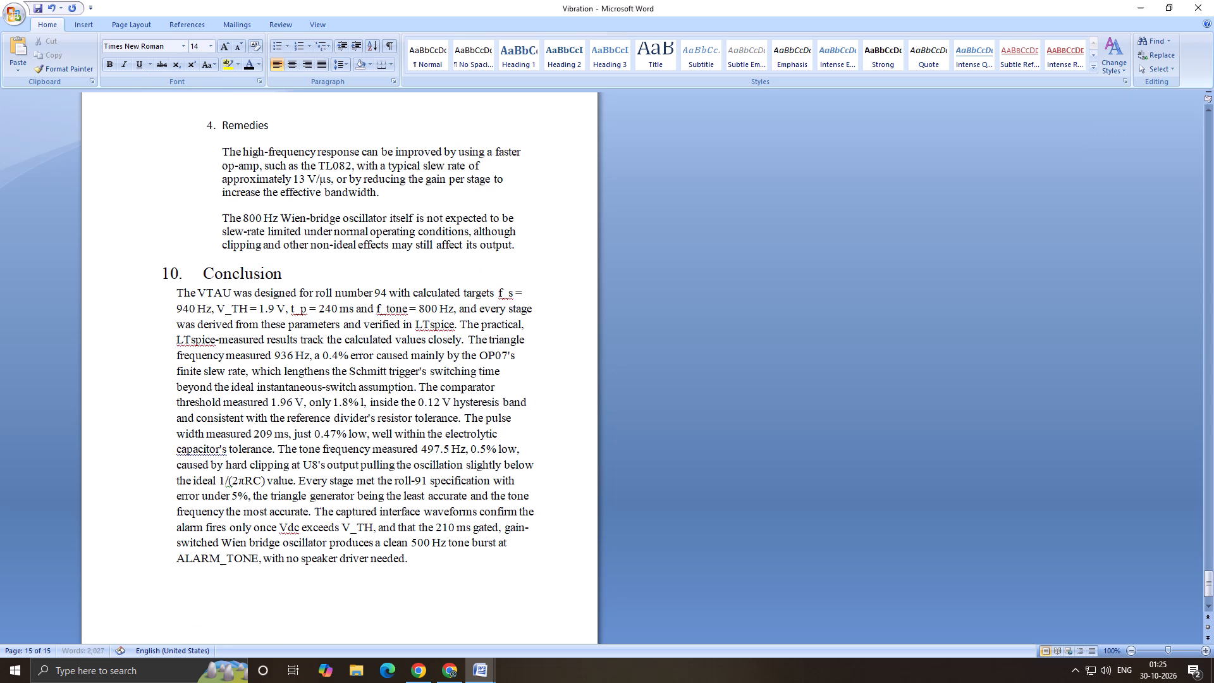
key("BackSpace")
type("high")
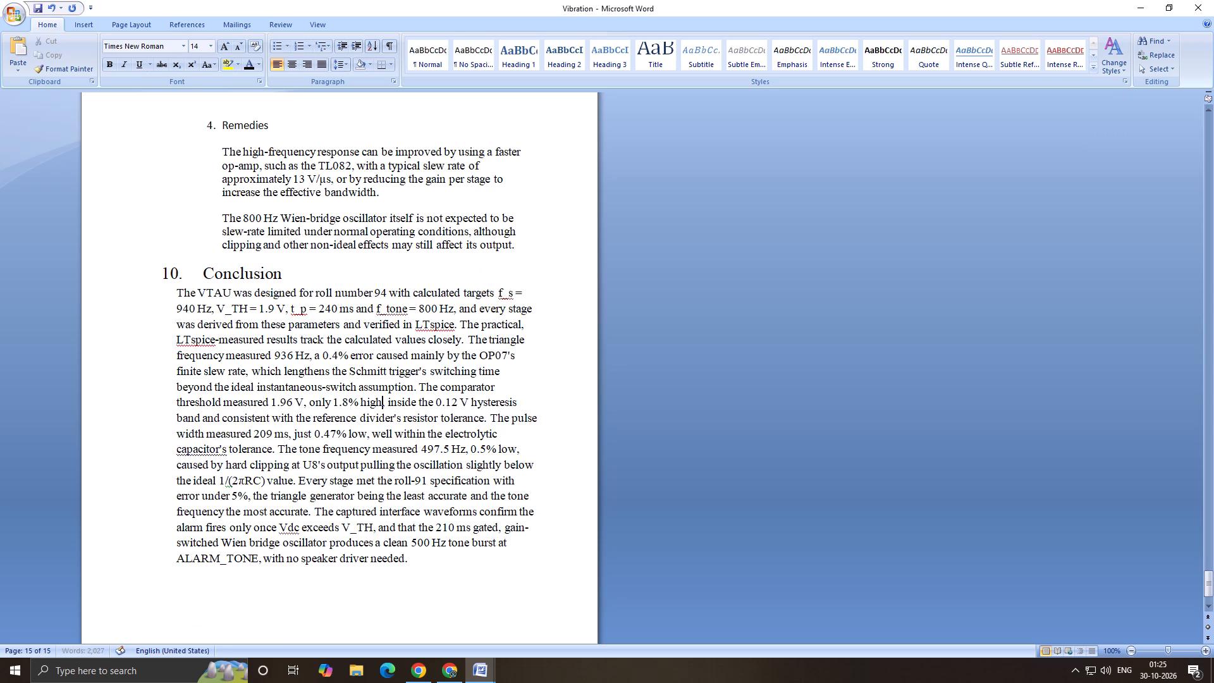
Change the comparator threshold error percentage in the Conclusion to 3.15%.
scroll(425, 232, "up", 20)
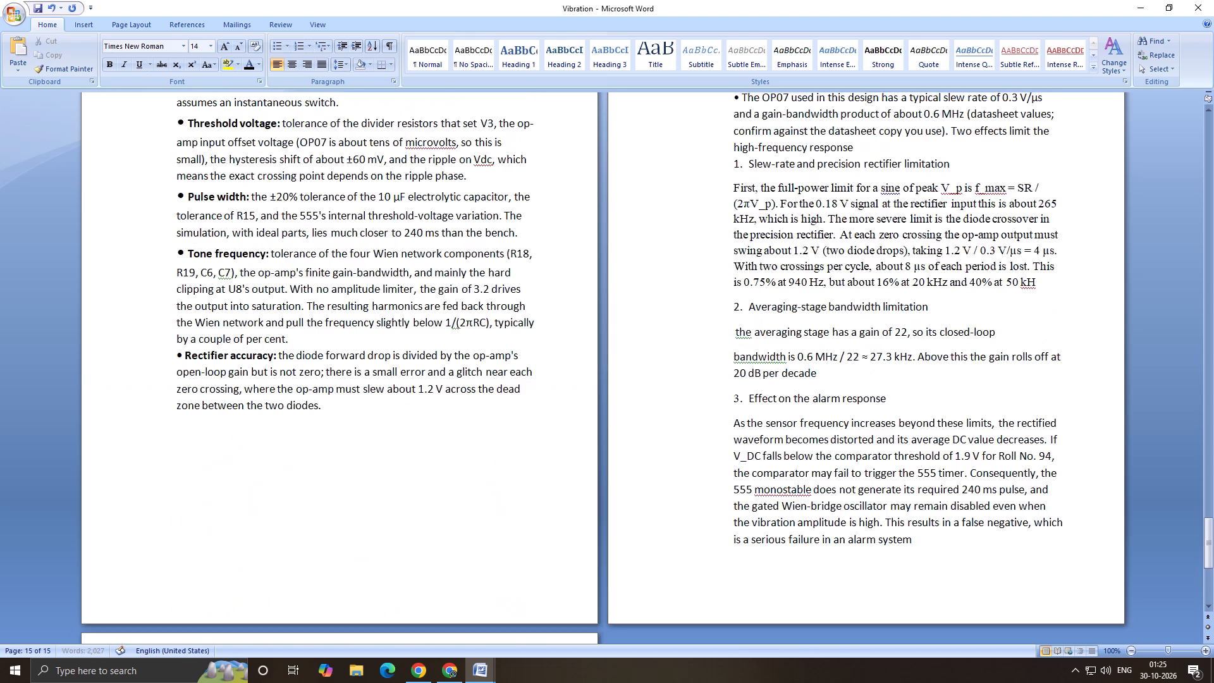
scroll(434, 225, "up", 16)
scroll(434, 225, "down", 12)
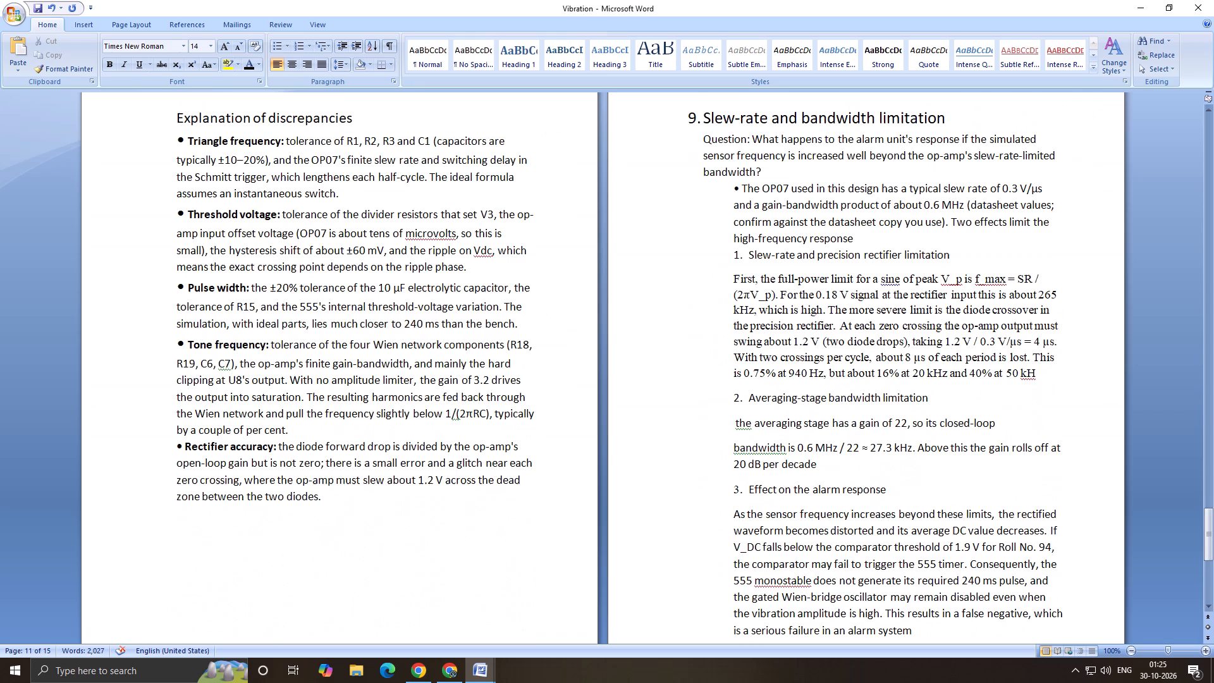
scroll(434, 225, "down", 20)
scroll(434, 225, "down", 5)
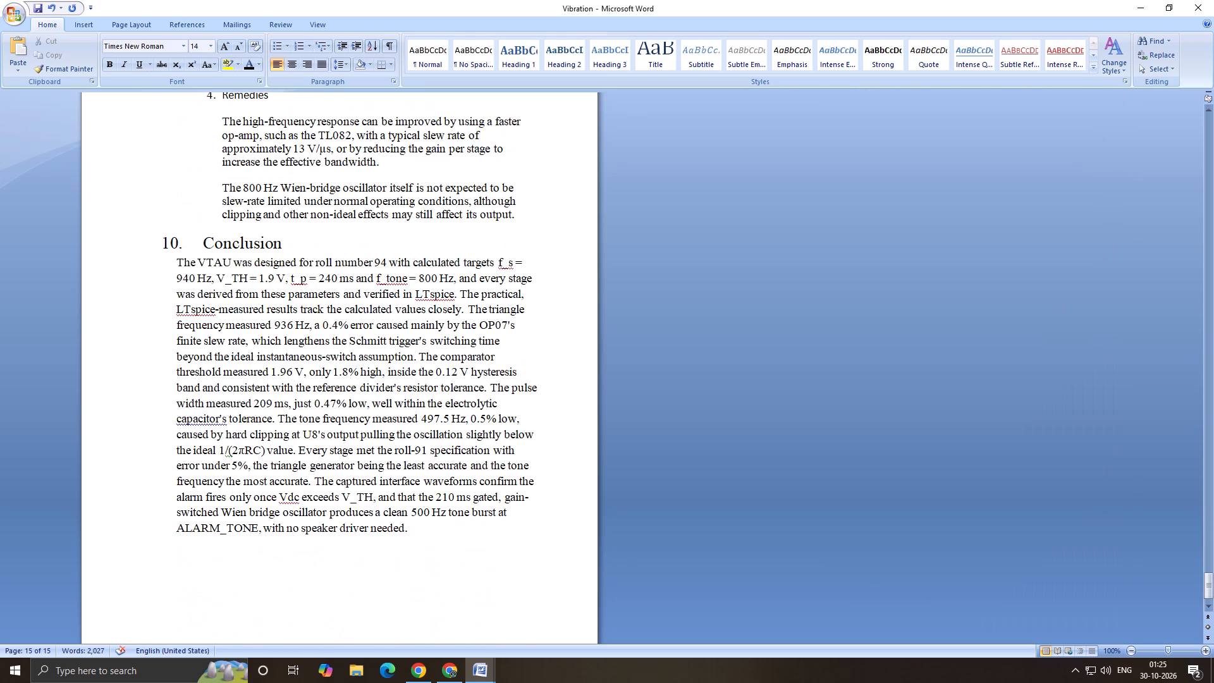
key("Left")
key("Left")
key("Left")
key("Left")
key("Left")
key("Left")
key("Left")
key("Right")
key("BackSpace")
key("BackSpace")
key("Left")
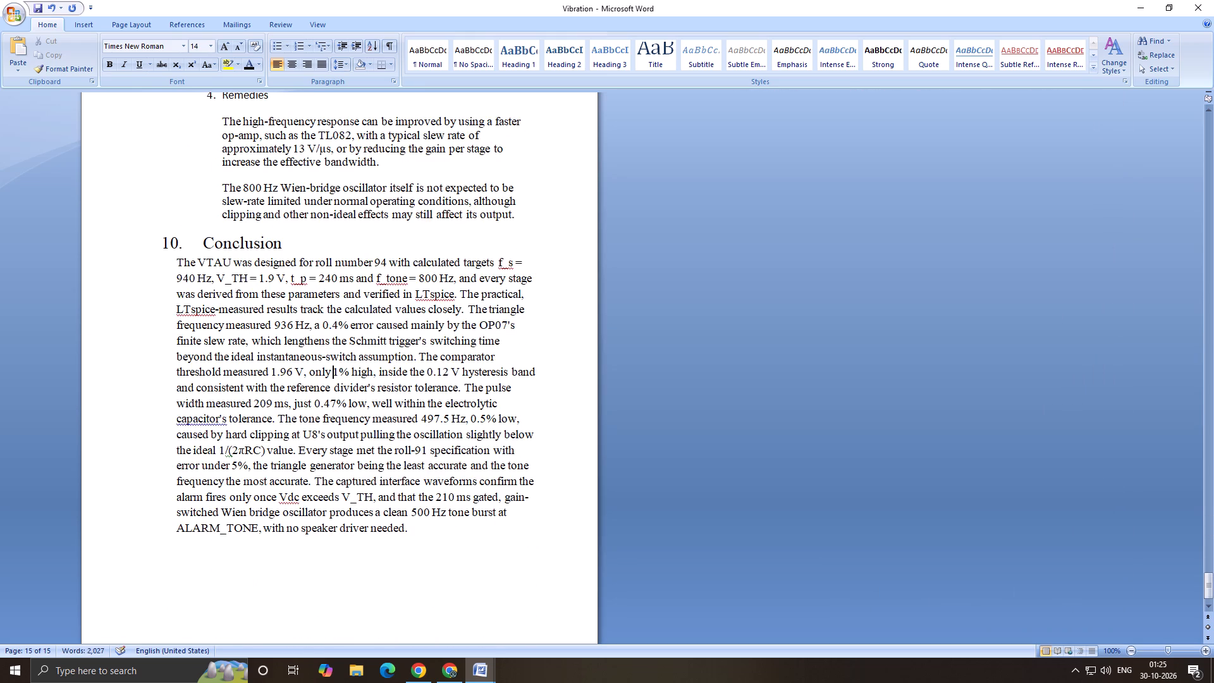
type("3.15")
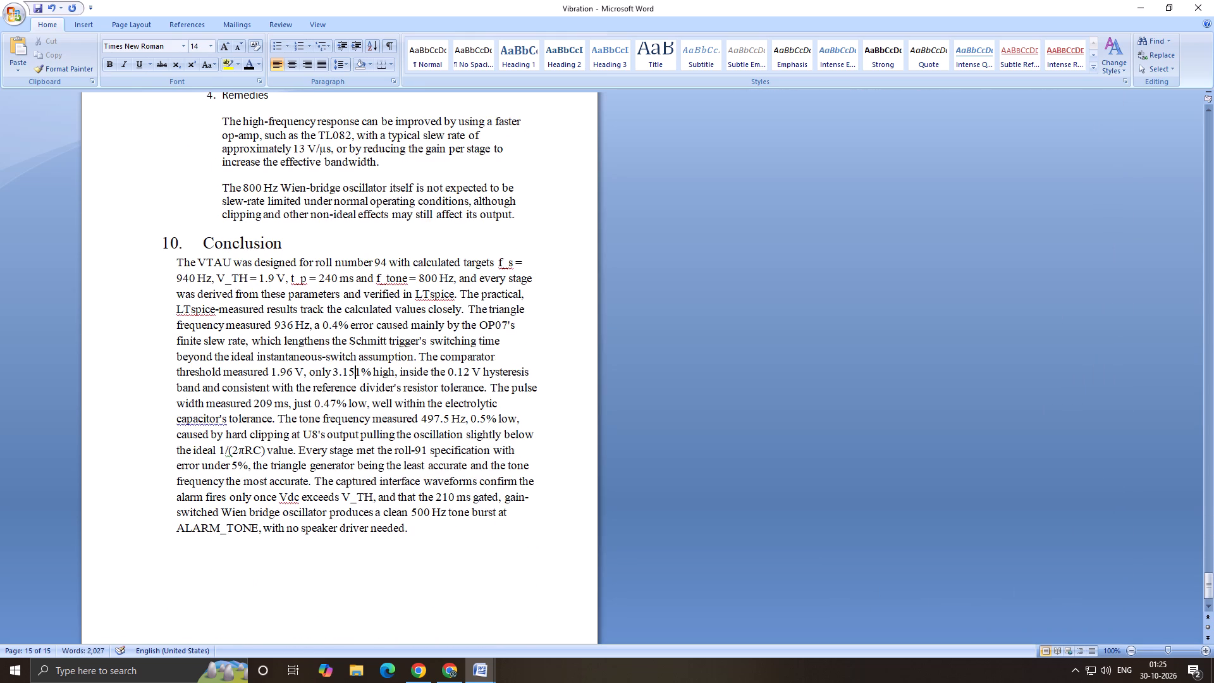
key("Right")
key("BackSpace")
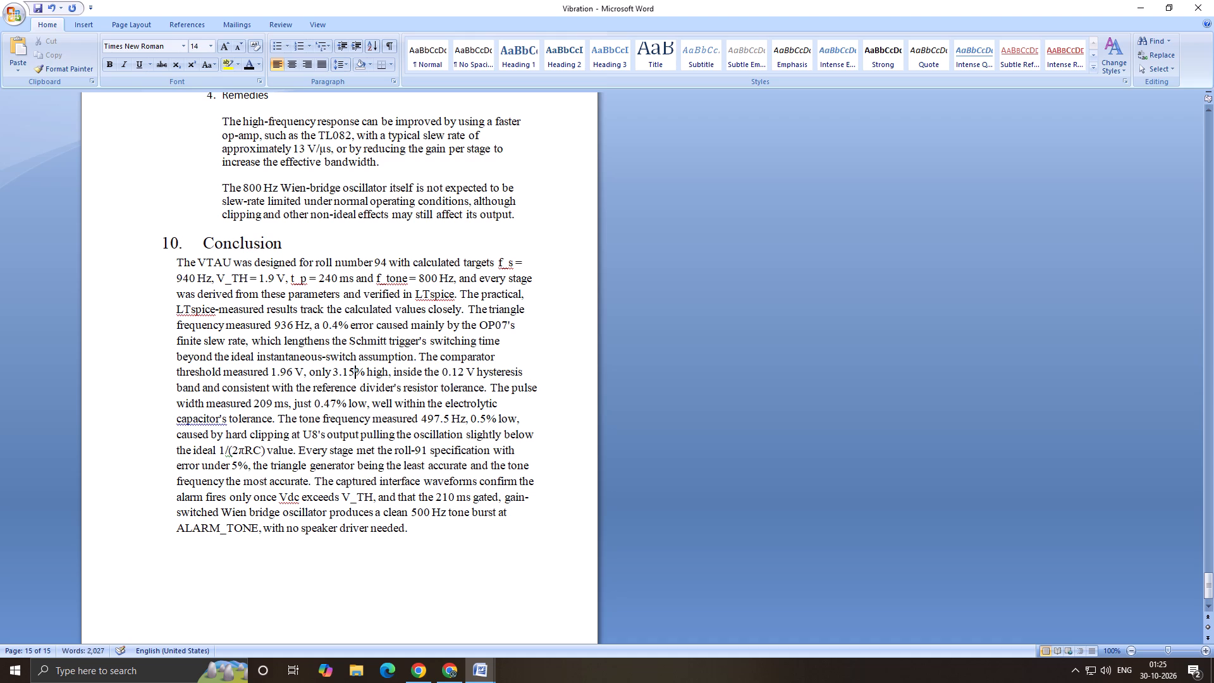
key("Right")
key("Right")
key("Right")
key("Right")
key("Right")
key("Right")
key("Right")
key("Right")
key("Right")
key("Right")
key("Right")
key("Right")
key("Right")
key("Right")
key("Right")
key("Right")
key("Right")
key("Right")
key("Right")
key("Right")
key("alt+Tab")
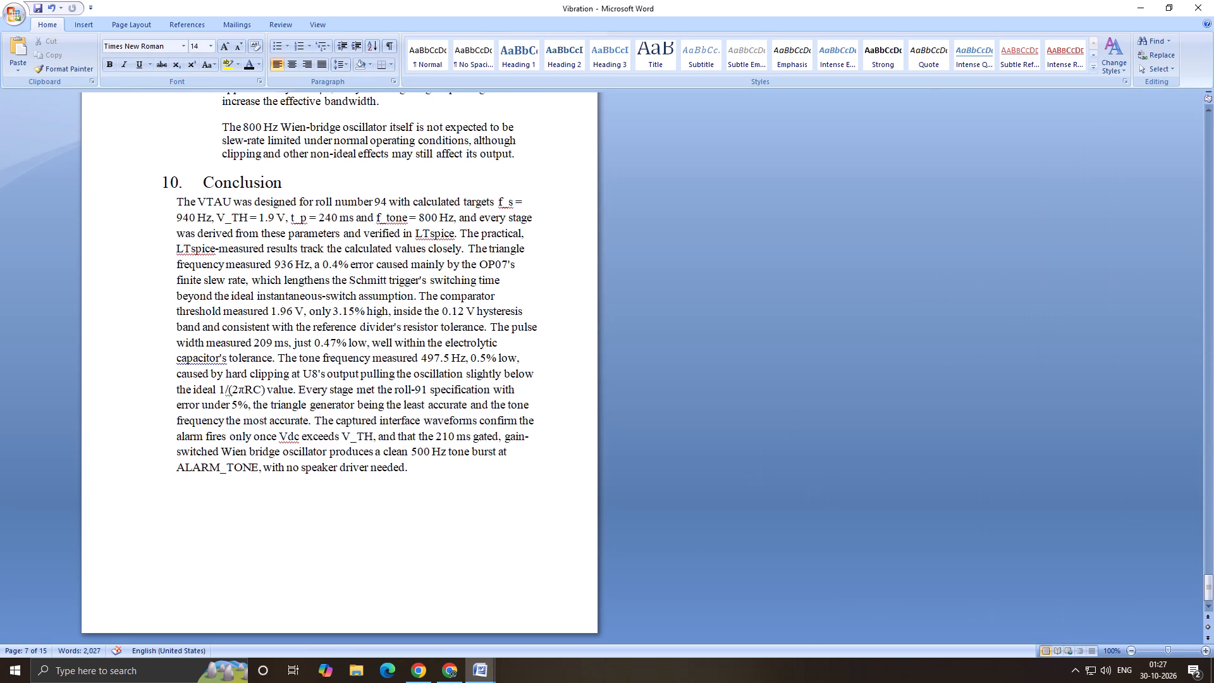
left_click_drag(431, 502, 178, 202)
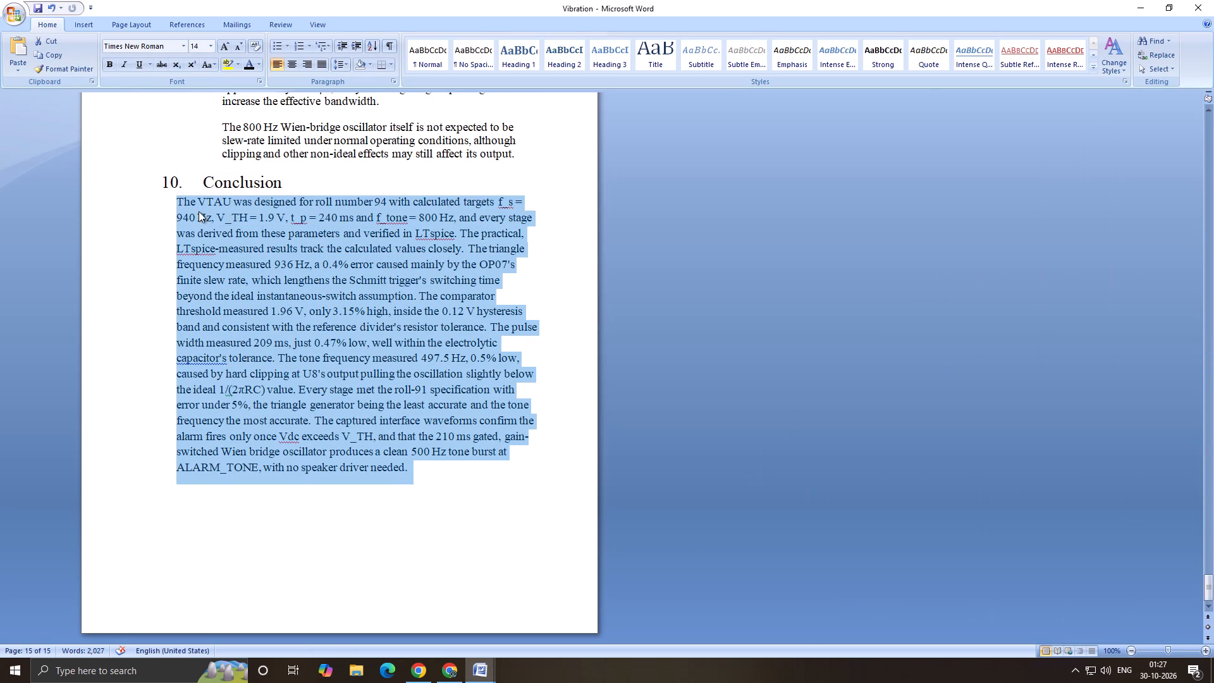
key("ctrl+v")
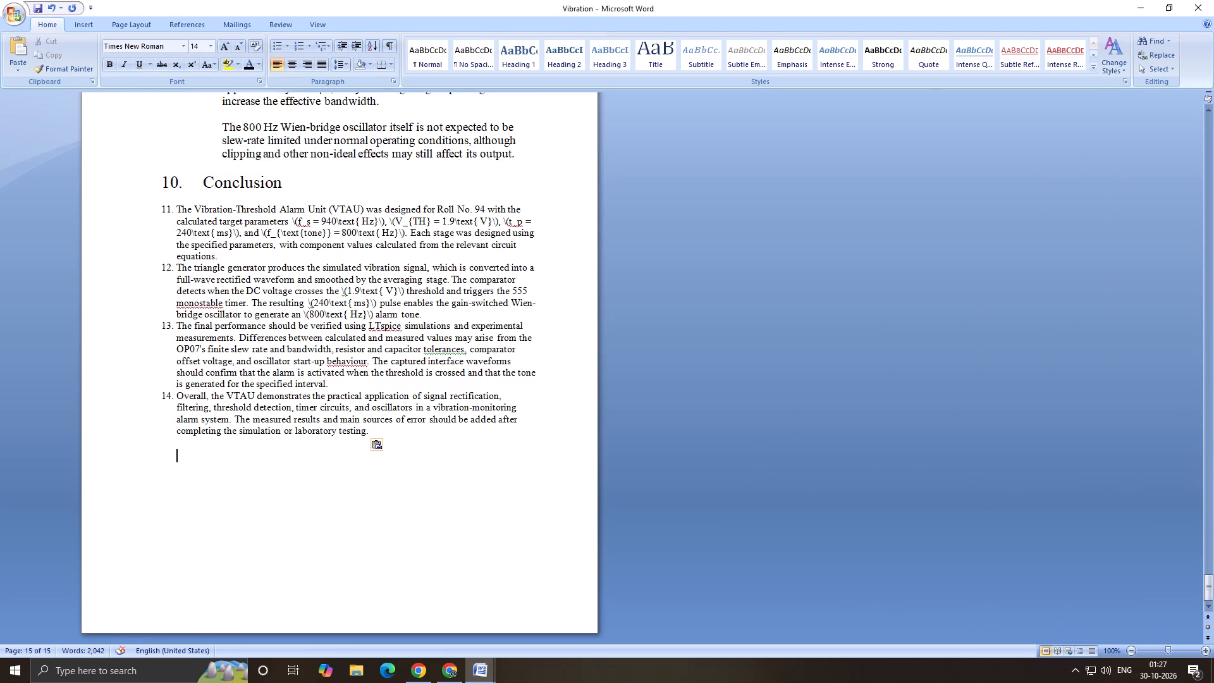
Remove the automatic list numbers from all four pasted Conclusion paragraphs, keeping them as separate paragraphs.
left_click(170, 211)
left_click(178, 209)
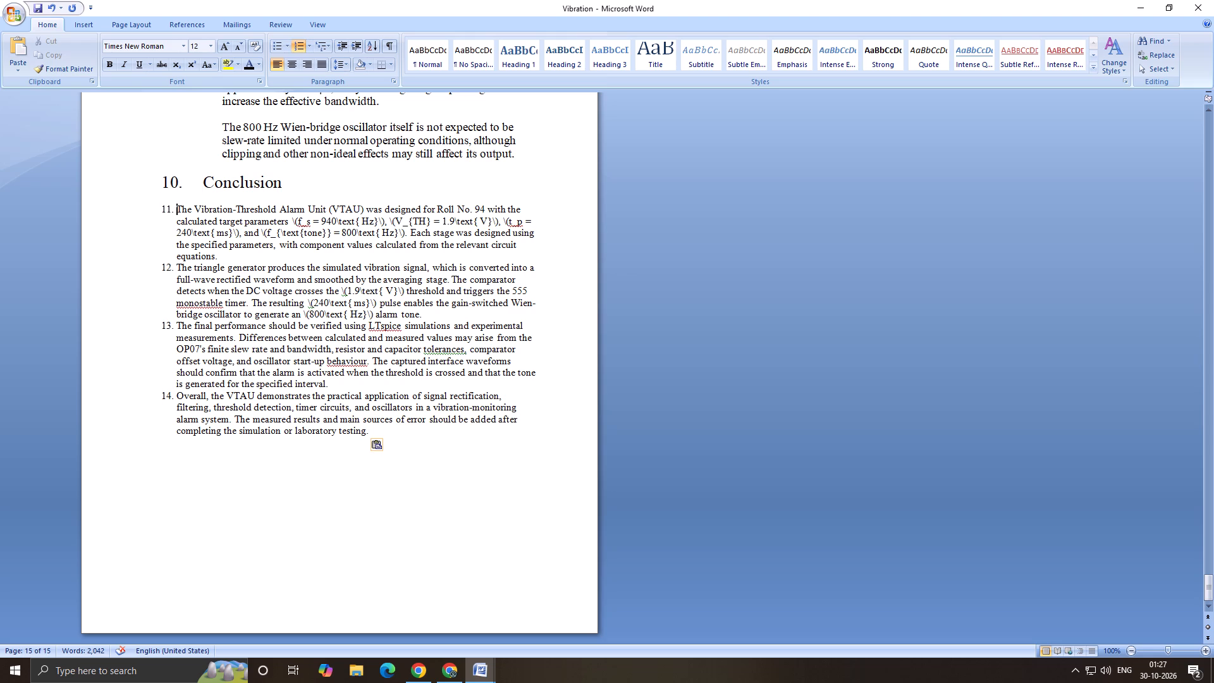
left_click(175, 207)
key("BackSpace")
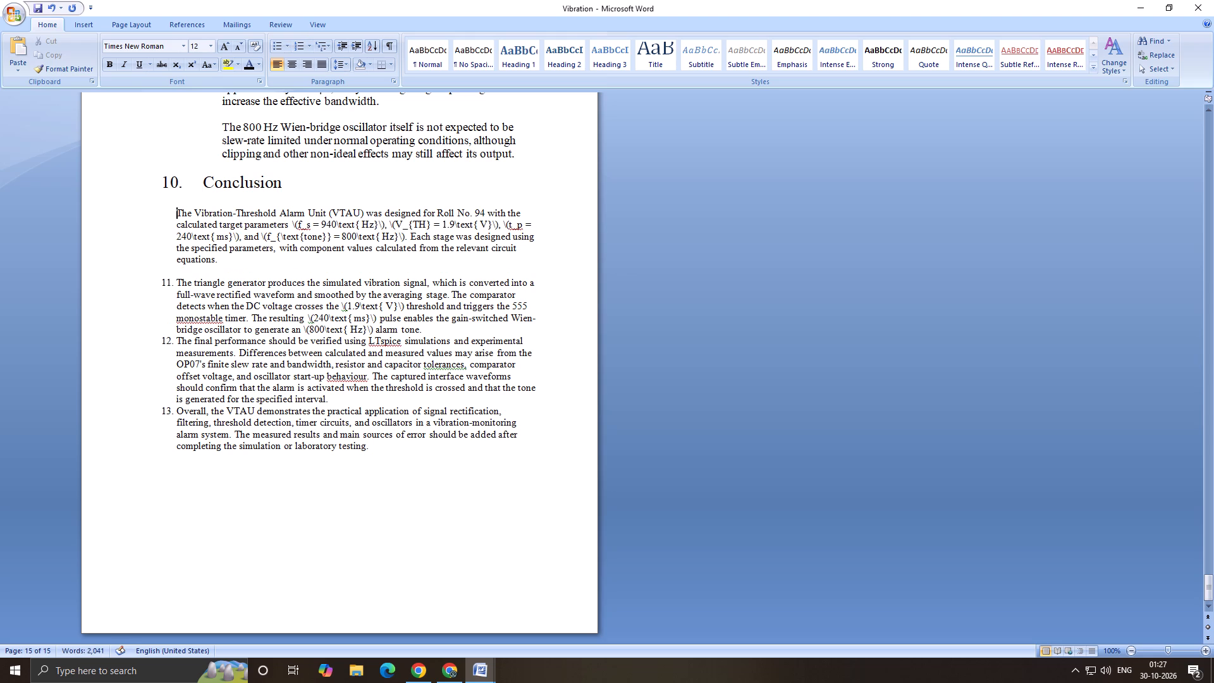
key("Down")
key("Down")
key("Down")
key("Down")
key("Down")
key("Down")
key("Down")
key("Down")
key("Down")
key("Down")
key("Down")
key("Down")
key("Up")
key("Up")
key("BackSpace")
key("Down")
key("Down")
key("Down")
key("Down")
key("Down")
key("Down")
key("Down")
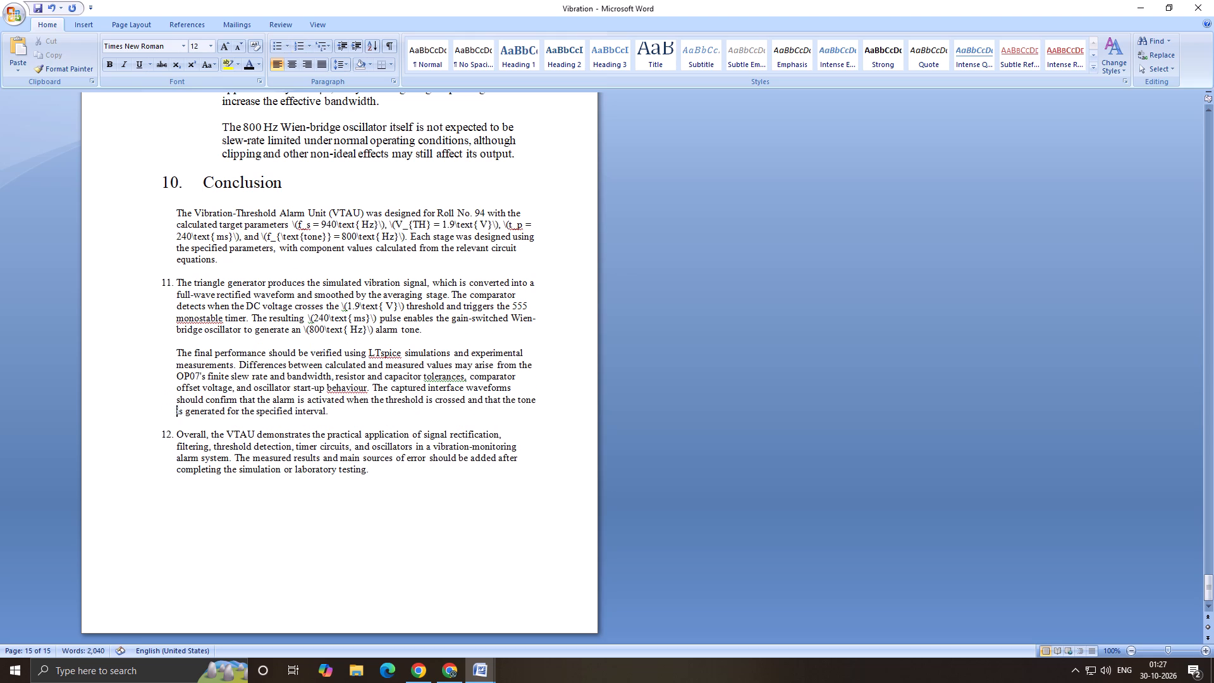
key("Up")
key("BackSpace")
key("Up")
key("Up")
key("Up")
key("Up")
key("Up")
key("Up")
key("Up")
key("Up")
key("Up")
key("Up")
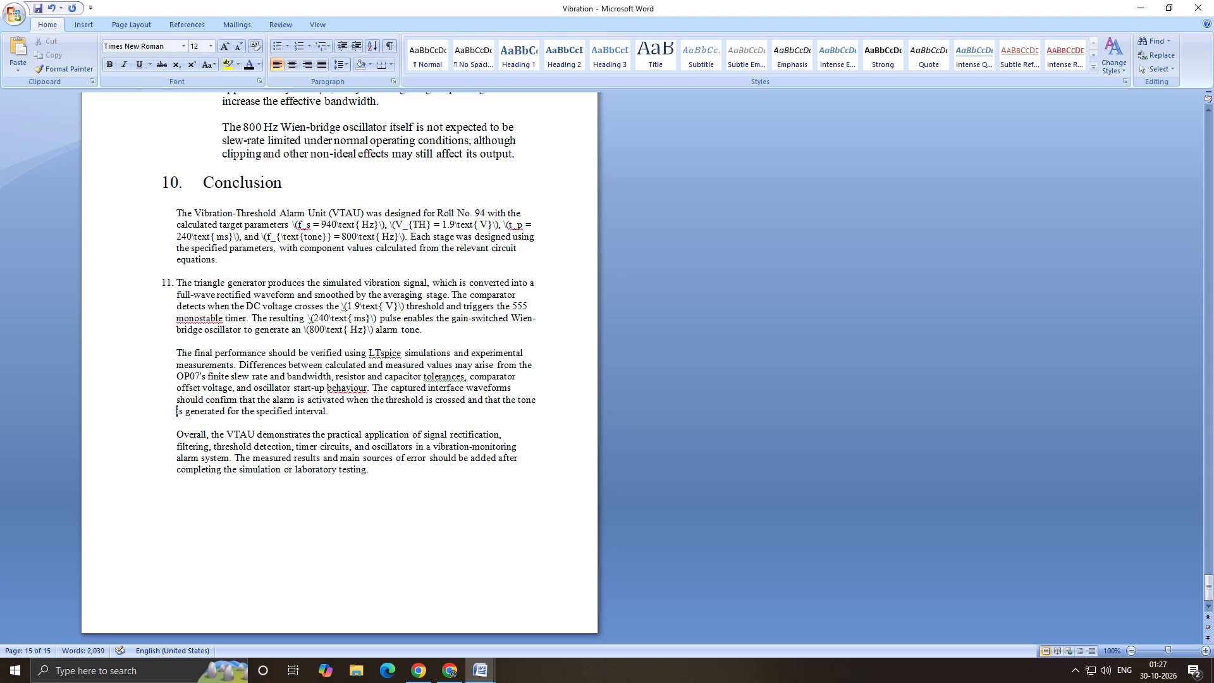
key("Up")
key("BackSpace")
Reduce the first Conclusion paragraph's indent so it lines up with the number of the "10. Conclusion" heading.
key("Up")
key("Up")
key("Up")
key("Up")
key("Up")
key("BackSpace")
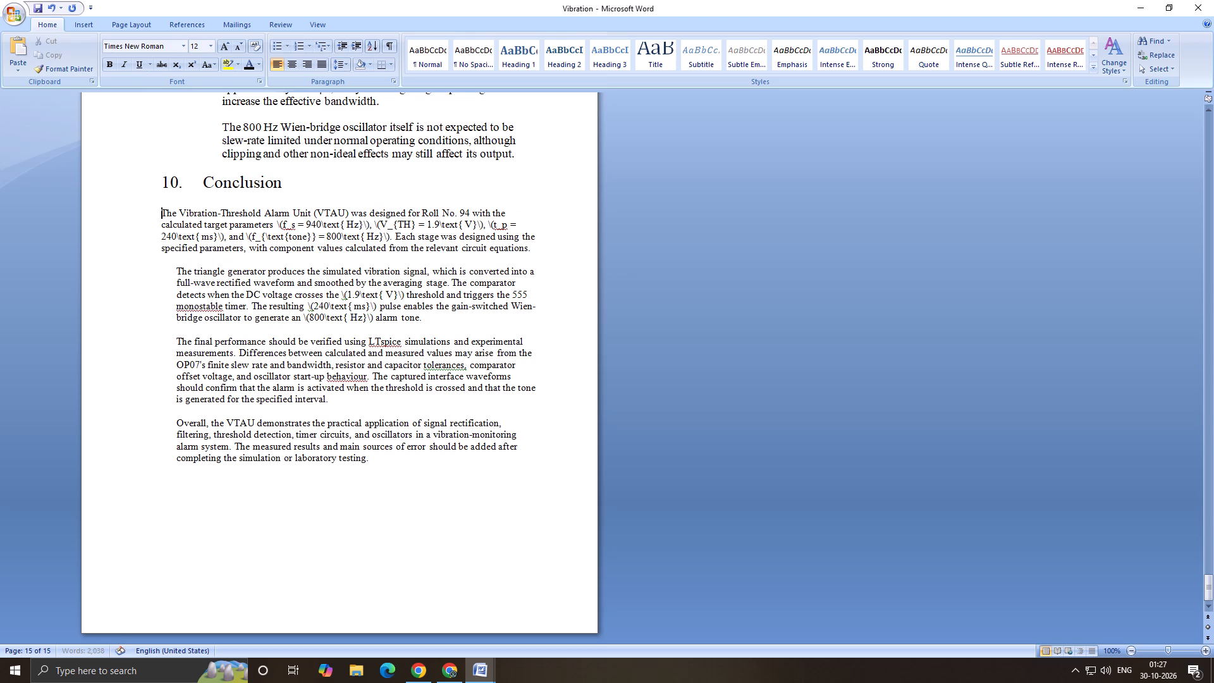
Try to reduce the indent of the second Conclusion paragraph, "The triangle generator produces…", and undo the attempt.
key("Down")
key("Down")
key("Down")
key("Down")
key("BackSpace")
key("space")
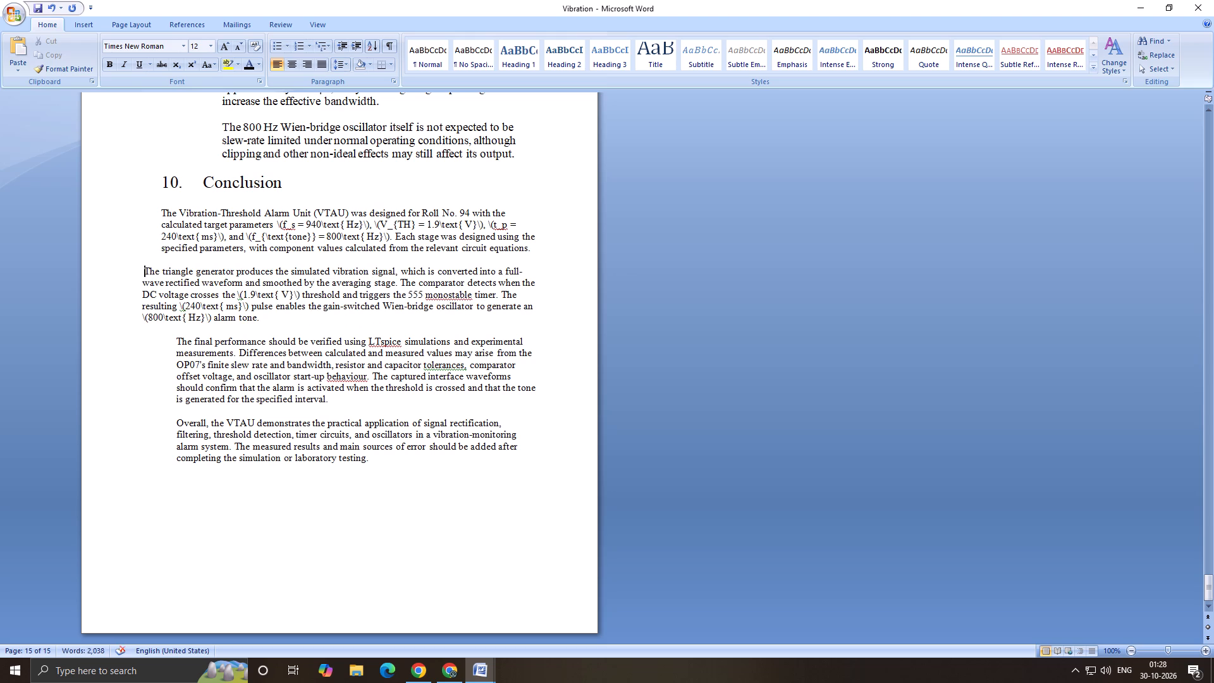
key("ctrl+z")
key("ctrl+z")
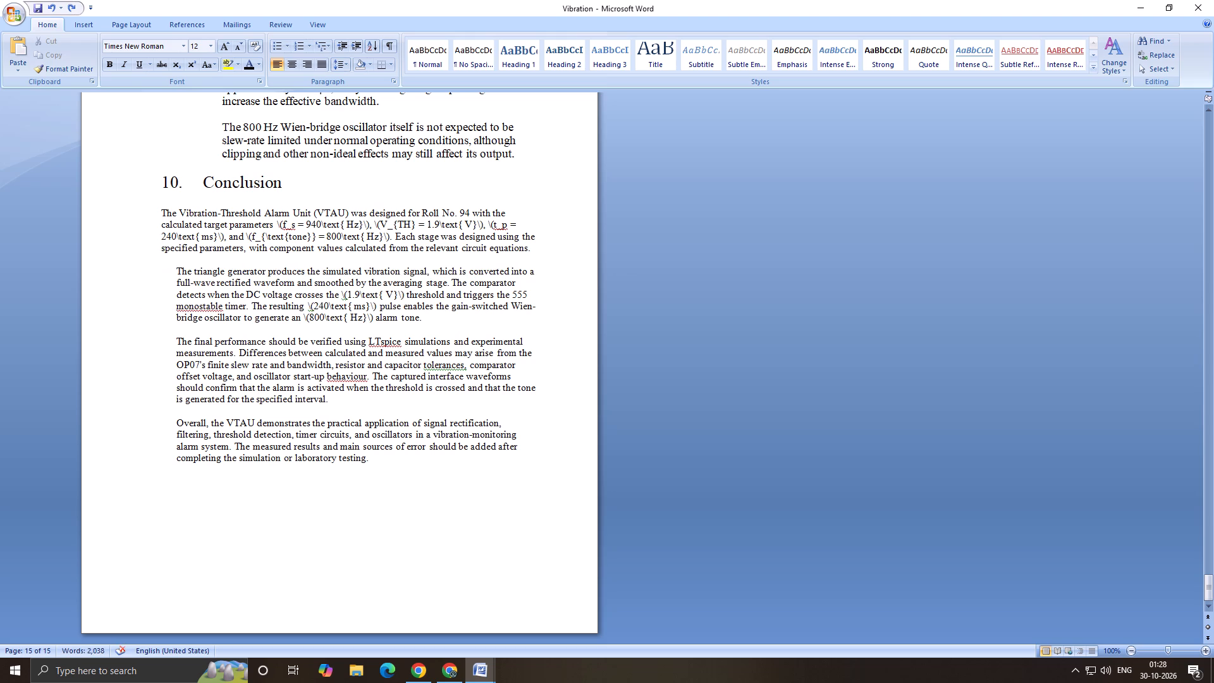
Match the second, third and fourth Conclusion paragraphs to the first one's indent by joining each to the preceding paragraph and splitting it off again.
key("BackSpace")
key("BackSpace")
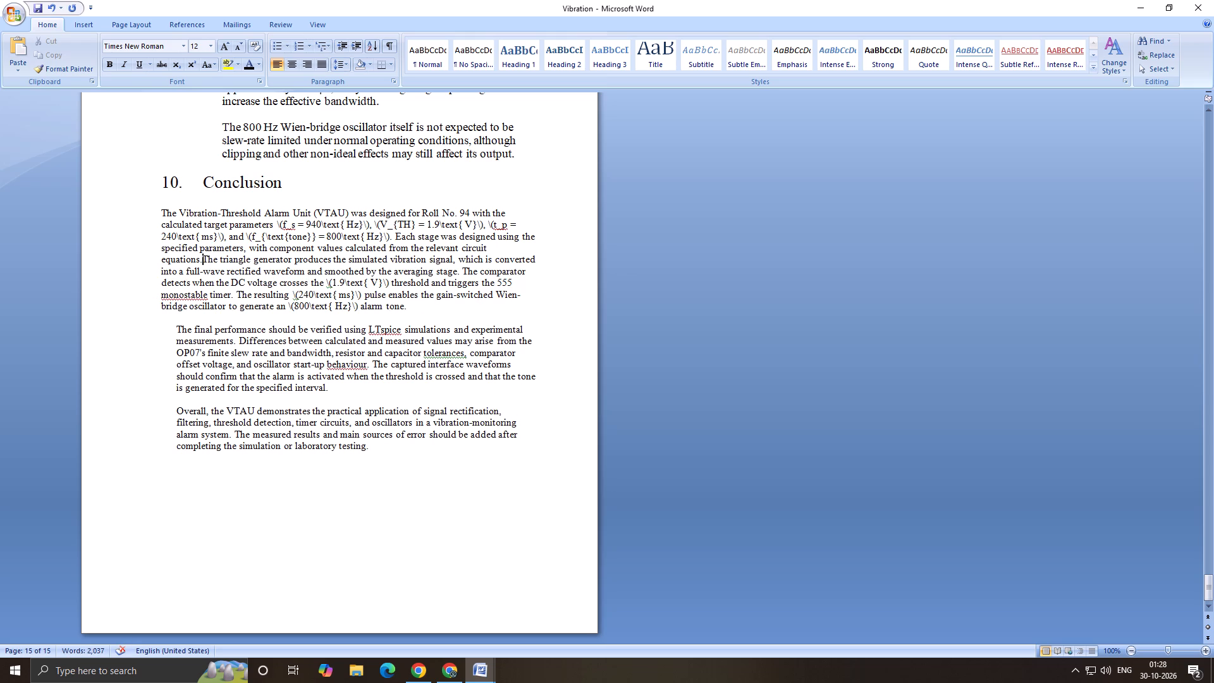
key("Return")
key("Down")
key("Down")
key("Down")
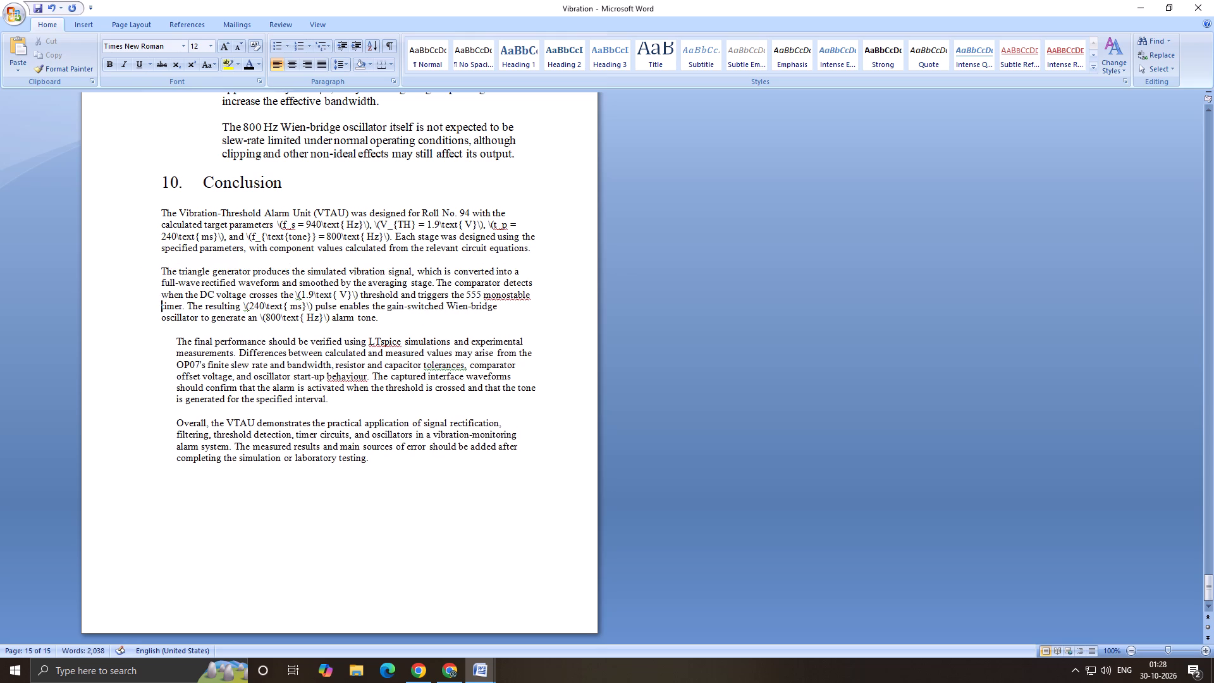
key("Down")
key("Down")
key("BackSpace")
key("BackSpace")
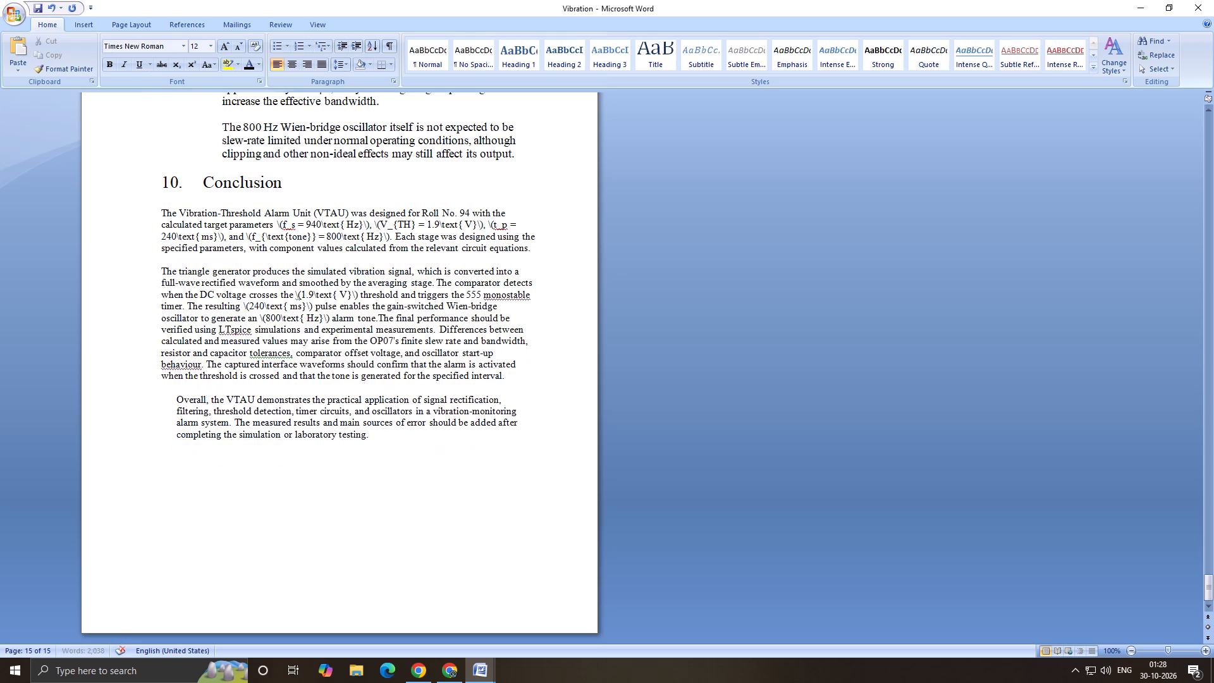
key("Return")
key("Down")
key("Down")
key("Down")
key("Down")
key("Down")
key("Down")
key("Down")
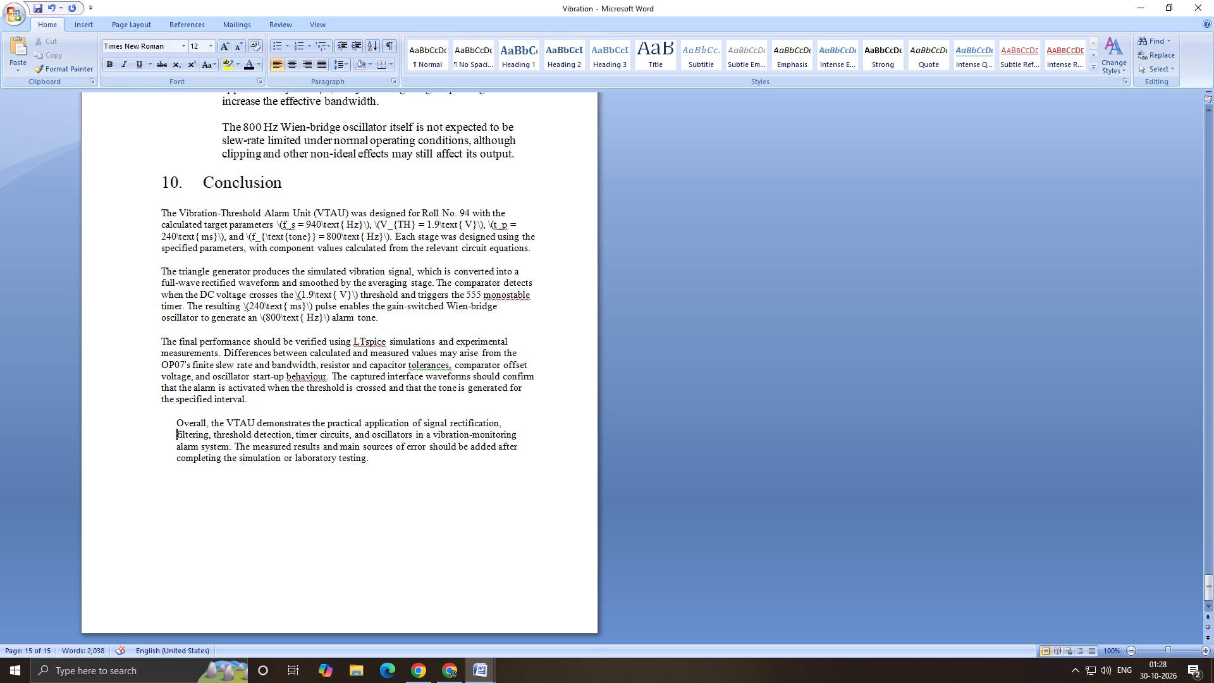
key("Up")
key("BackSpace")
key("BackSpace")
key("Return")
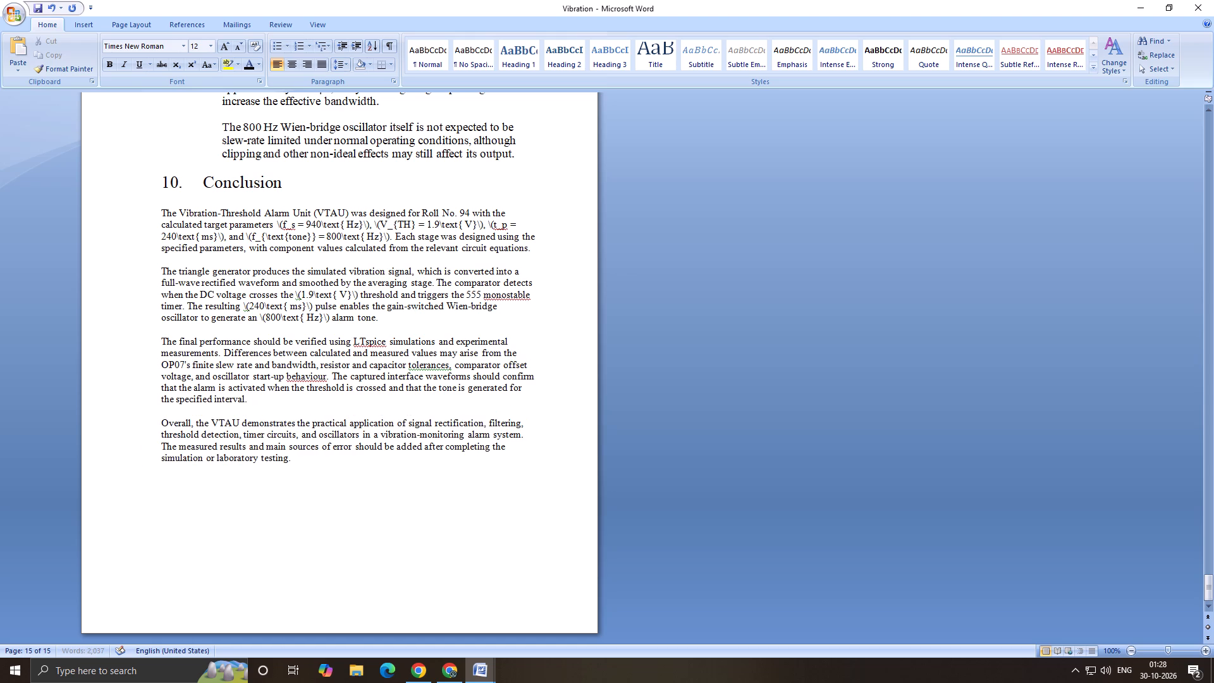
Delete the stray LaTeX opening "\(" before "f_s = 940" in the first Conclusion paragraph.
key("Up")
key("Up")
key("Up")
key("Up")
key("Up")
key("Up")
key("Up")
key("Up")
key("Up")
key("Up")
key("Up")
key("Up")
key("Up")
key("Up")
key("Up")
key("Up")
key("Up")
key("Up")
key("Up")
key("Down")
key("Down")
key("Down")
key("Down")
key("Right")
key("Right")
key("Right")
key("Right")
key("Right")
key("Right")
key("Right")
key("Right")
key("Right")
key("Right")
key("Right")
key("Right")
key("Right")
key("Right")
key("Right")
key("Right")
key("Right")
key("Right")
key("Right")
key("Right")
key("Down")
key("Right")
key("Right")
key("Right")
key("Right")
key("Right")
key("Right")
key("Right")
key("Right")
key("Right")
key("BackSpace")
key("BackSpace")
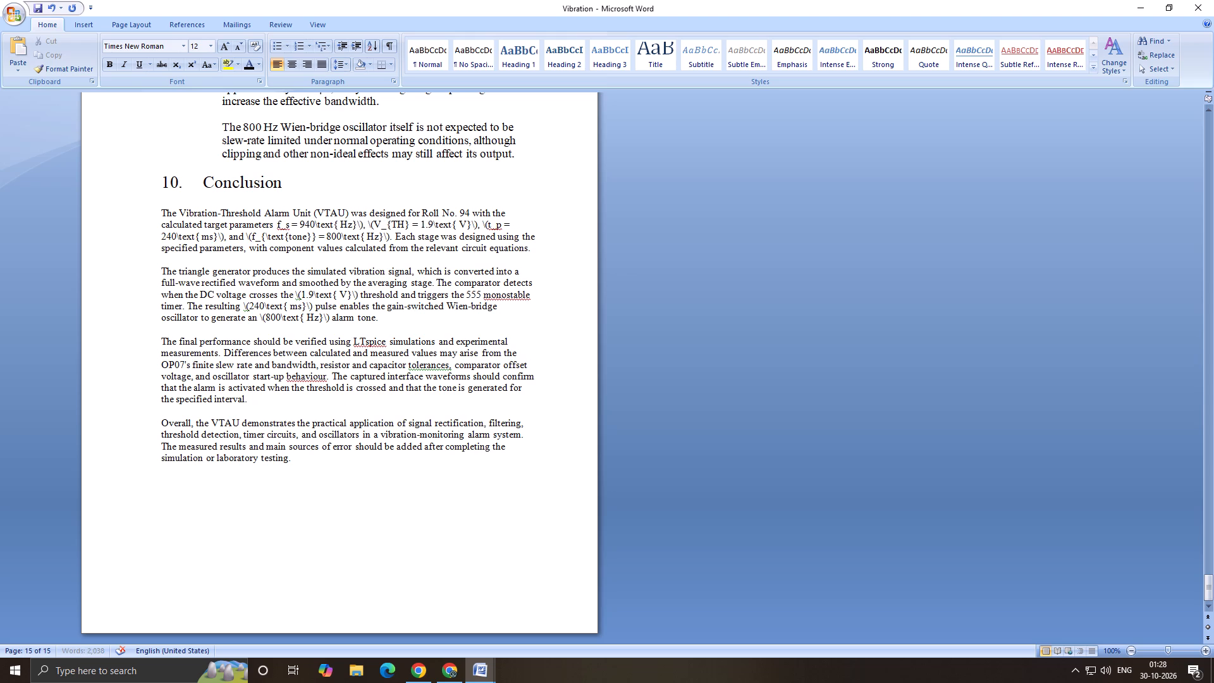
Replace the "\text{" markup after 940 in the first Conclusion paragraph with a single space before "Hz".
key("Right")
key("Right")
key("Right")
key("Right")
key("Right")
key("Right")
key("Right")
key("Right")
key("Right")
key("Right")
key("Right")
key("Right")
key("Right")
key("Right")
key("Right")
key("Right")
key("BackSpace")
key("BackSpace")
key("BackSpace")
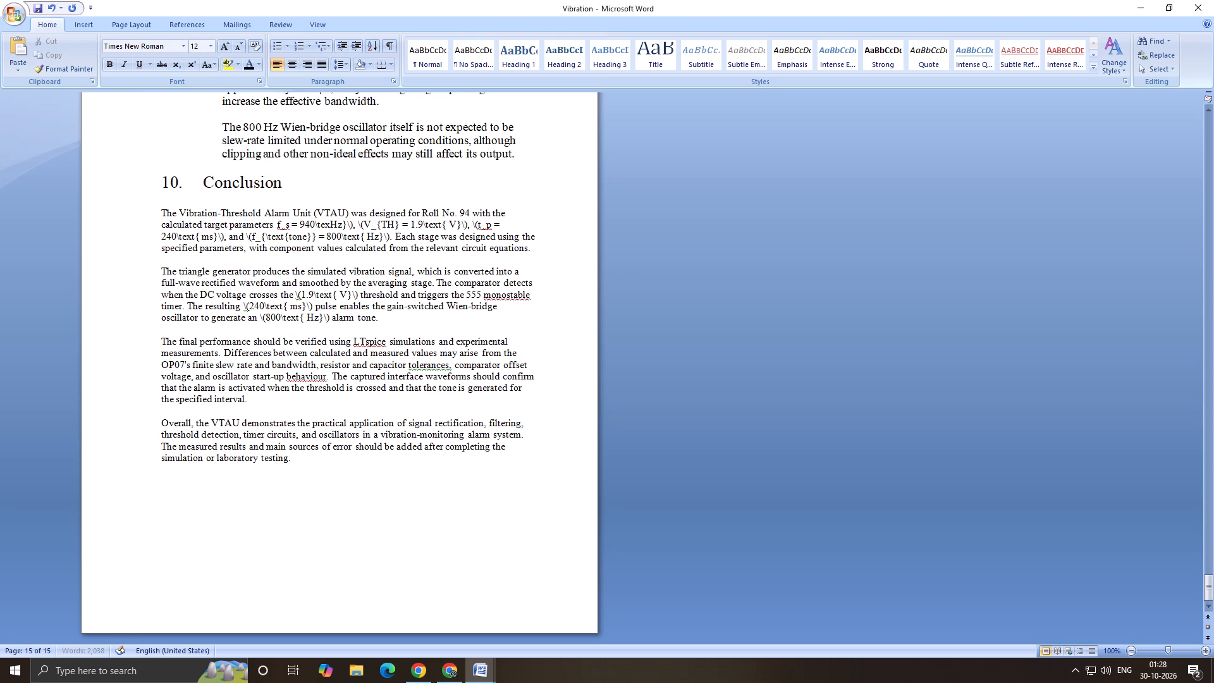
key("BackSpace")
key("BackSpace")
key("BackSpace")
key("BackSpace")
key("space")
Remove the closing "}\)" markup after "f_s = 940 Hz", leaving a space before the comma.
key("Right")
key("Right")
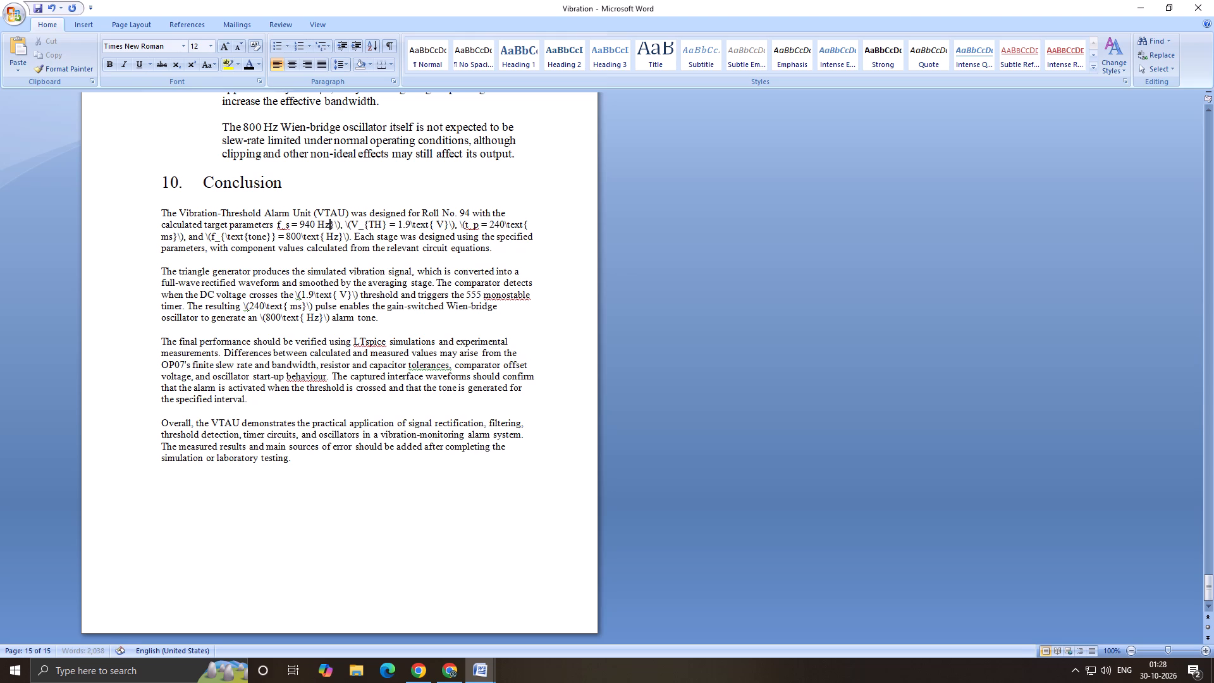
key("Right")
key("Right")
key("Right")
key("BackSpace")
key("BackSpace")
key("space")
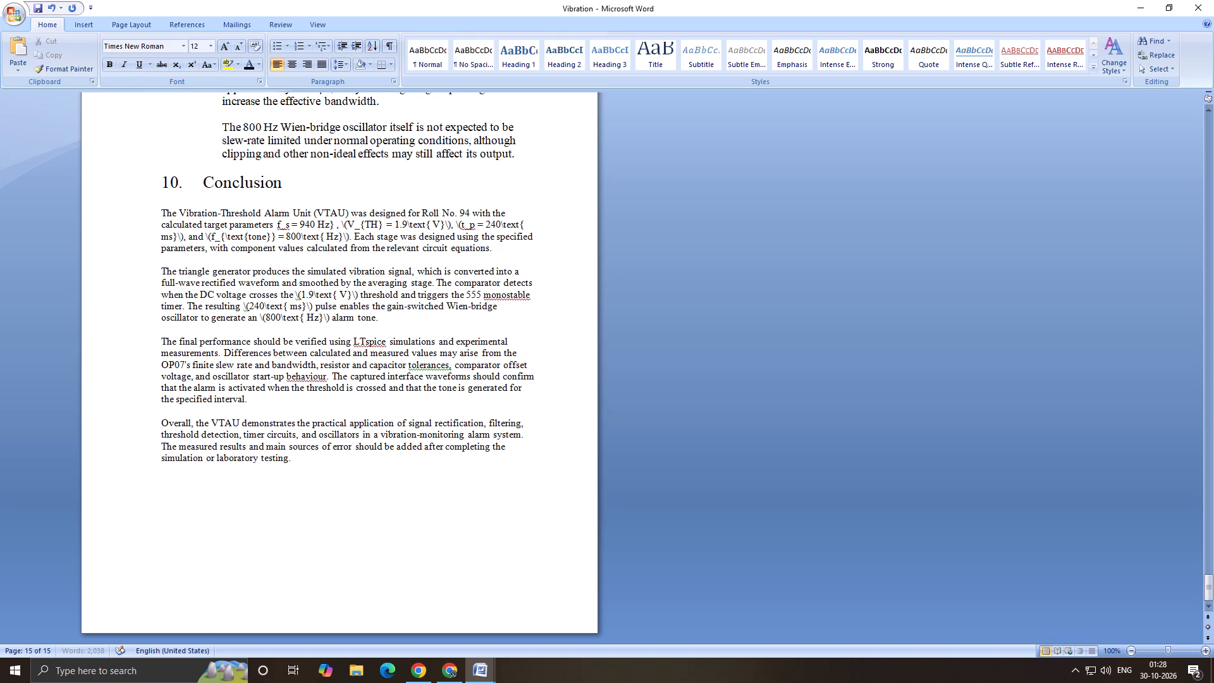
key("Left")
key("BackSpace")
Strip the opening "\(" and the subscript braces from the threshold symbol in the first Conclusion paragraph so it reads "V_TH".
key("Right")
key("Right")
key("Right")
key("Right")
key("Right")
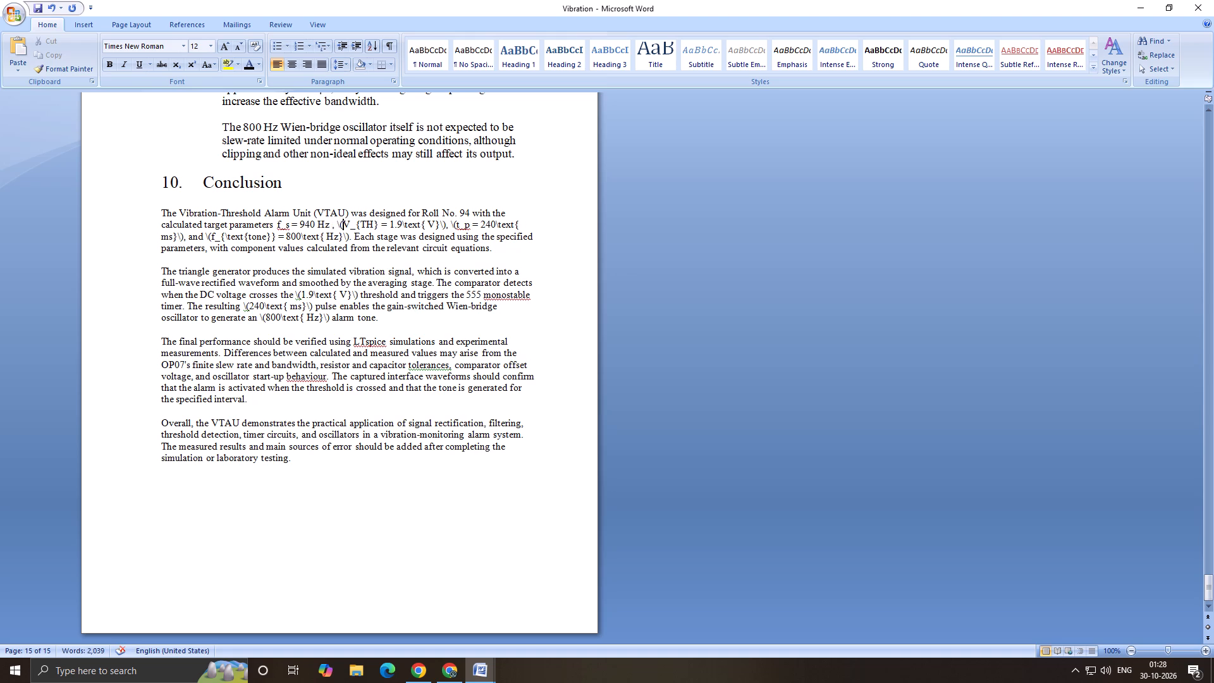
key("BackSpace")
key("BackSpace")
key("Right")
key("Right")
key("Right")
key("Right")
key("Right")
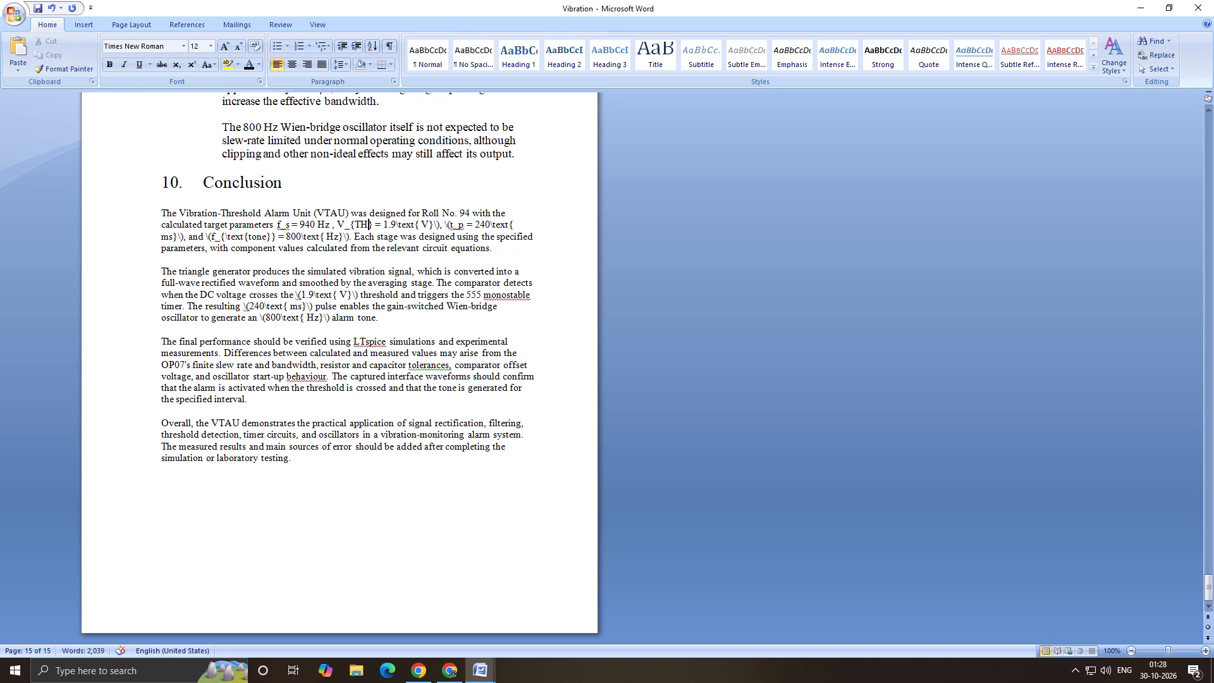
key("Left")
key("Left")
key("backslash")
key("BackSpace")
key("BackSpace")
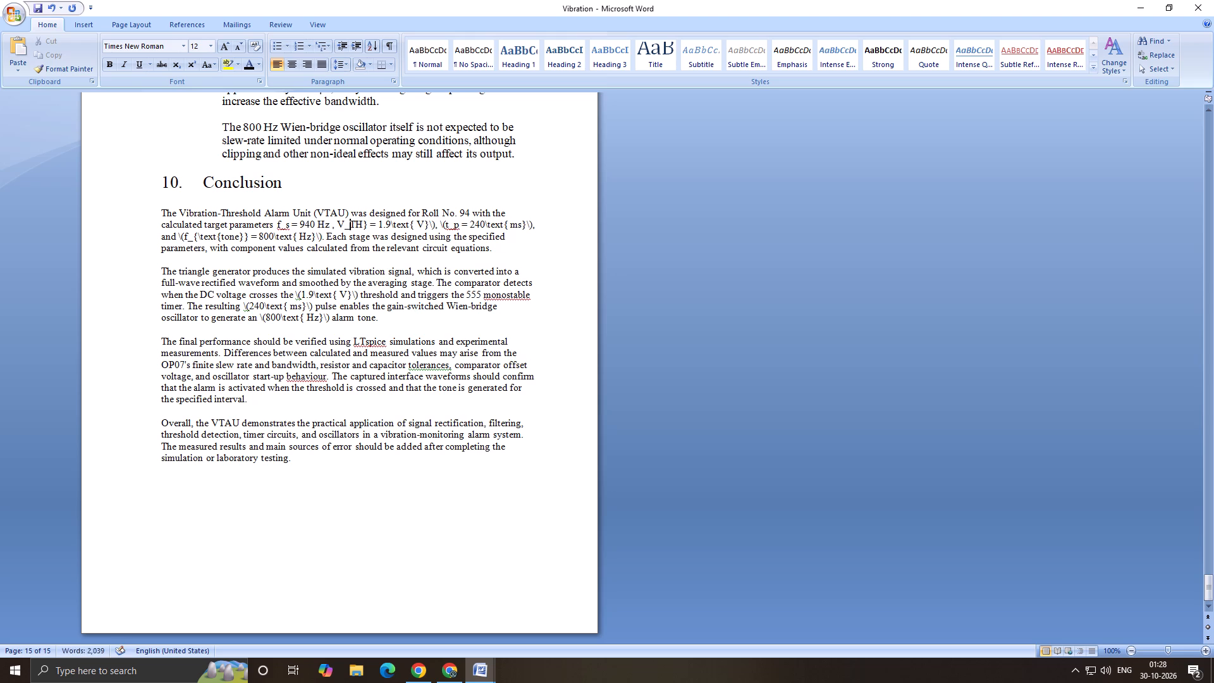
key("Right")
key("Right")
key("Right")
key("BackSpace")
Delete the "\text{" and "}\)" markup around the unit of the V_TH value so it reads "1.9 V,".
key("Right")
key("Right")
key("Right")
key("Right")
key("Right")
key("Right")
key("Right")
key("Right")
key("Right")
key("Right")
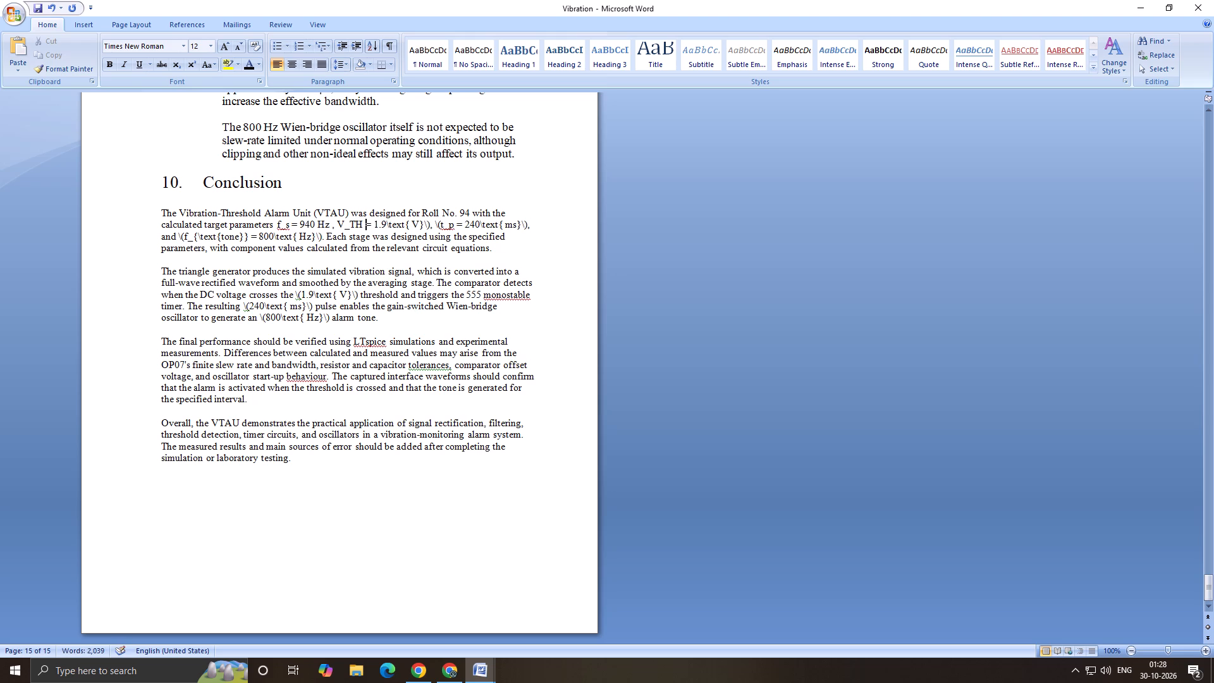
key("Right")
key("Right")
key("BackSpace")
key("BackSpace")
key("BackSpace")
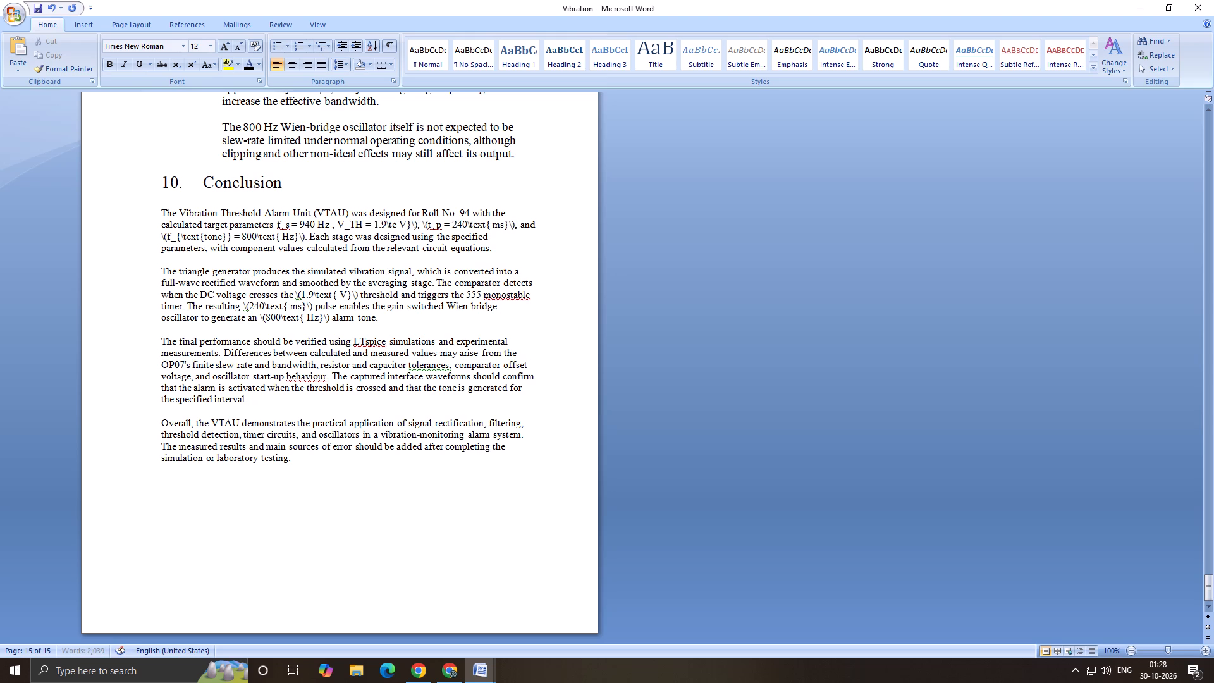
key("BackSpace")
key("BackSpace")
key("BackSpace")
key("Right")
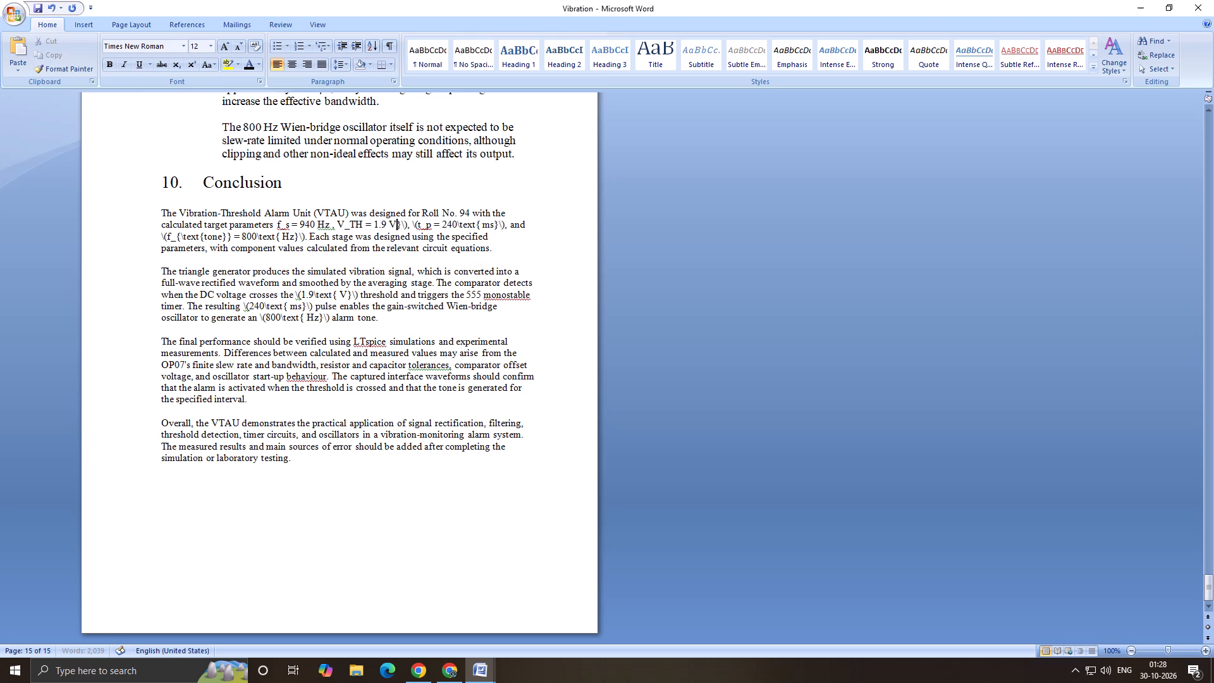
key("Right")
key("Right")
key("Right")
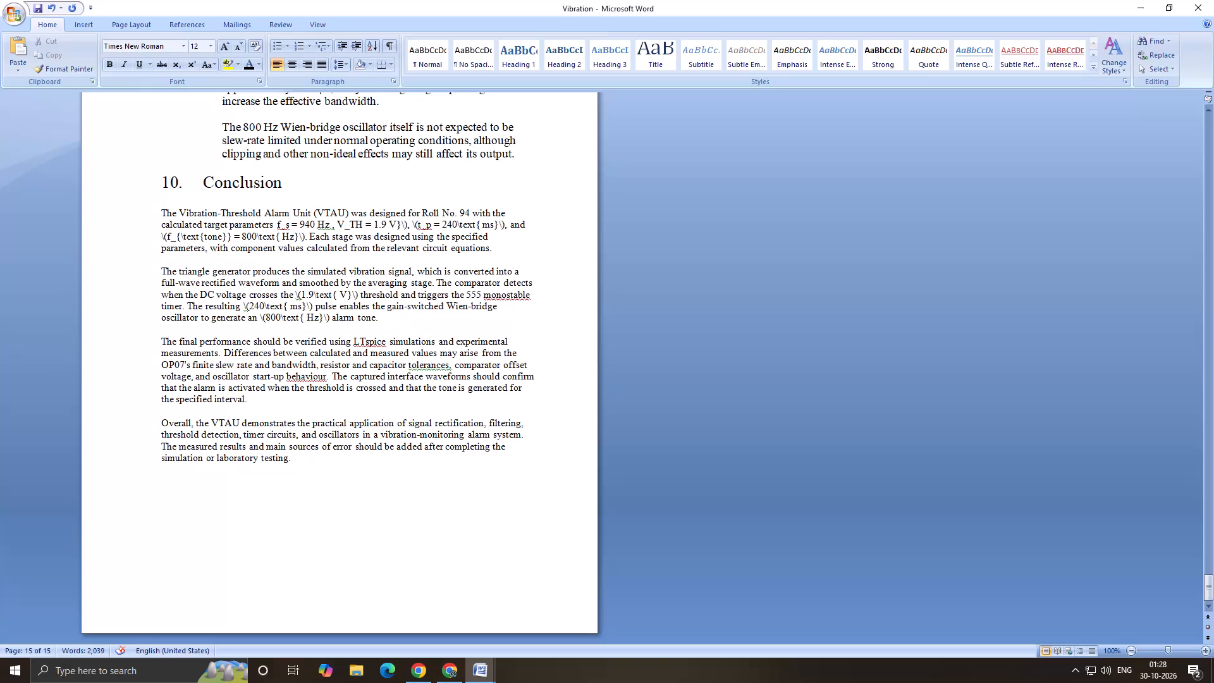
key("Right")
key("BackSpace")
key("BackSpace")
key("BackSpace")
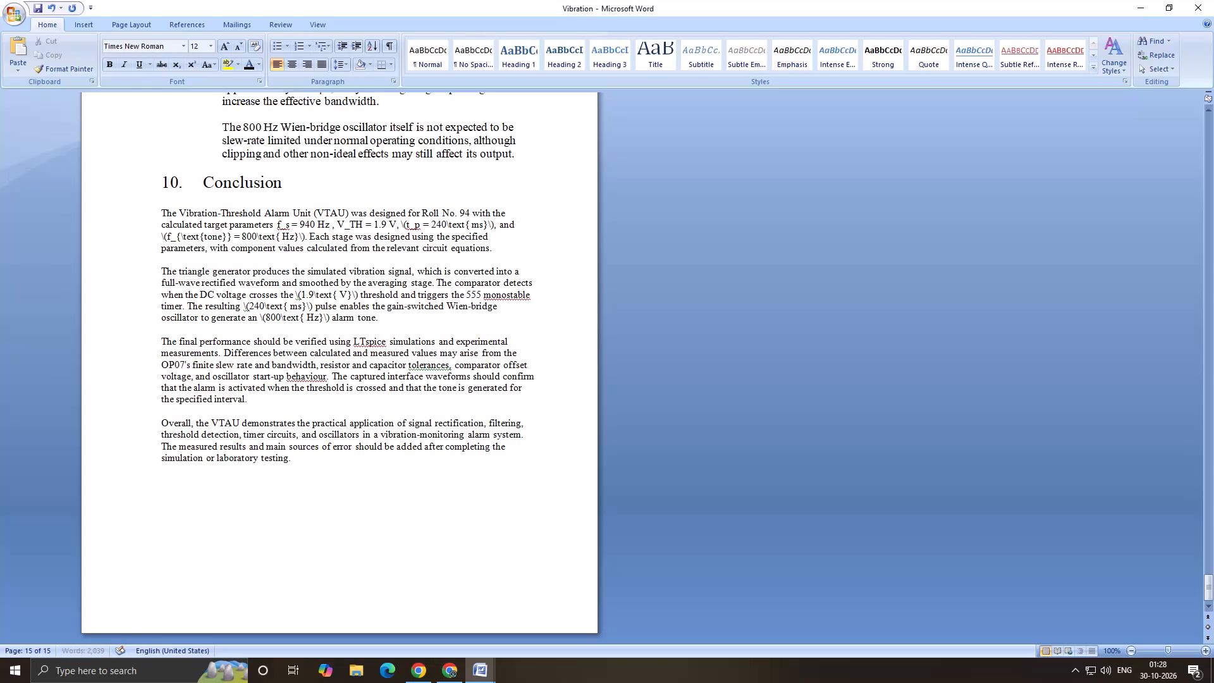
Delete the opening "\(" before "t_p" in the first Conclusion paragraph.
key("Right")
key("Right")
key("Right")
key("Right")
key("BackSpace")
key("BackSpace")
Delete the "\text{" and "}\)" markup around the unit of the t_p value so it reads "240 ms,".
key("Right")
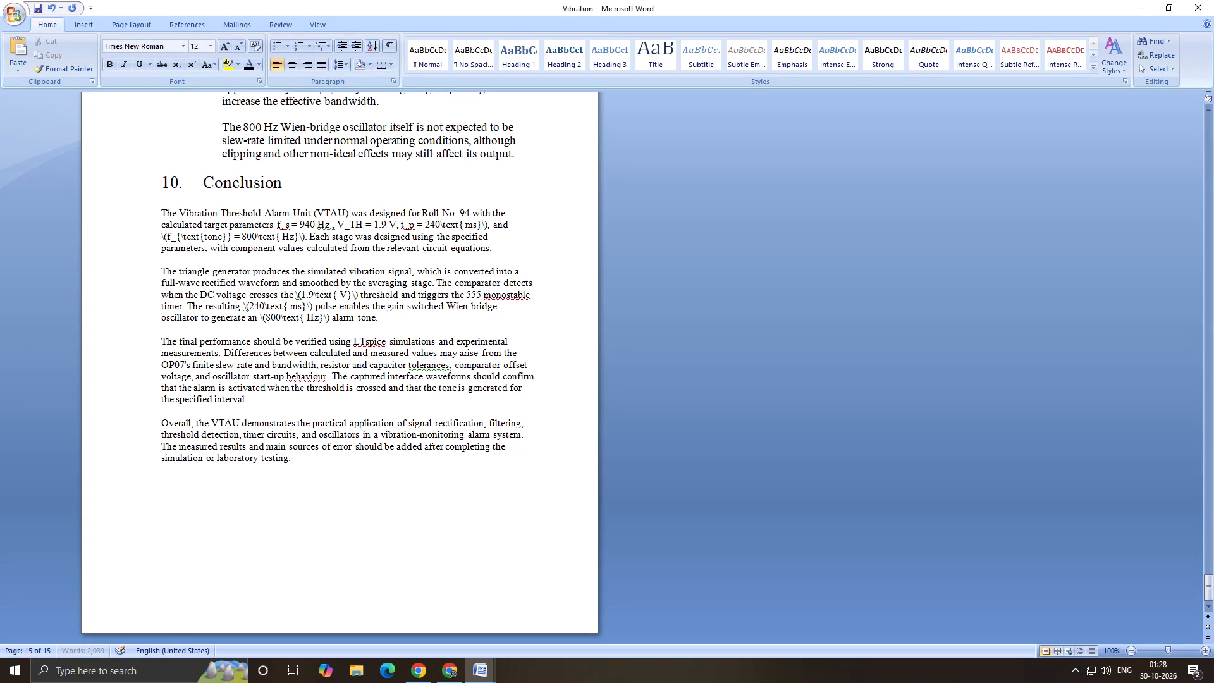
key("Right")
key("Right")
key("Right")
key("Right")
key("Right")
key("Right")
key("Right")
key("Right")
key("Right")
key("Right")
key("Right")
key("Right")
key("Right")
key("Right")
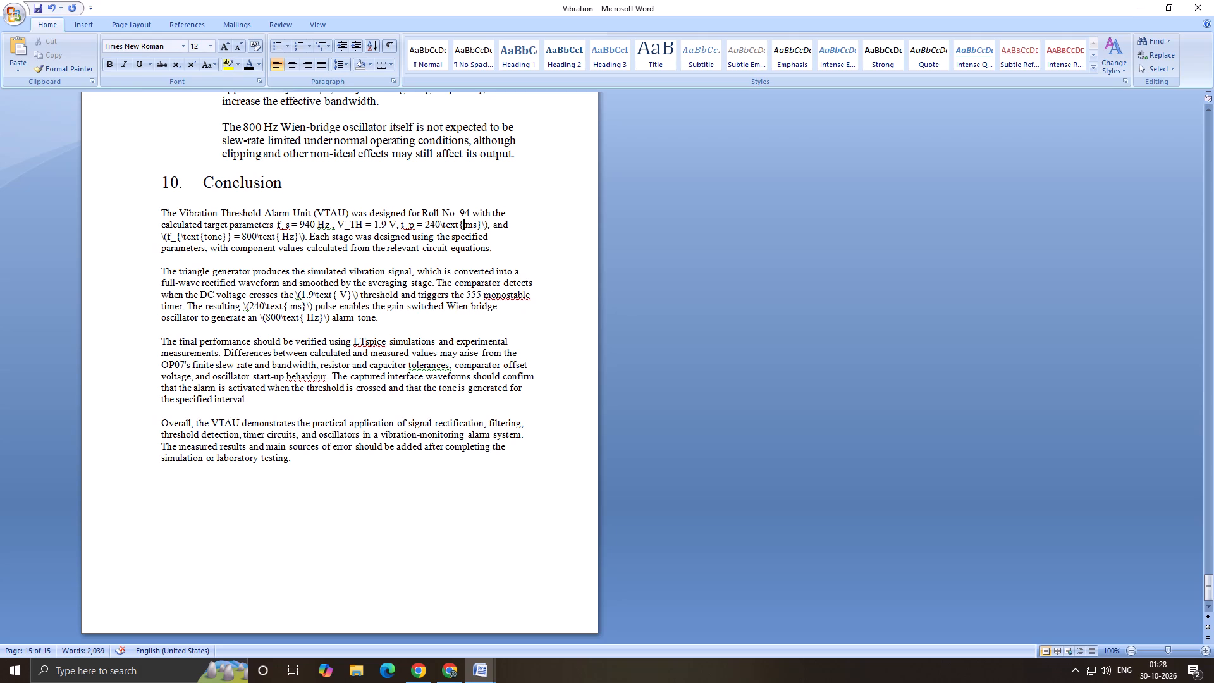
key("BackSpace")
key("BackSpace")
key("BackSpace")
key("BackSpace")
key("BackSpace")
key("BackSpace")
key("Right")
key("Right")
key("Right")
key("Right")
key("Right")
key("Right")
key("BackSpace")
key("BackSpace")
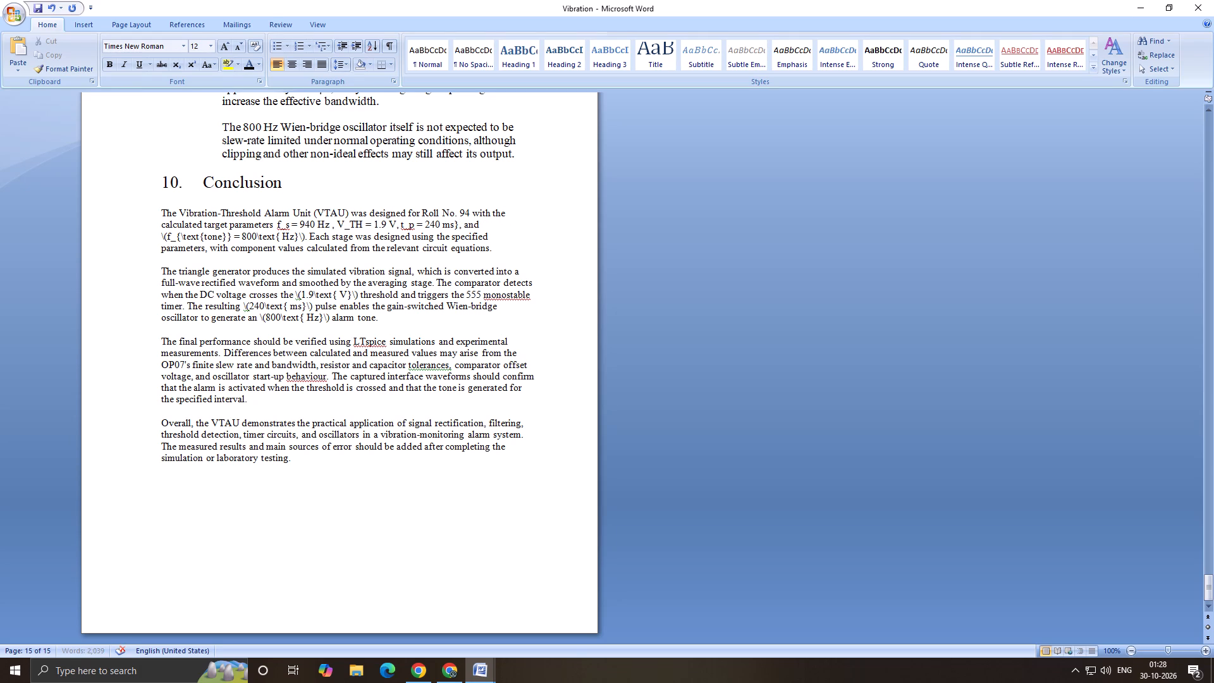
key("BackSpace")
Strip the "\(", "\text" and brace markup from the tone-frequency symbol in the first Conclusion paragraph so it reads "f_tone".
key("Right")
key("Right")
key("Right")
key("Right")
key("Right")
key("Right")
key("Right")
key("Right")
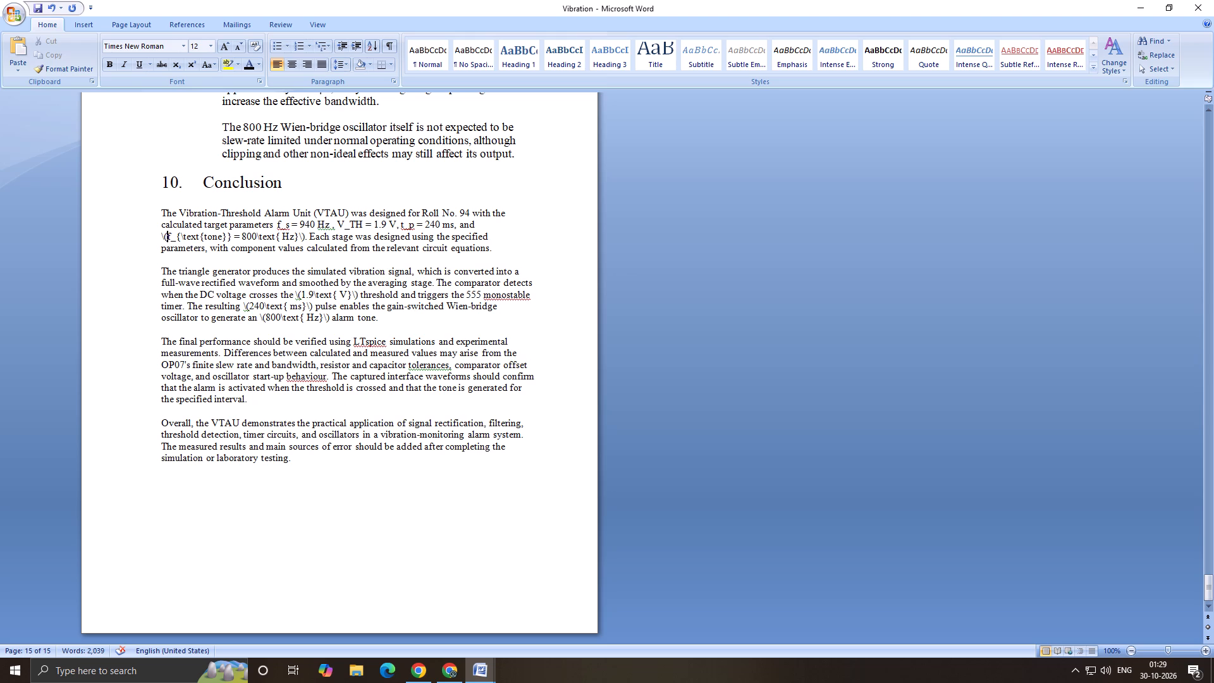
key("BackSpace")
key("BackSpace")
key("Right")
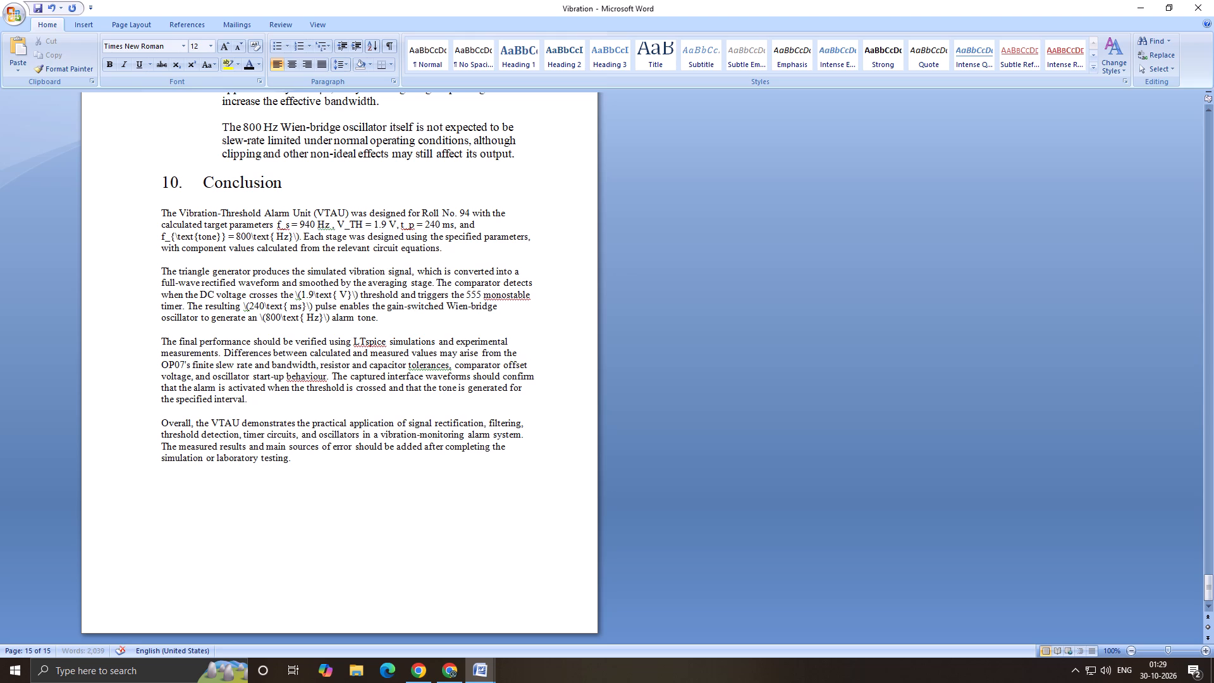
key("Right")
key("Right")
key("Right")
key("BackSpace")
key("BackSpace")
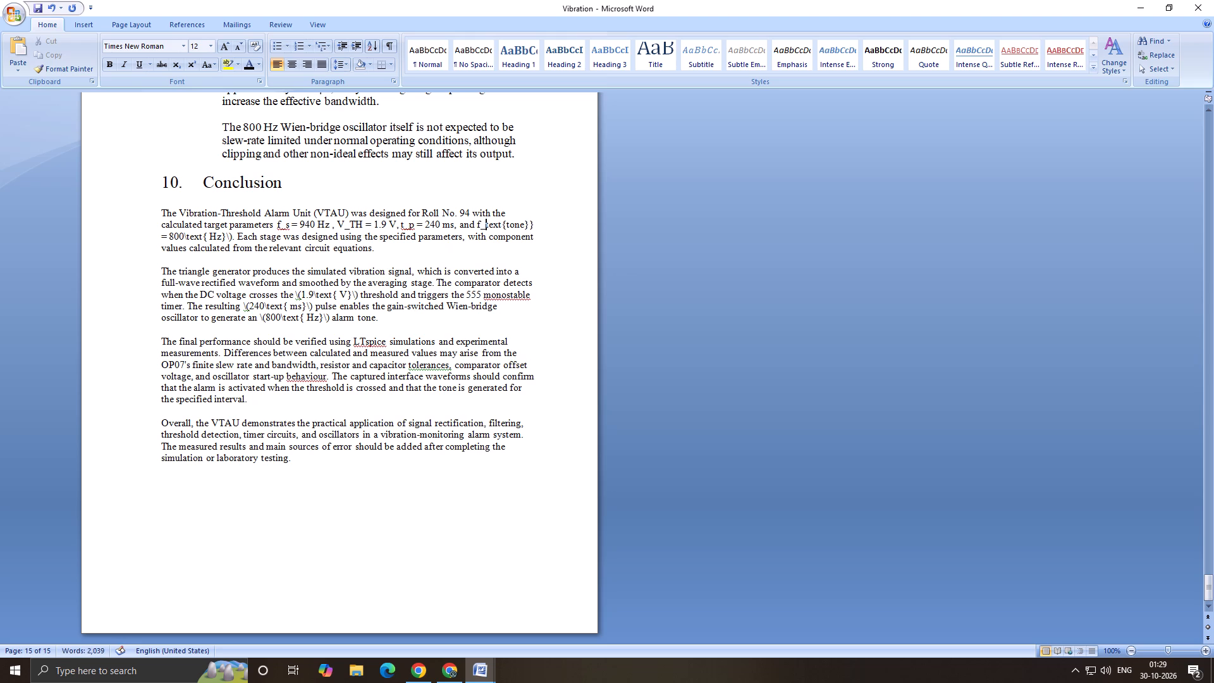
key("Right")
key("Right")
key("Right")
key("Right")
key("Right")
key("BackSpace")
key("BackSpace")
key("BackSpace")
key("BackSpace")
key("BackSpace")
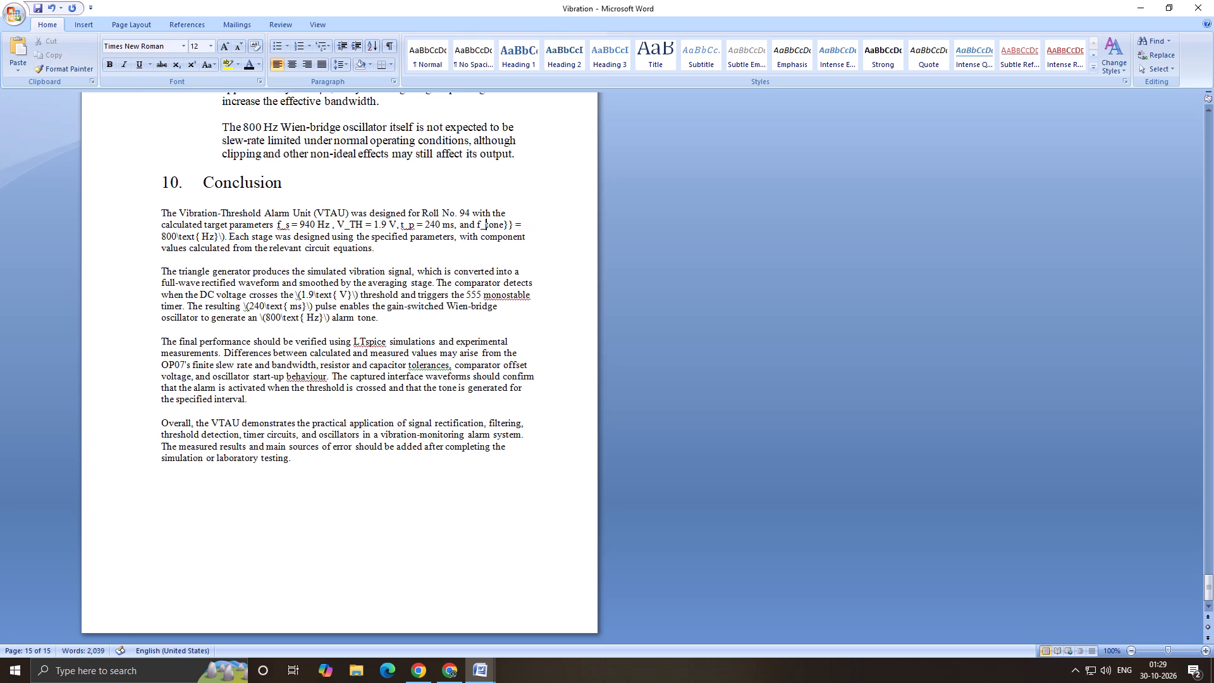
key("Right")
key("Right")
key("Right")
key("Right")
key("Right")
key("Right")
key("BackSpace")
key("BackSpace")
Delete the "\text{" and "}\)" markup around the unit of the f_tone value so it reads "800 Hz.".
key("Right")
key("Right")
key("Right")
key("Right")
key("Right")
key("Right")
key("Right")
key("Right")
key("Right")
key("Right")
key("Right")
key("Right")
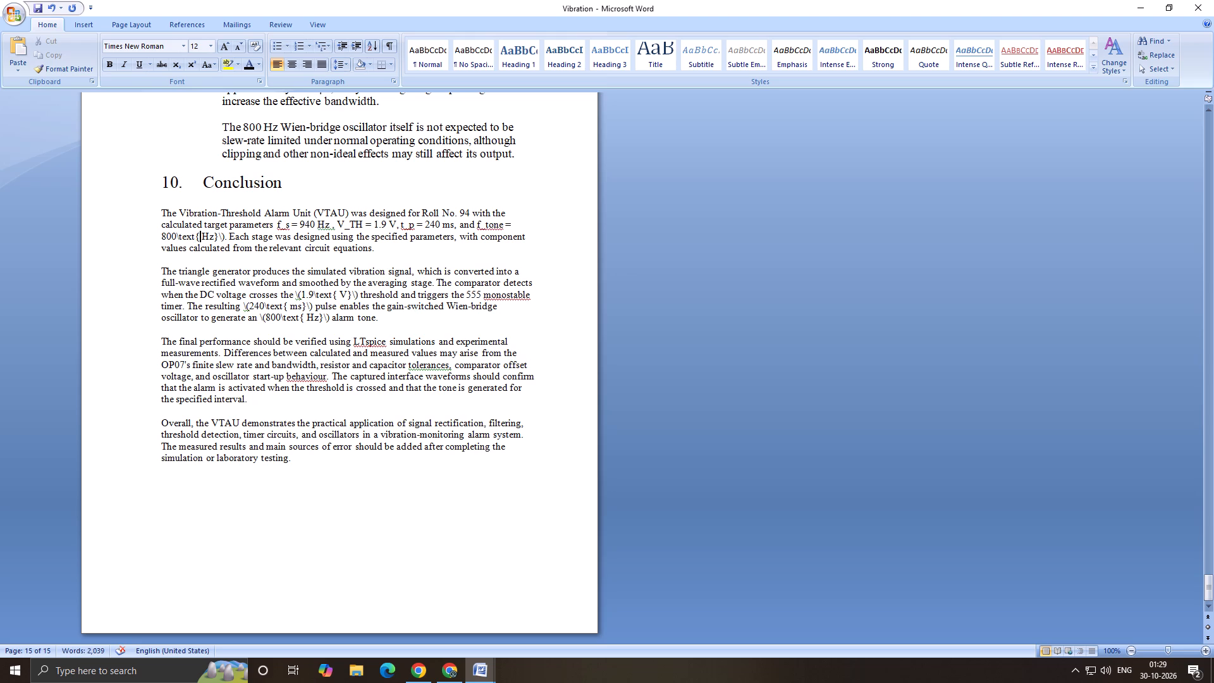
key("BackSpace")
key("BackSpace")
key("BackSpace")
key("BackSpace")
key("BackSpace")
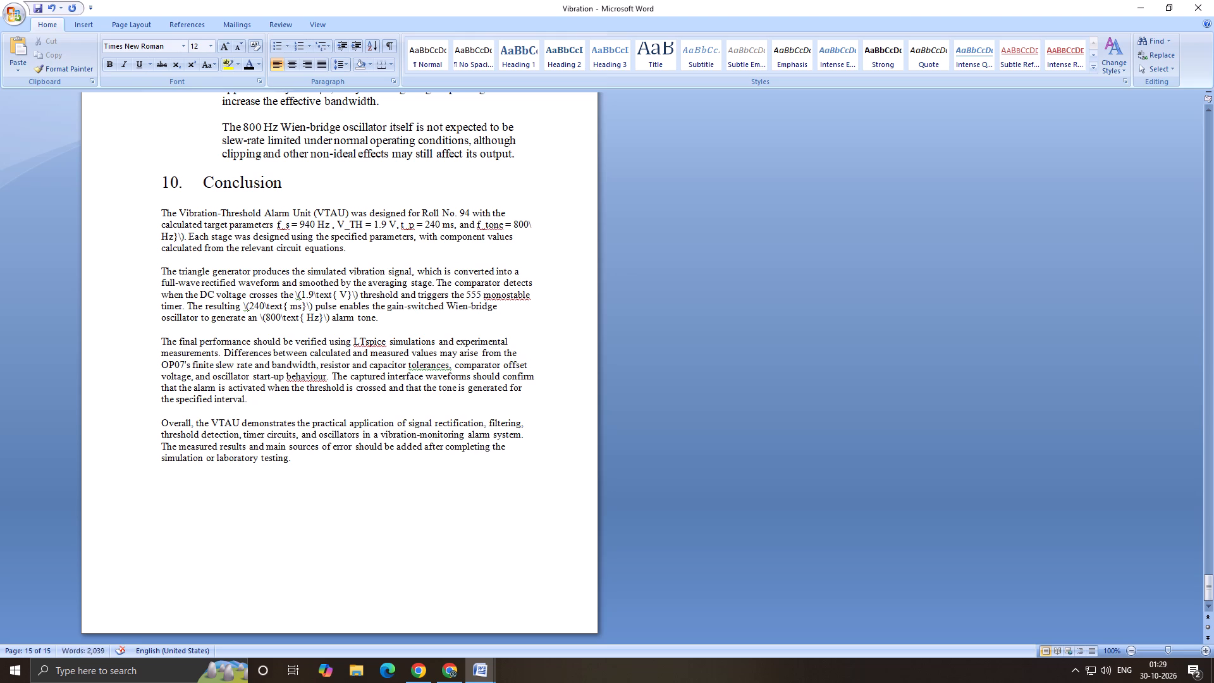
key("BackSpace")
key("Right")
key("Right")
key("Right")
key("Right")
key("Right")
key("Right")
key("BackSpace")
key("BackSpace")
key("BackSpace")
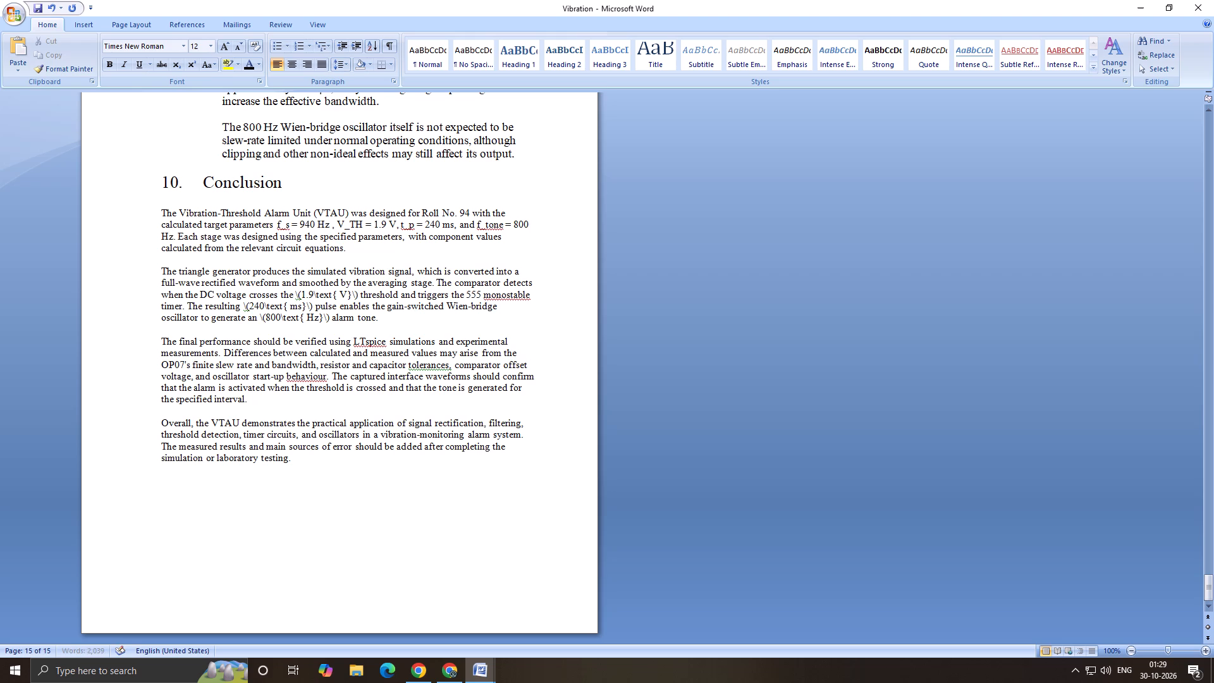
Delete the "\text{" and "}\)" markup around the unit of the 1.9 V threshold in the second Conclusion paragraph.
key("Right")
key("Right")
key("Right")
key("Right")
key("Right")
key("Right")
key("Right")
key("Right")
key("Right")
key("Right")
key("Right")
key("Right")
key("Right")
key("Right")
key("Right")
key("Right")
key("Right")
key("Right")
key("Right")
key("Right")
key("Down")
key("Down")
key("Down")
key("Left")
key("Left")
key("Left")
key("Left")
key("Left")
key("Left")
key("Left")
key("Left")
key("Left")
key("Left")
key("Left")
key("Left")
key("Left")
key("Left")
key("Left")
key("Left")
key("Left")
key("Left")
key("Left")
key("Left")
key("Down")
key("Left")
key("Left")
key("Left")
key("BackSpace")
key("BackSpace")
key("BackSpace")
key("Left")
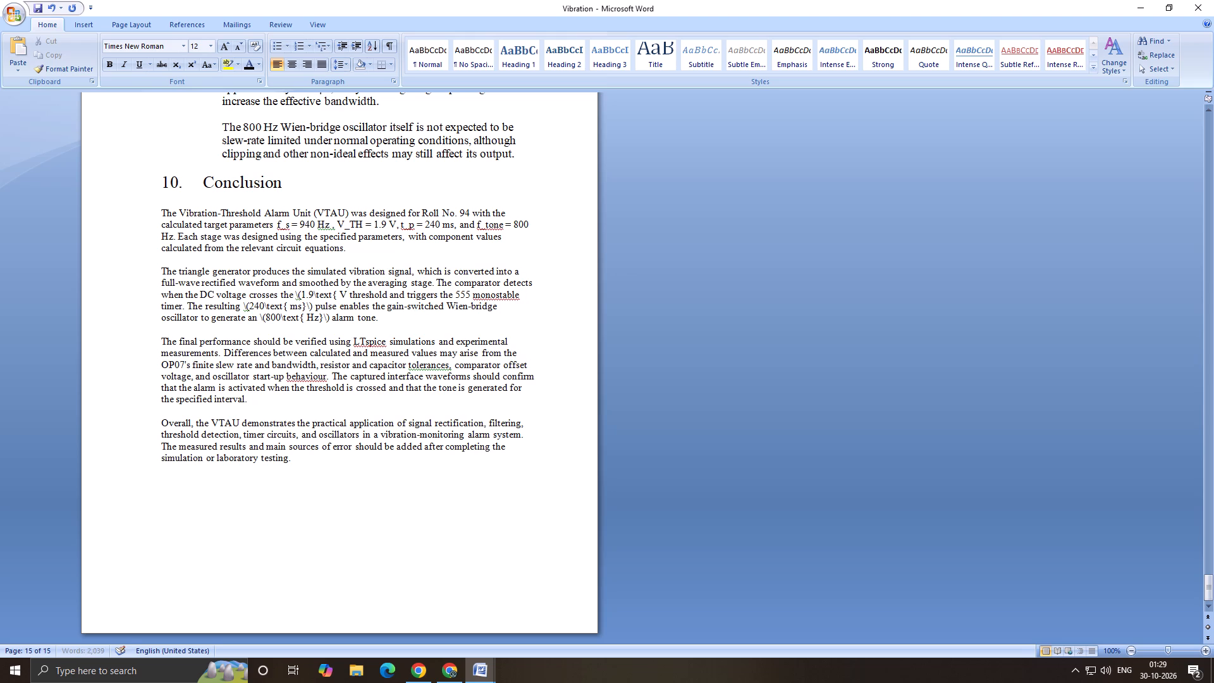
key("Left")
key("BackSpace")
key("BackSpace")
key("BackSpace")
key("BackSpace")
key("BackSpace")
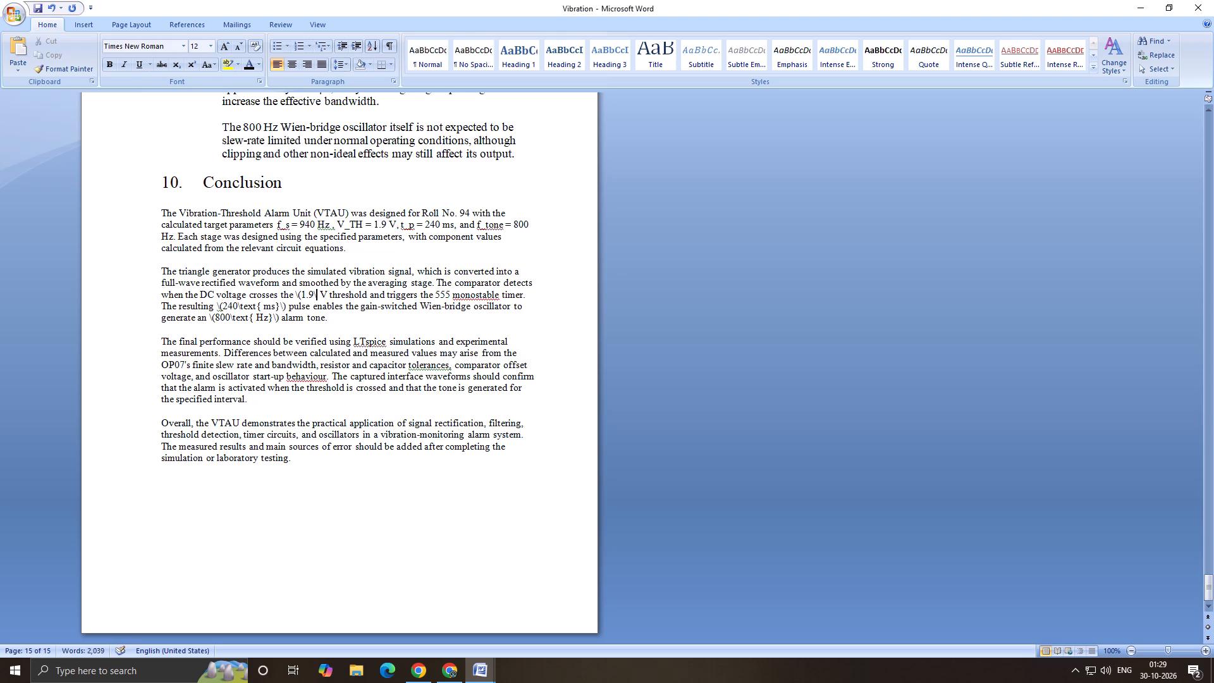
key("BackSpace")
Delete the opening "\(" before the threshold value so it reads "crosses the 1.9 V threshold".
key("Left")
key("Left")
key("Left")
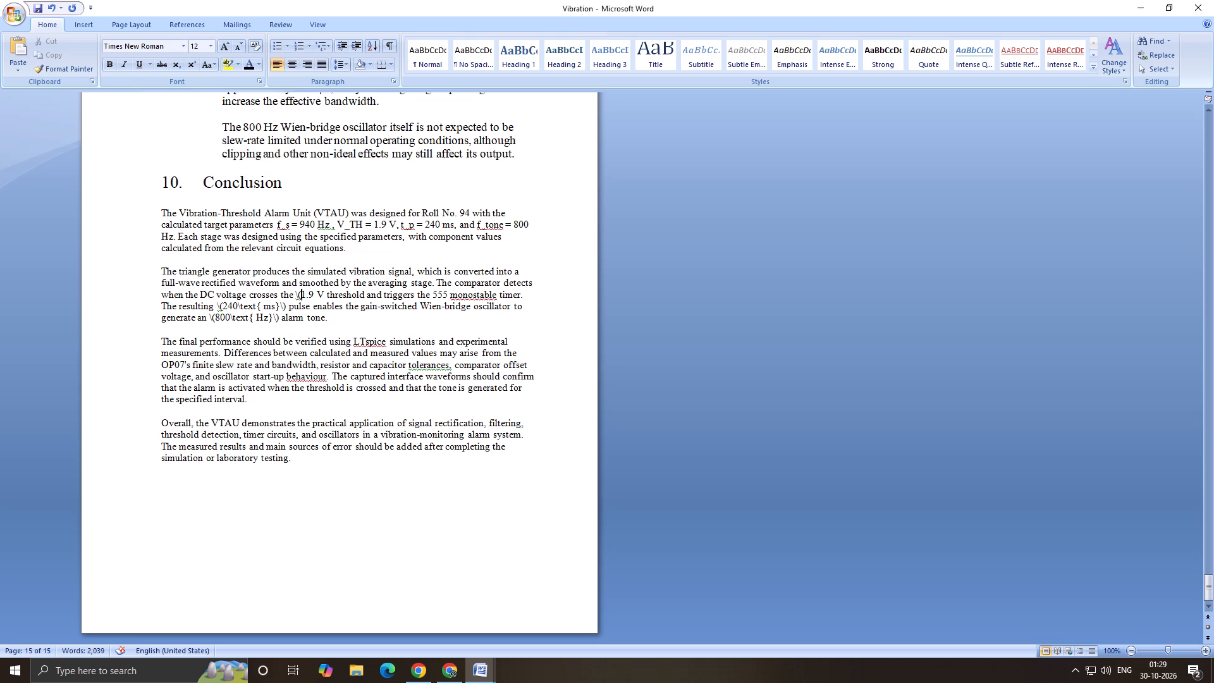
key("BackSpace")
key("BackSpace")
Delete the opening "\(" before the 240 ms pulse value in the second Conclusion paragraph.
key("Right")
key("Right")
key("Right")
key("Right")
key("Right")
key("Right")
key("Right")
key("Right")
key("Right")
key("Right")
key("Right")
key("Right")
key("Right")
key("Right")
key("Right")
key("Right")
key("Right")
key("Right")
key("Right")
key("Right")
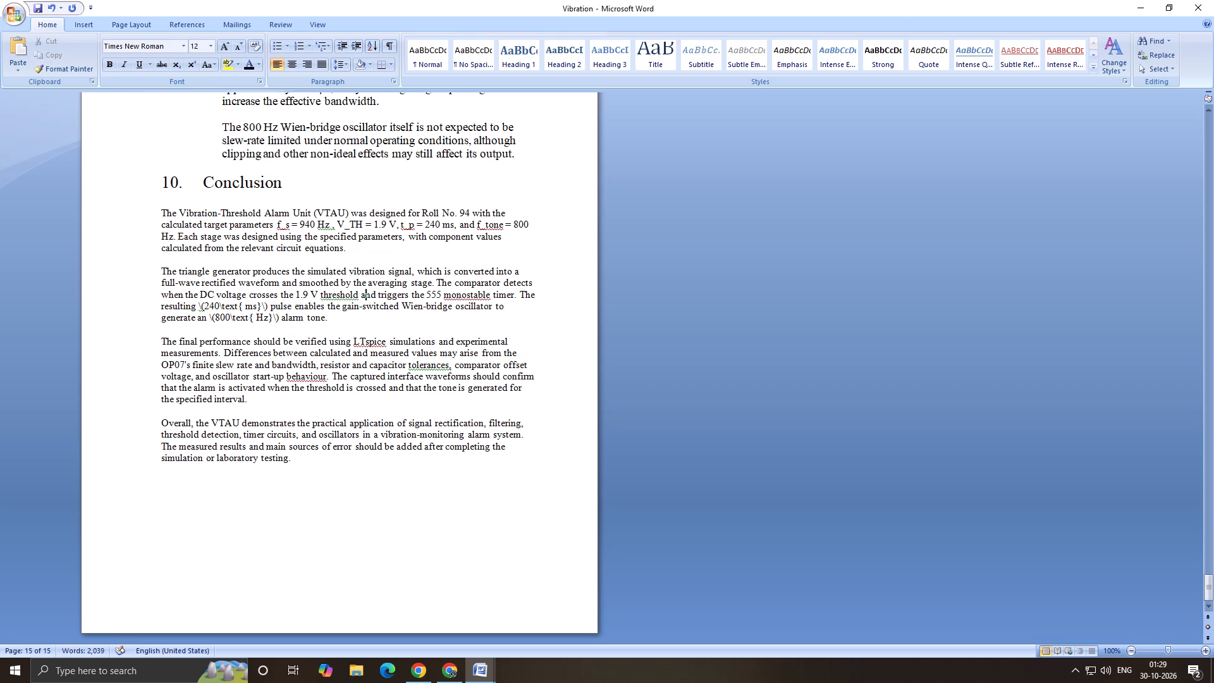
key("Right")
key("Right")
key("Right")
key("Right")
key("Right")
key("Right")
key("Right")
key("Right")
key("Right")
key("Right")
key("Right")
key("Right")
key("Right")
key("Right")
key("Right")
key("Right")
key("Right")
key("Right")
key("BackSpace")
key("BackSpace")
Replace the backslash after "240" in the pulse value with a space.
key("Right")
key("Right")
key("Right")
key("Right")
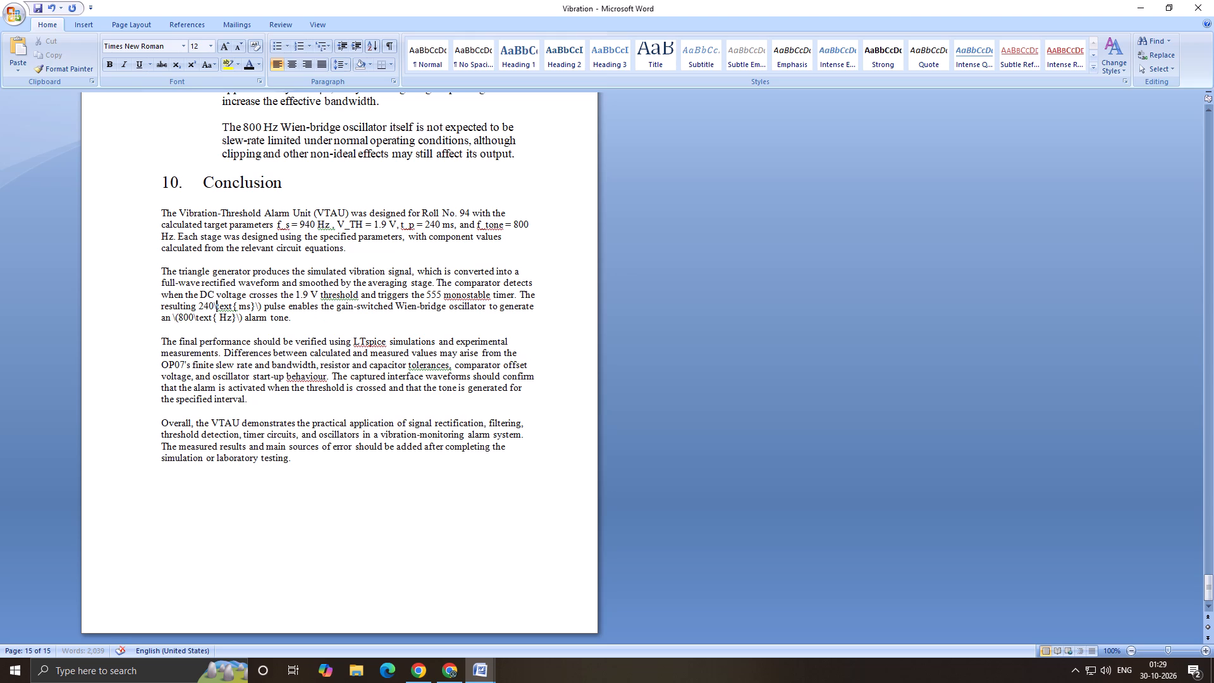
key("BackSpace")
key("Right")
key("Right")
key("Right")
key("Left")
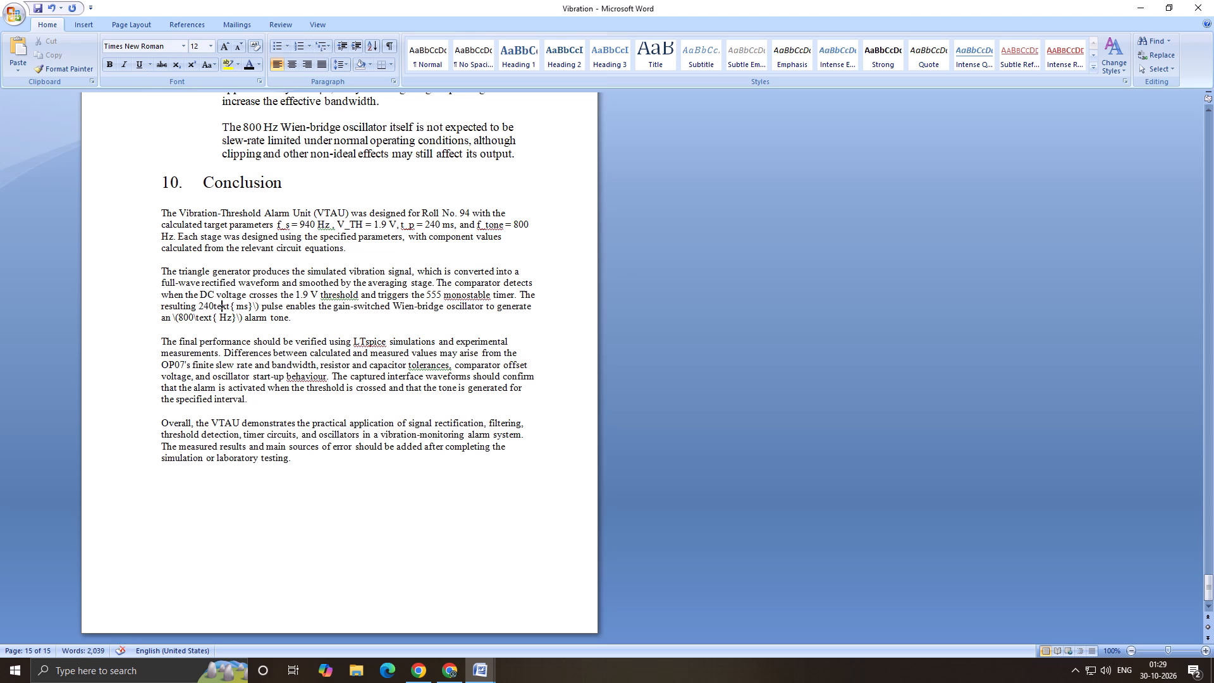
key("Left")
key("Left")
key("space")
Delete the "{" and "}\)" around the unit "ms" so the pulse value reads "240 text ms".
key("Right")
key("Right")
key("Right")
key("Right")
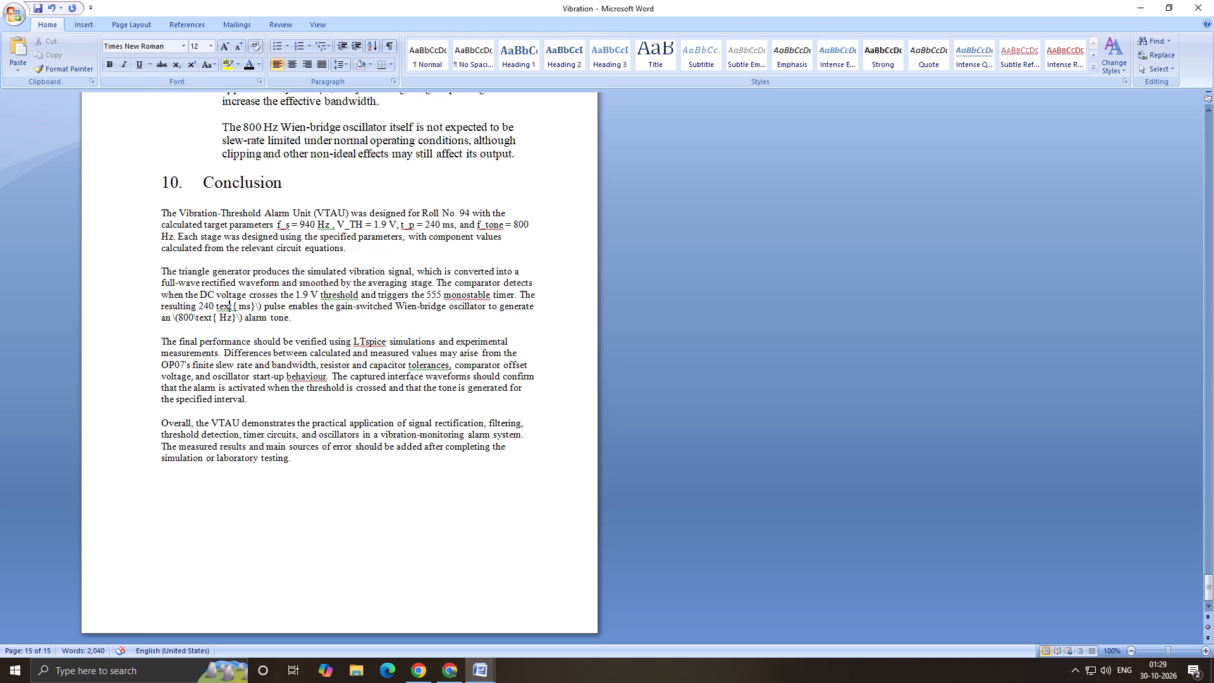
key("Right")
key("space")
key("BackSpace")
key("BackSpace")
key("Right")
key("Right")
key("Right")
key("Right")
key("Right")
key("Right")
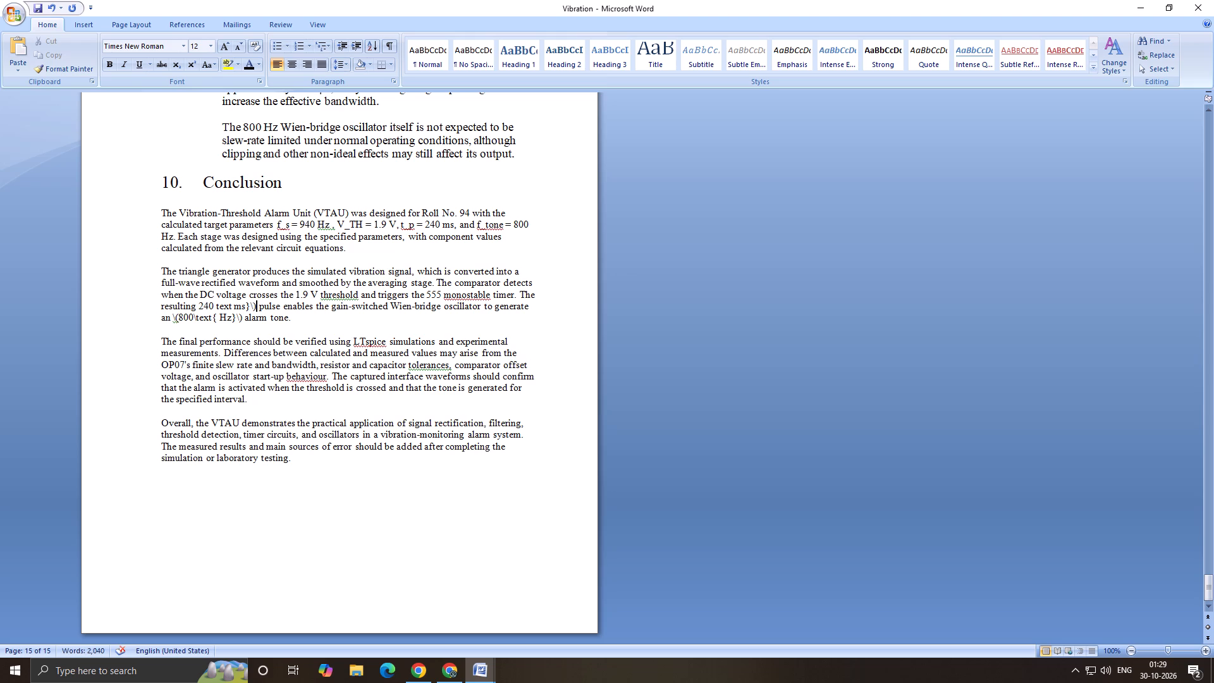
key("BackSpace")
key("BackSpace")
key("BackSpace")
key("Right")
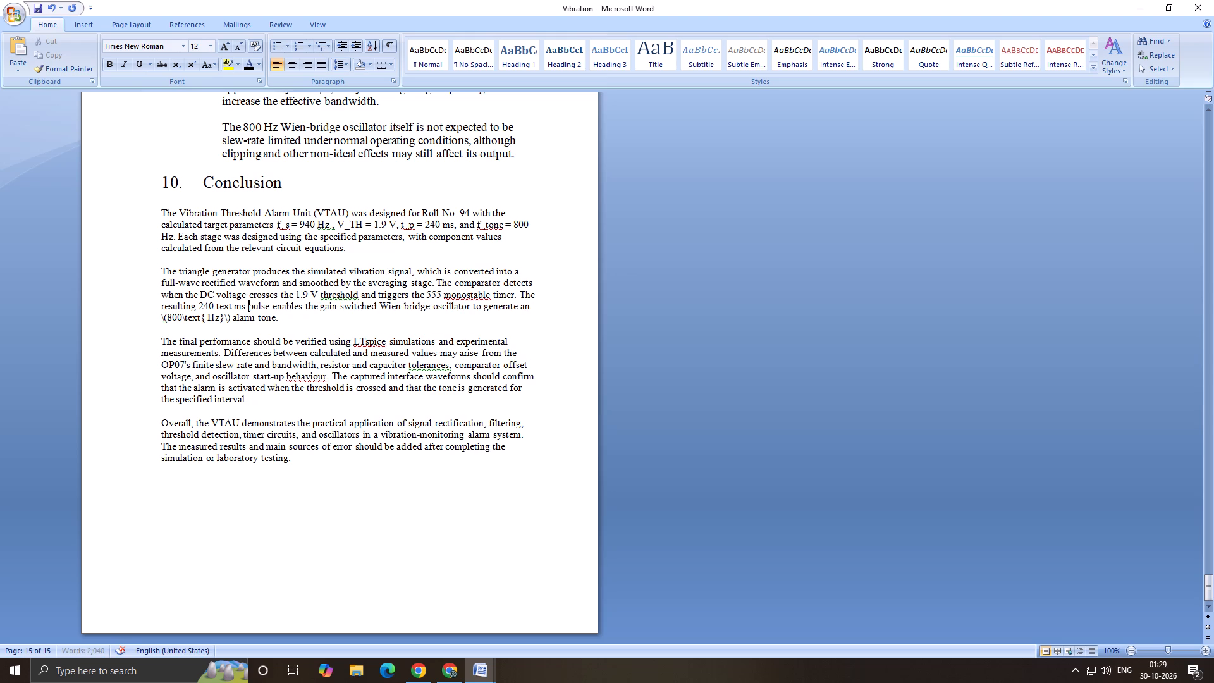
Delete the opening "\(" before the 800 Hz tone value at the end of the second Conclusion paragraph.
key("Left")
key("Left")
key("Left")
key("Left")
key("Left")
key("Left")
key("Left")
key("Left")
key("Left")
key("Left")
key("Left")
key("Left")
key("Left")
key("Left")
key("Left")
key("Left")
key("Left")
key("Left")
key("Left")
key("Left")
key("Left")
key("Left")
key("Right")
key("Right")
key("Right")
key("Right")
key("Right")
key("Right")
key("Right")
key("Down")
key("Right")
key("BackSpace")
key("BackSpace")
Replace the "\text{ " markup between "800" and "Hz" in the alarm tone value with a single space.
key("Right")
key("Right")
key("Right")
key("Right")
key("Right")
key("Right")
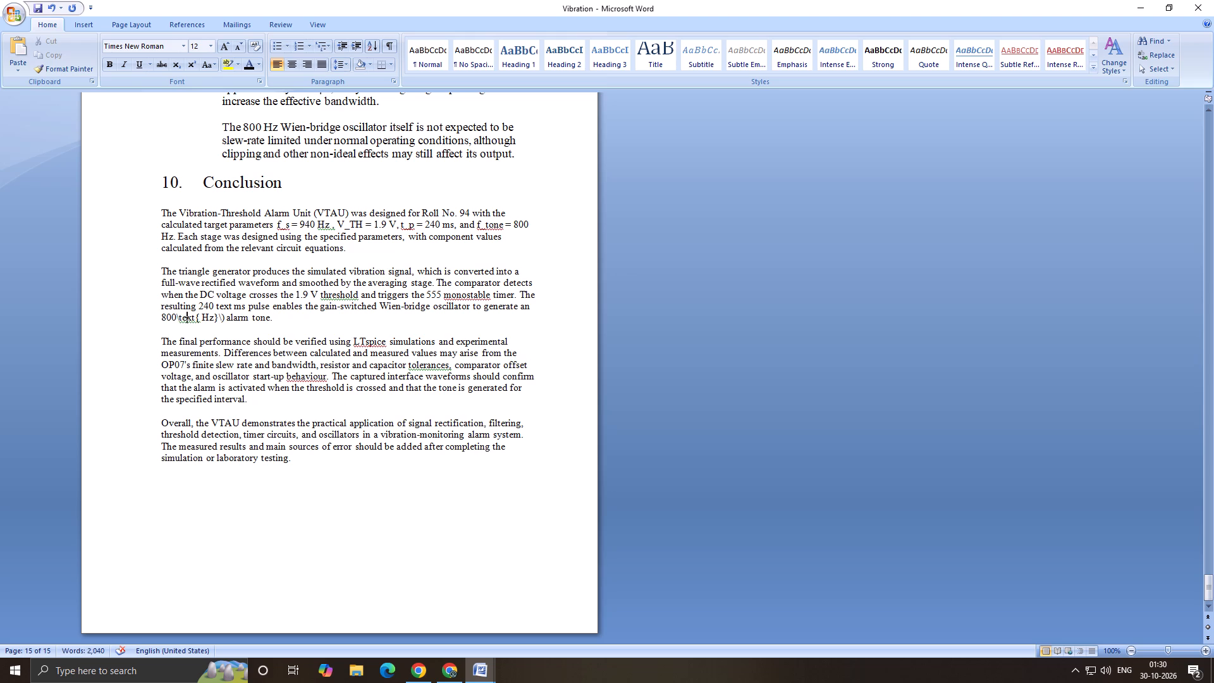
key("Right")
key("Right")
key("Right")
key("BackSpace")
key("BackSpace")
key("BackSpace")
key("BackSpace")
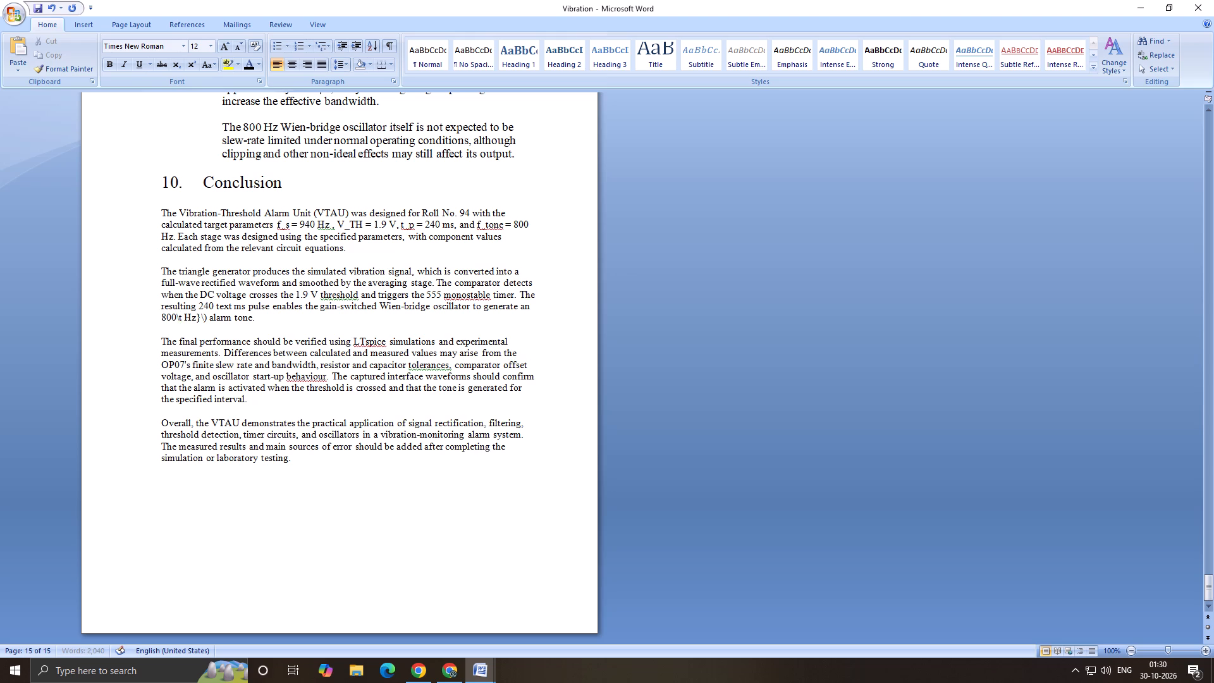
key("BackSpace")
key("Right")
key("BackSpace")
key("space")
key("Left")
key("BackSpace")
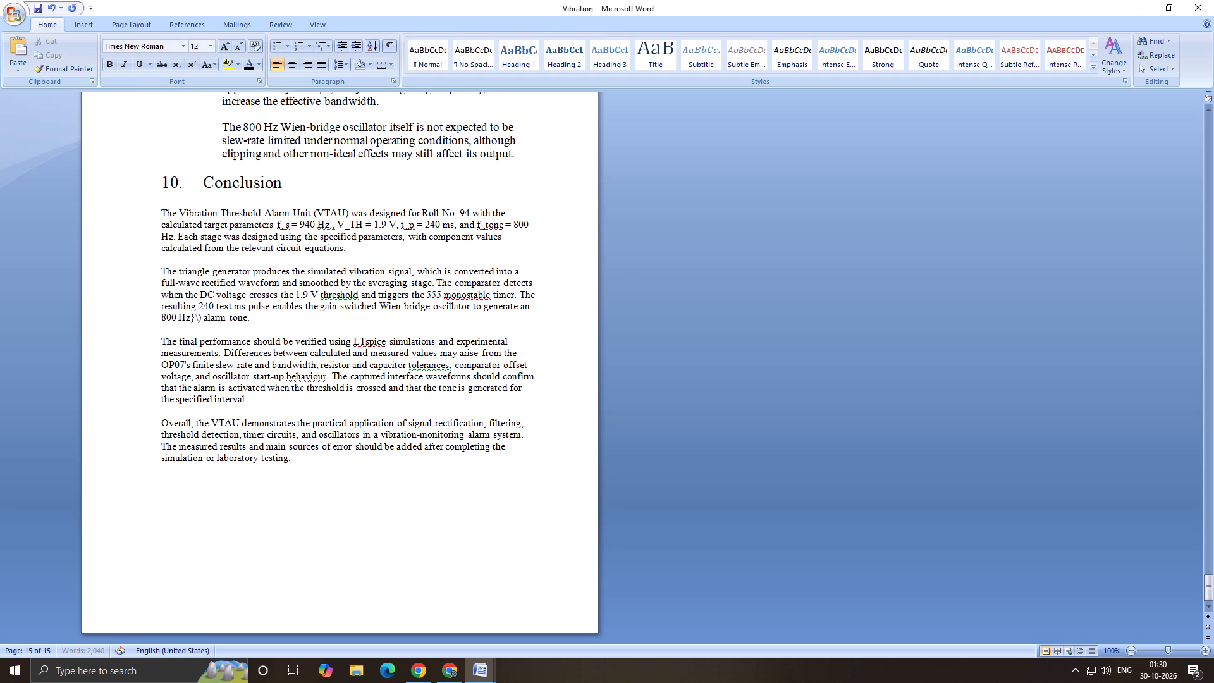
Delete the closing "}\)" after the tone value's unit so the phrase reads "800 Hz alarm tone".
key("Right")
key("Right")
key("Right")
key("Right")
key("Right")
key("Right")
key("Right")
key("Left")
key("BackSpace")
key("BackSpace")
key("BackSpace")
key("BackSpace")
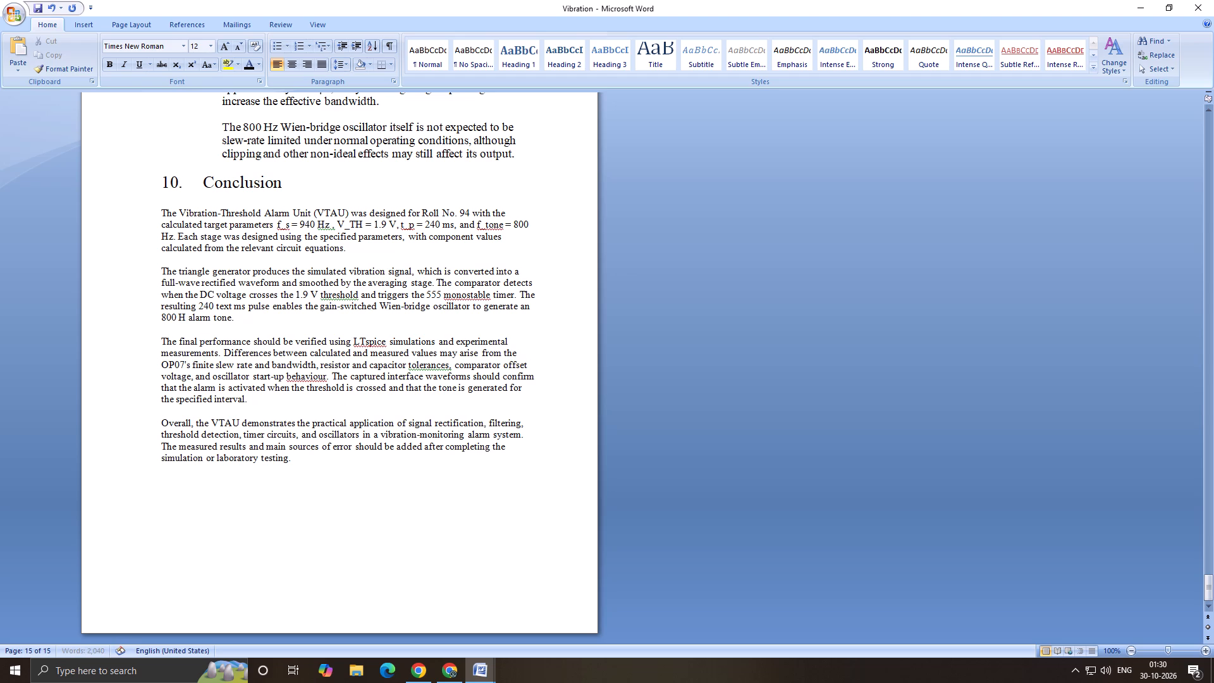
key("z")
Set the font size of all four Conclusion body paragraphs to 14.
scroll(175, 220, "up", 2)
scroll(183, 234, "down", 3)
left_click_drag(150, 207, 305, 446)
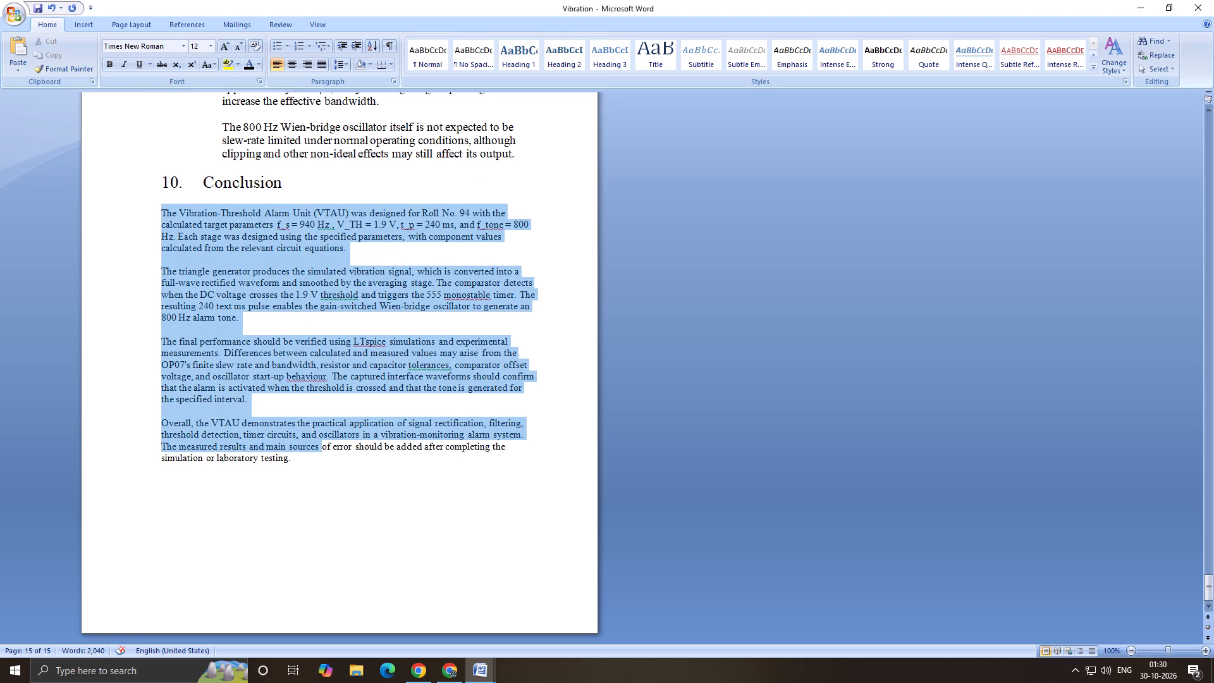
left_click_drag(305, 446, 317, 465)
left_click(211, 41)
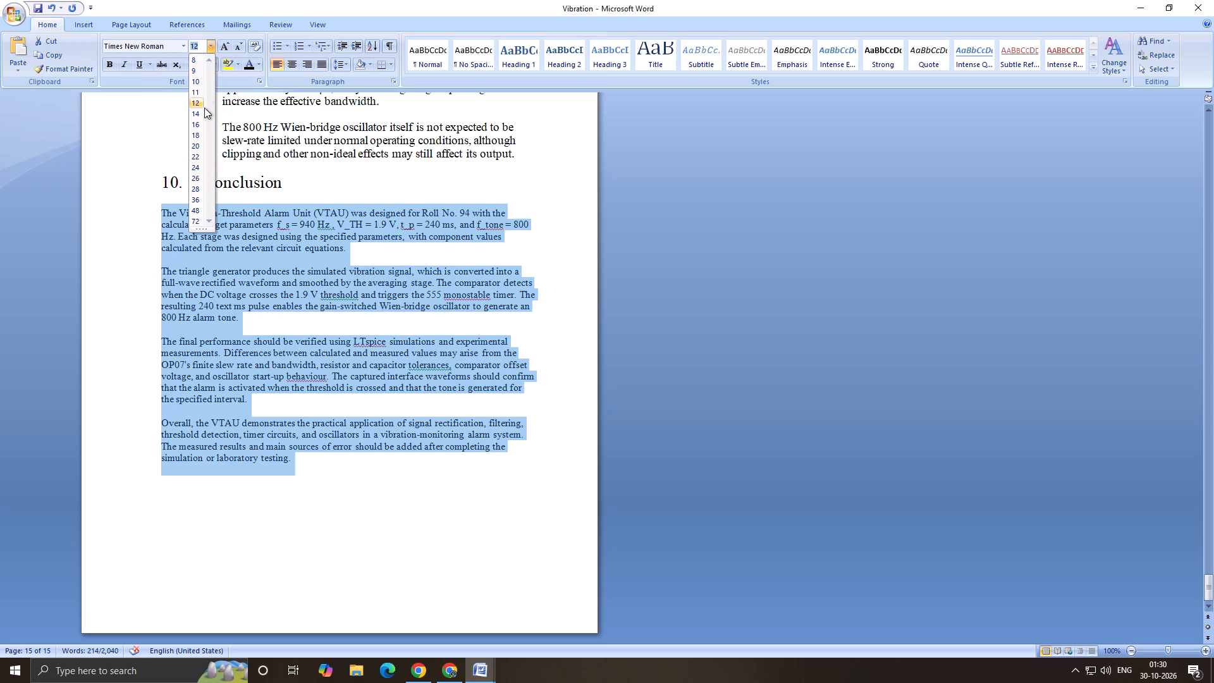
left_click(201, 111)
left_click(618, 292)
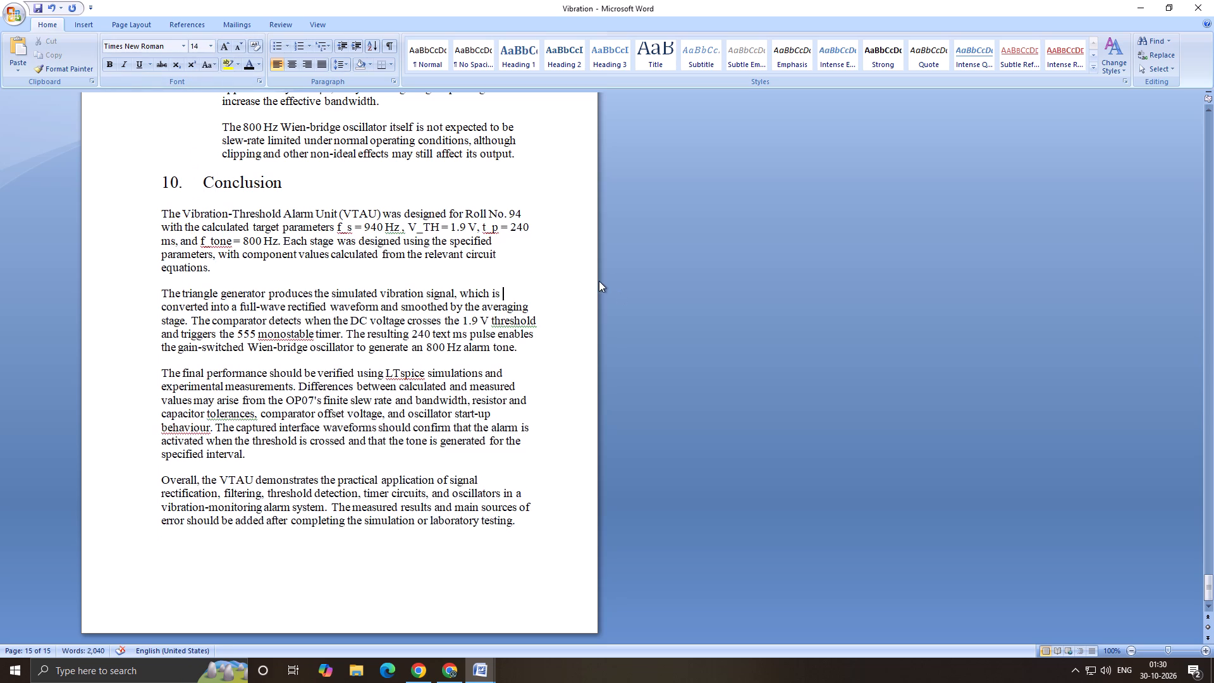
Save the Vibration document.
left_click(38, 13)
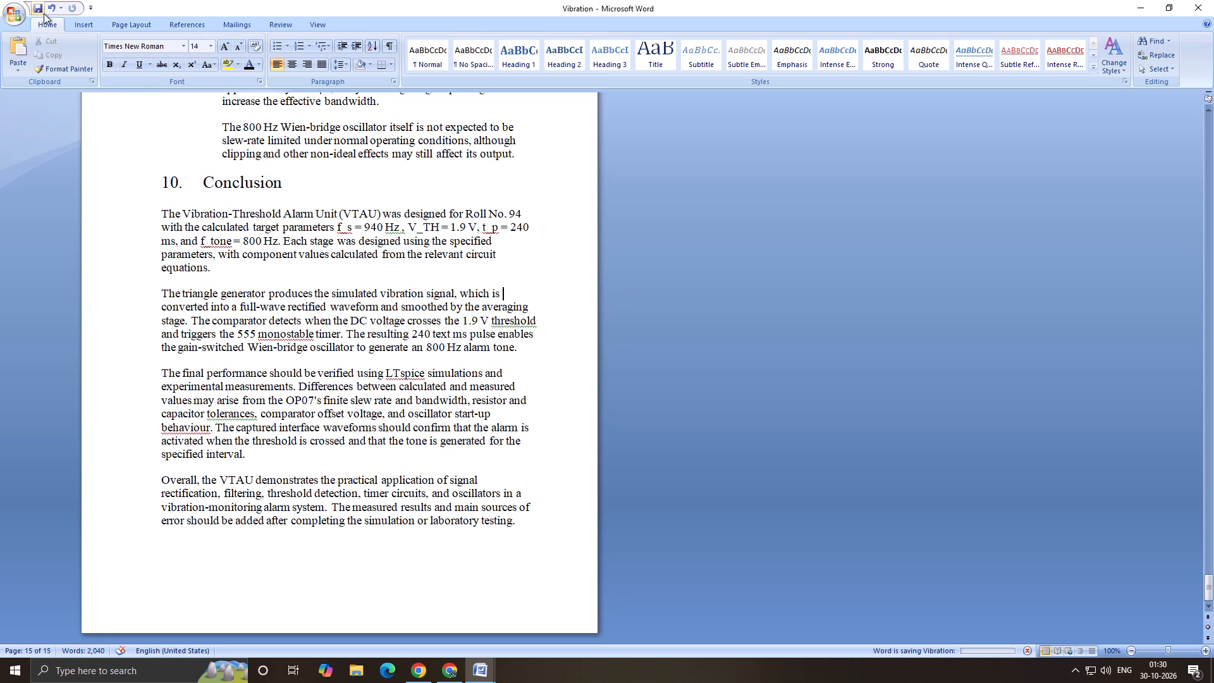